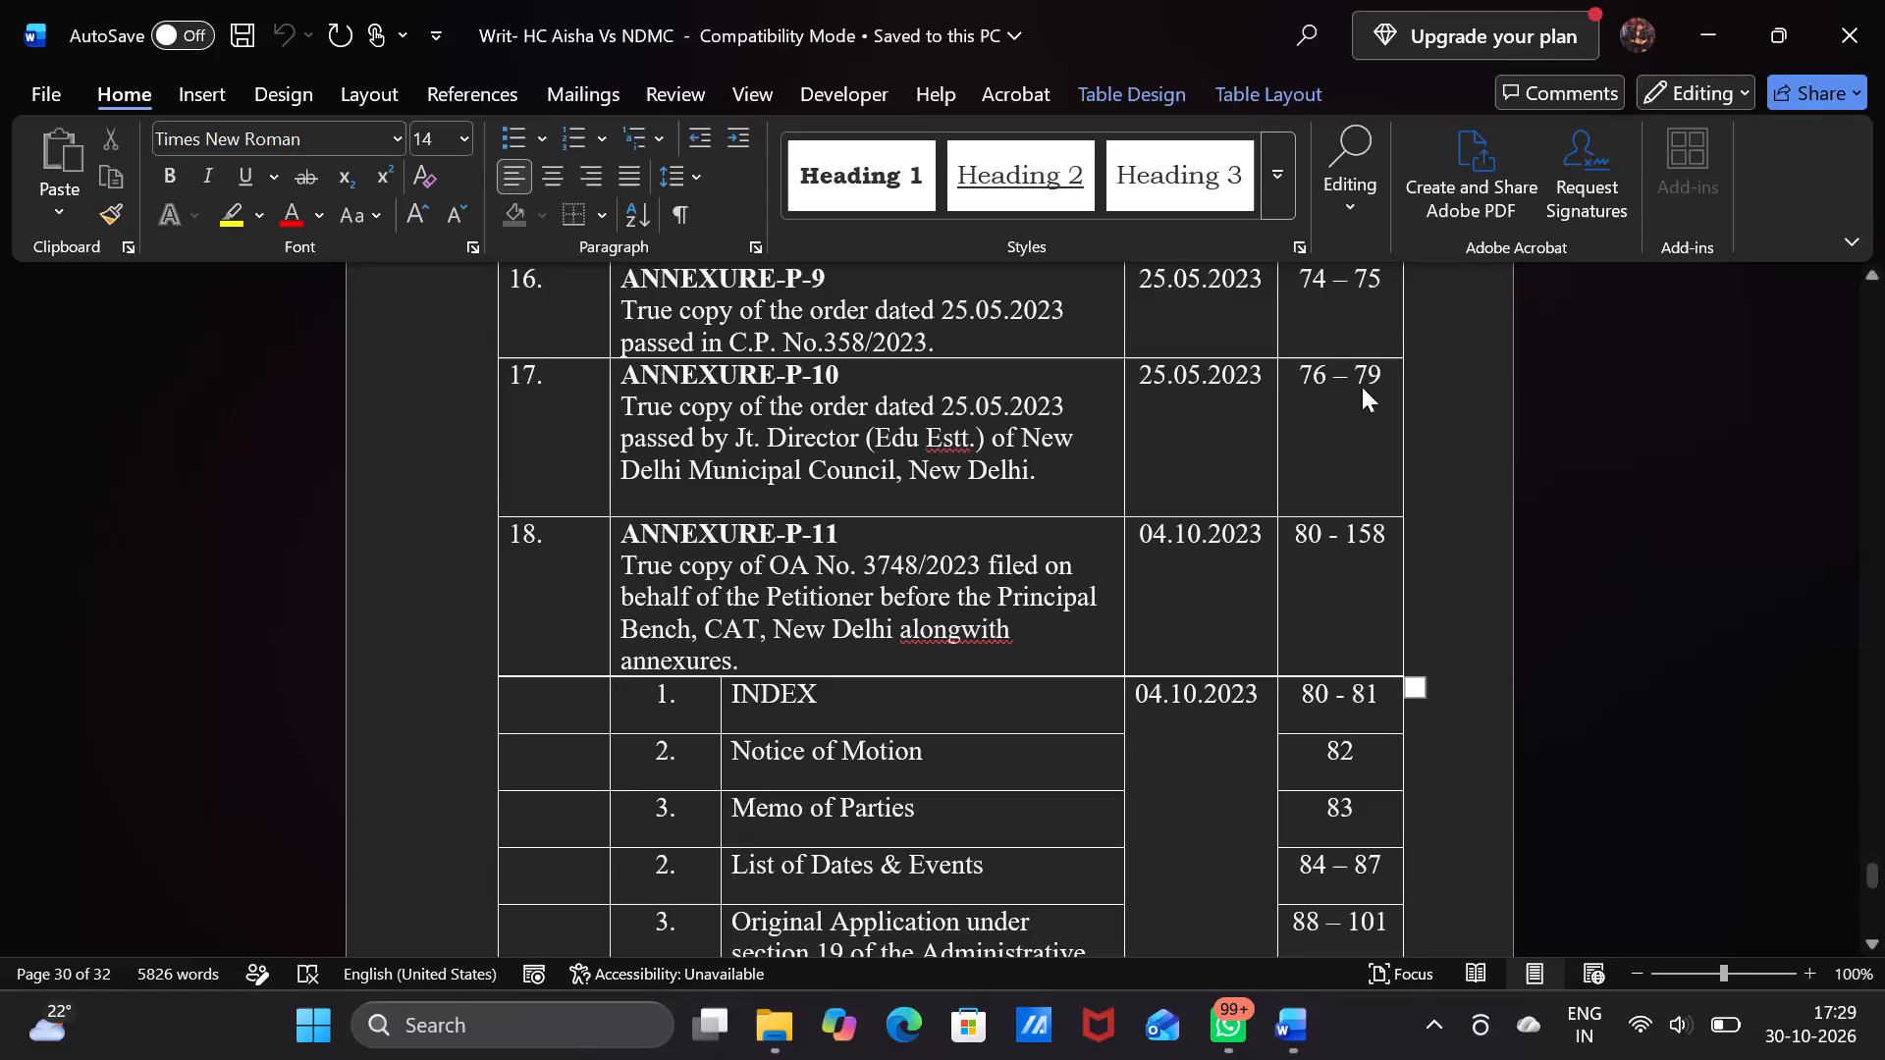
Close the writ petition Word document and the Court Files search results window.
left_click(1842, 20)
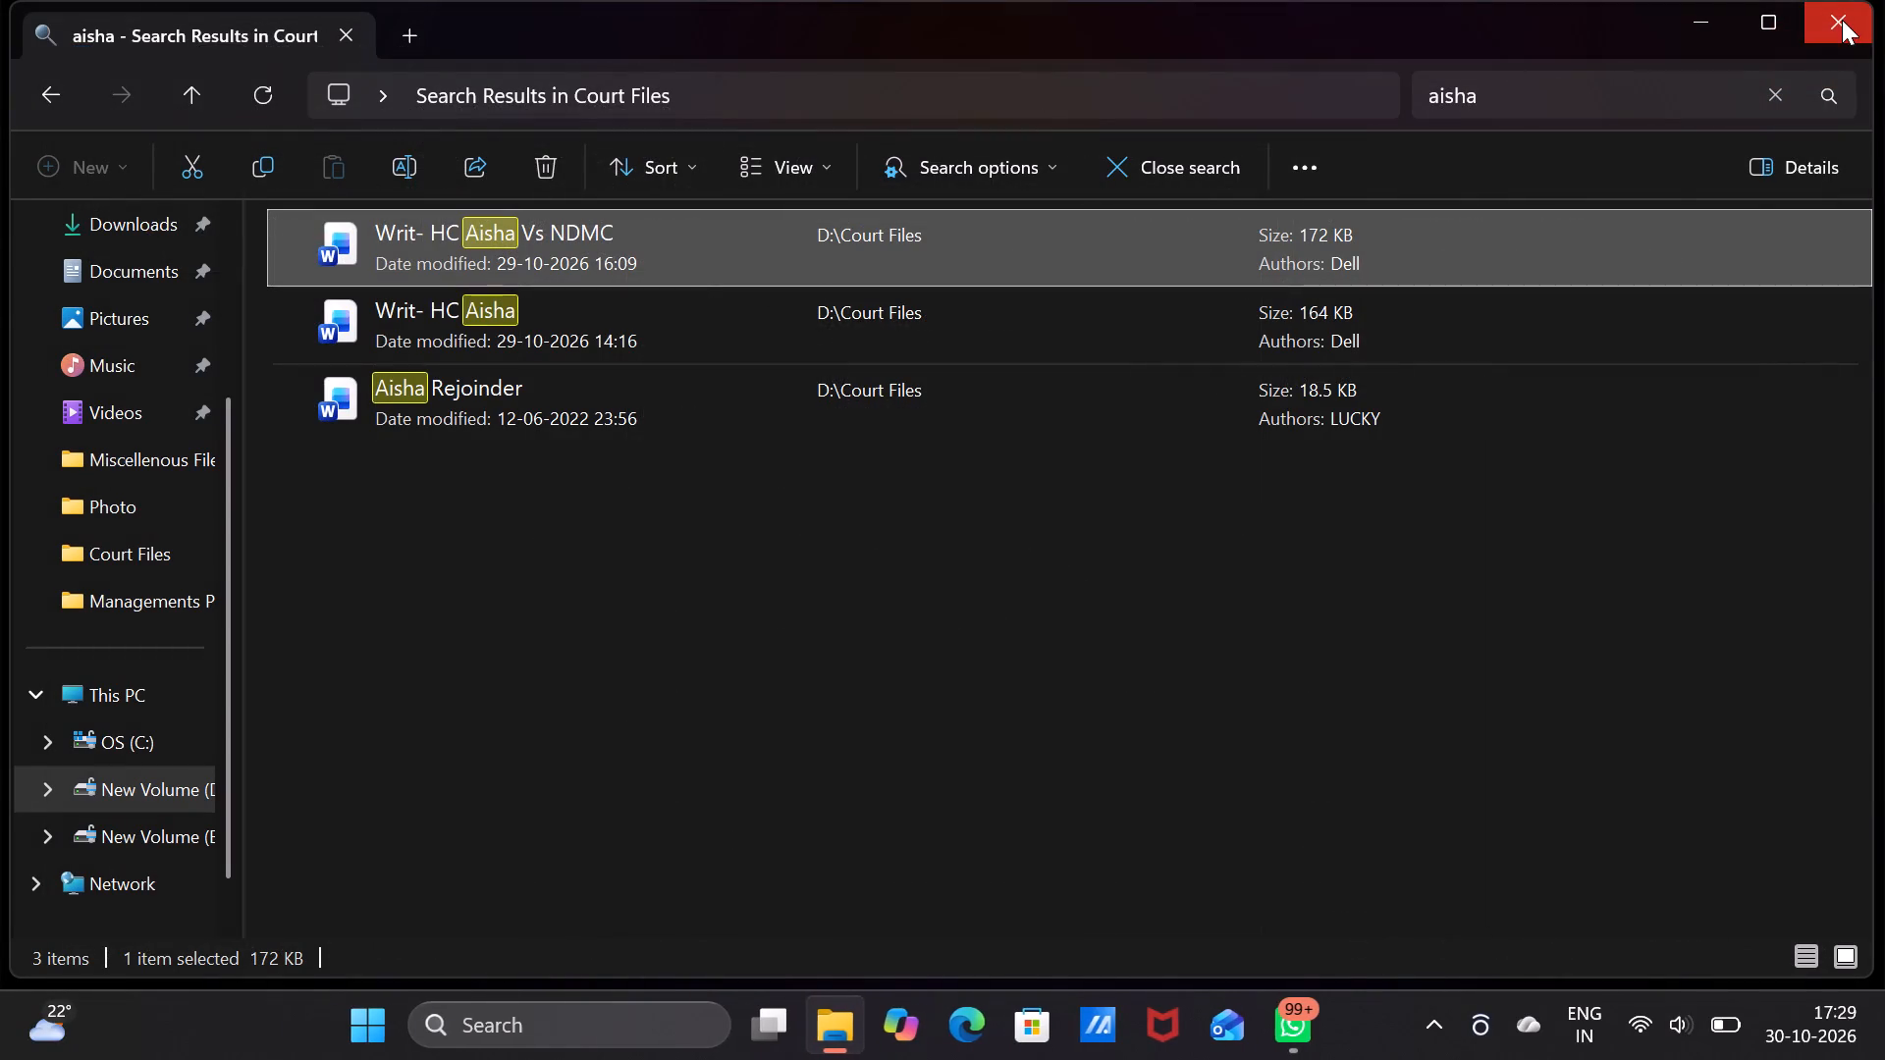
left_click(1847, 19)
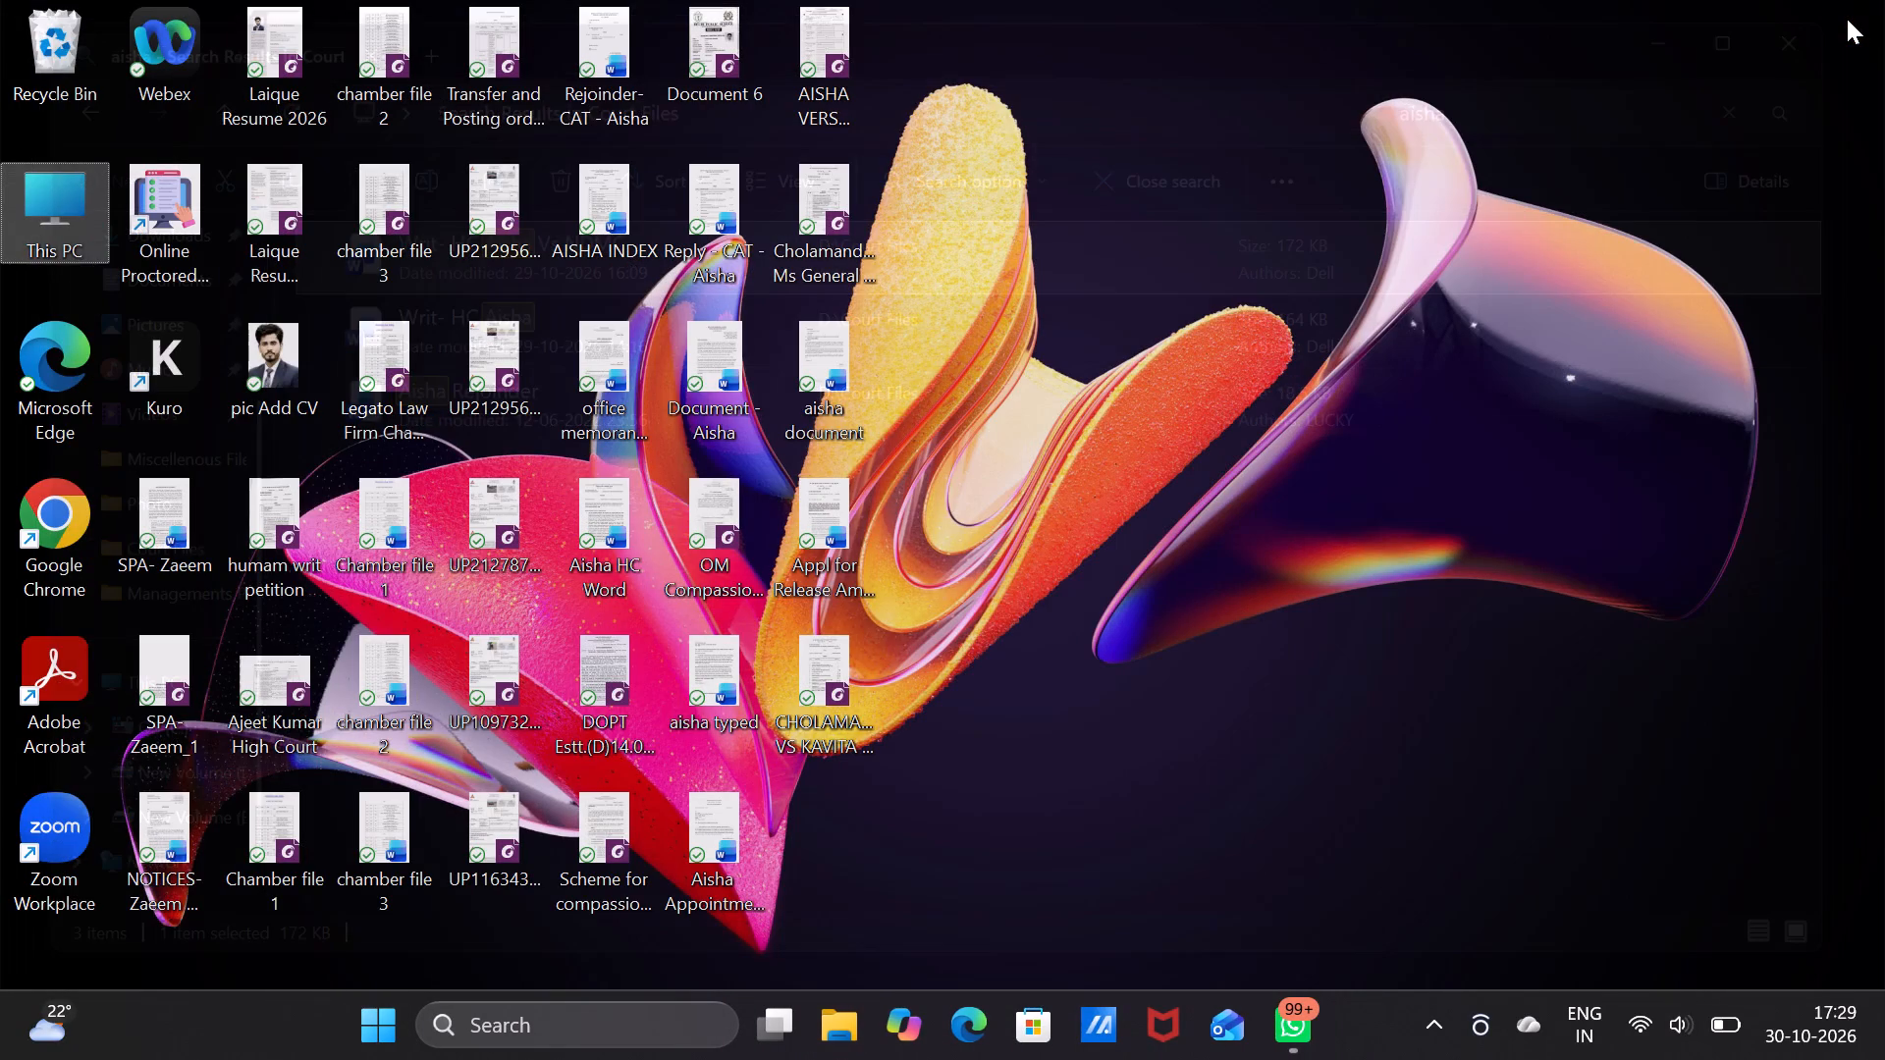
Open the AISHA VERSUS NDMC PDF from the desktop.
scroll(1847, 19, "down", 1)
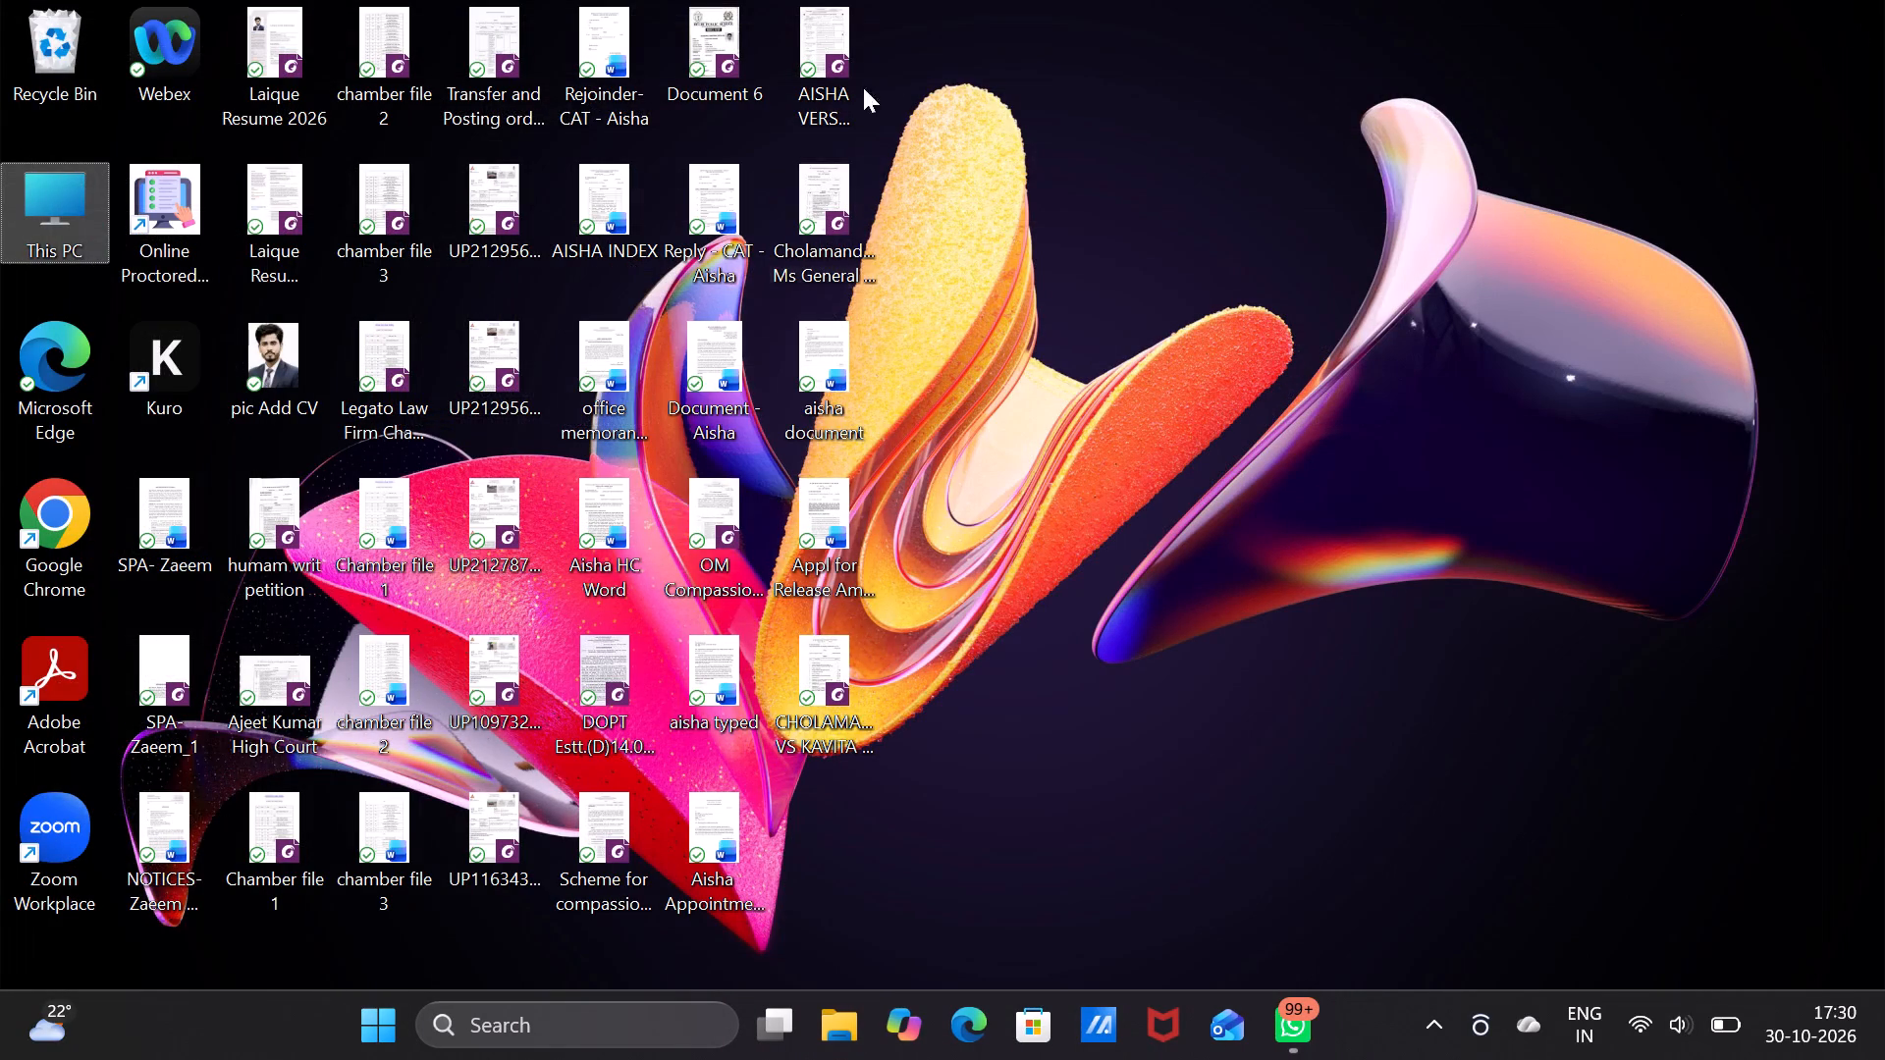
double_click(827, 63)
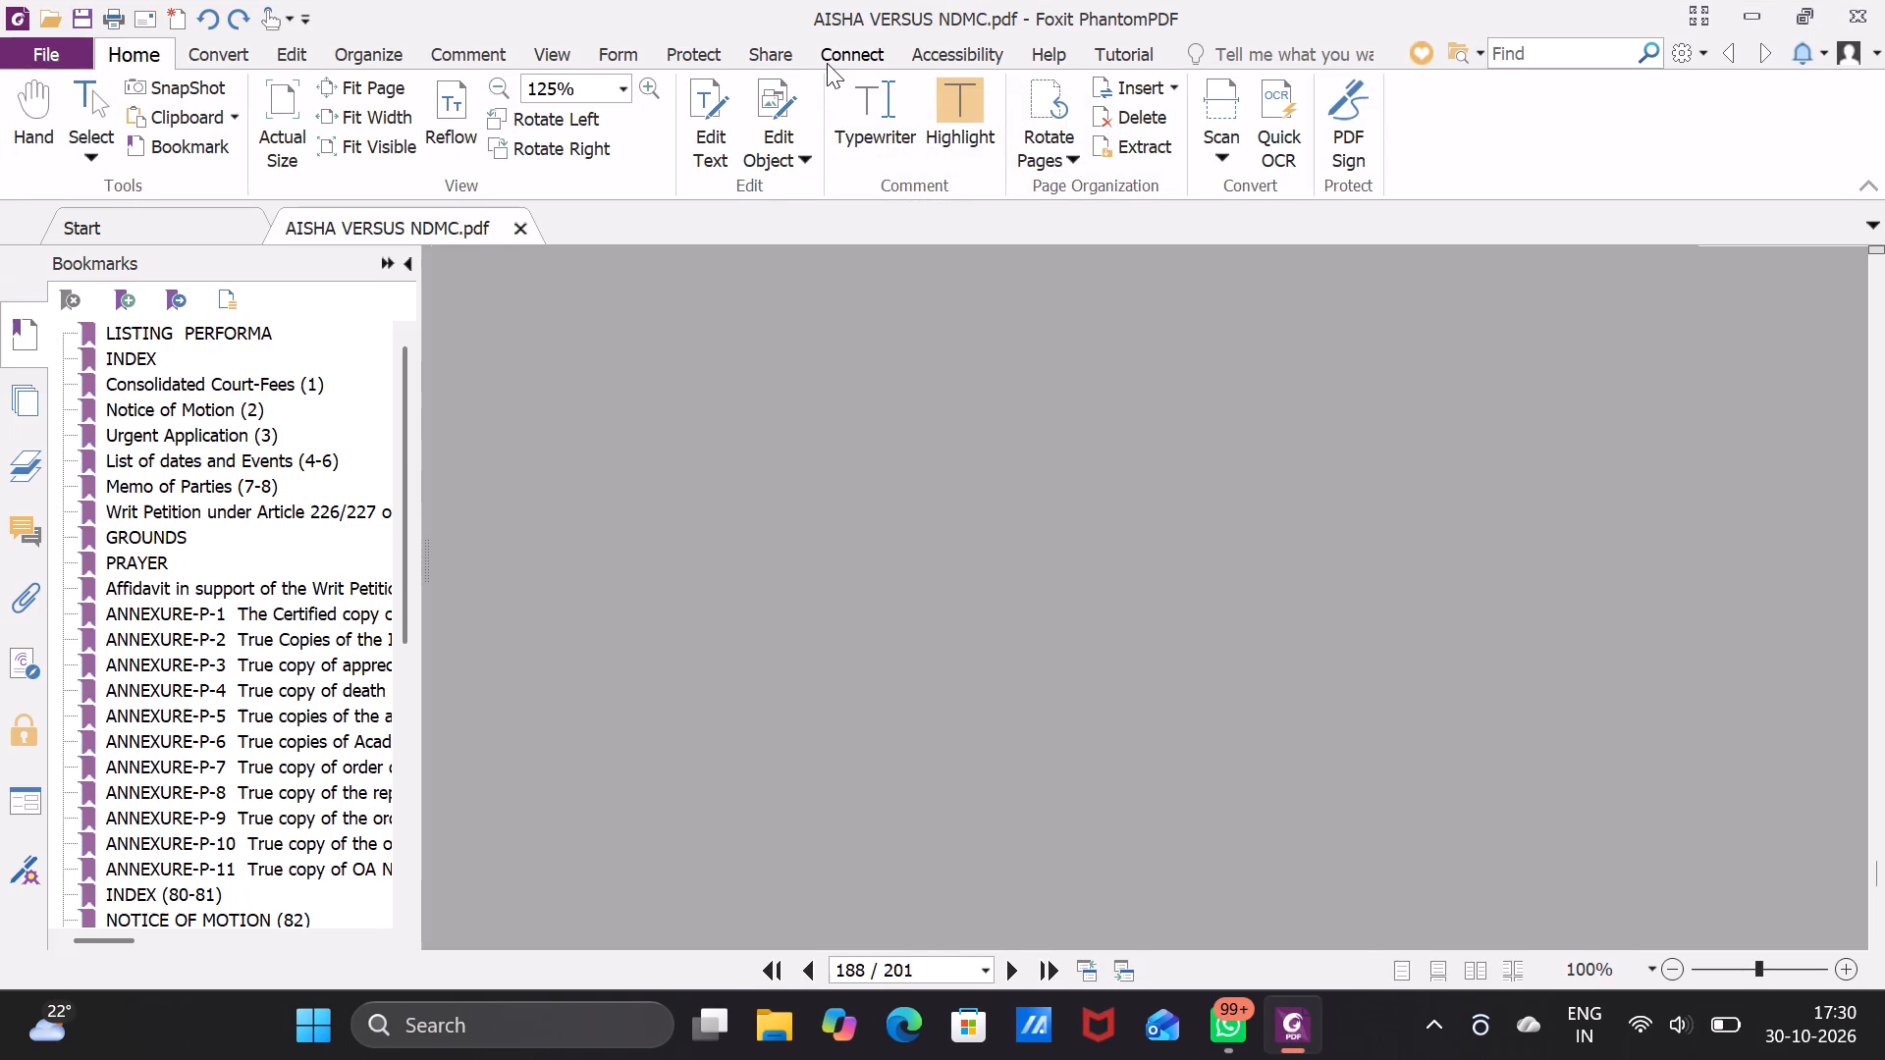
Go to the bookmarked Application U/s 151 C.P.C. for exemption from filing certified copies, near the end of the bookmarks.
left_click(378, 946)
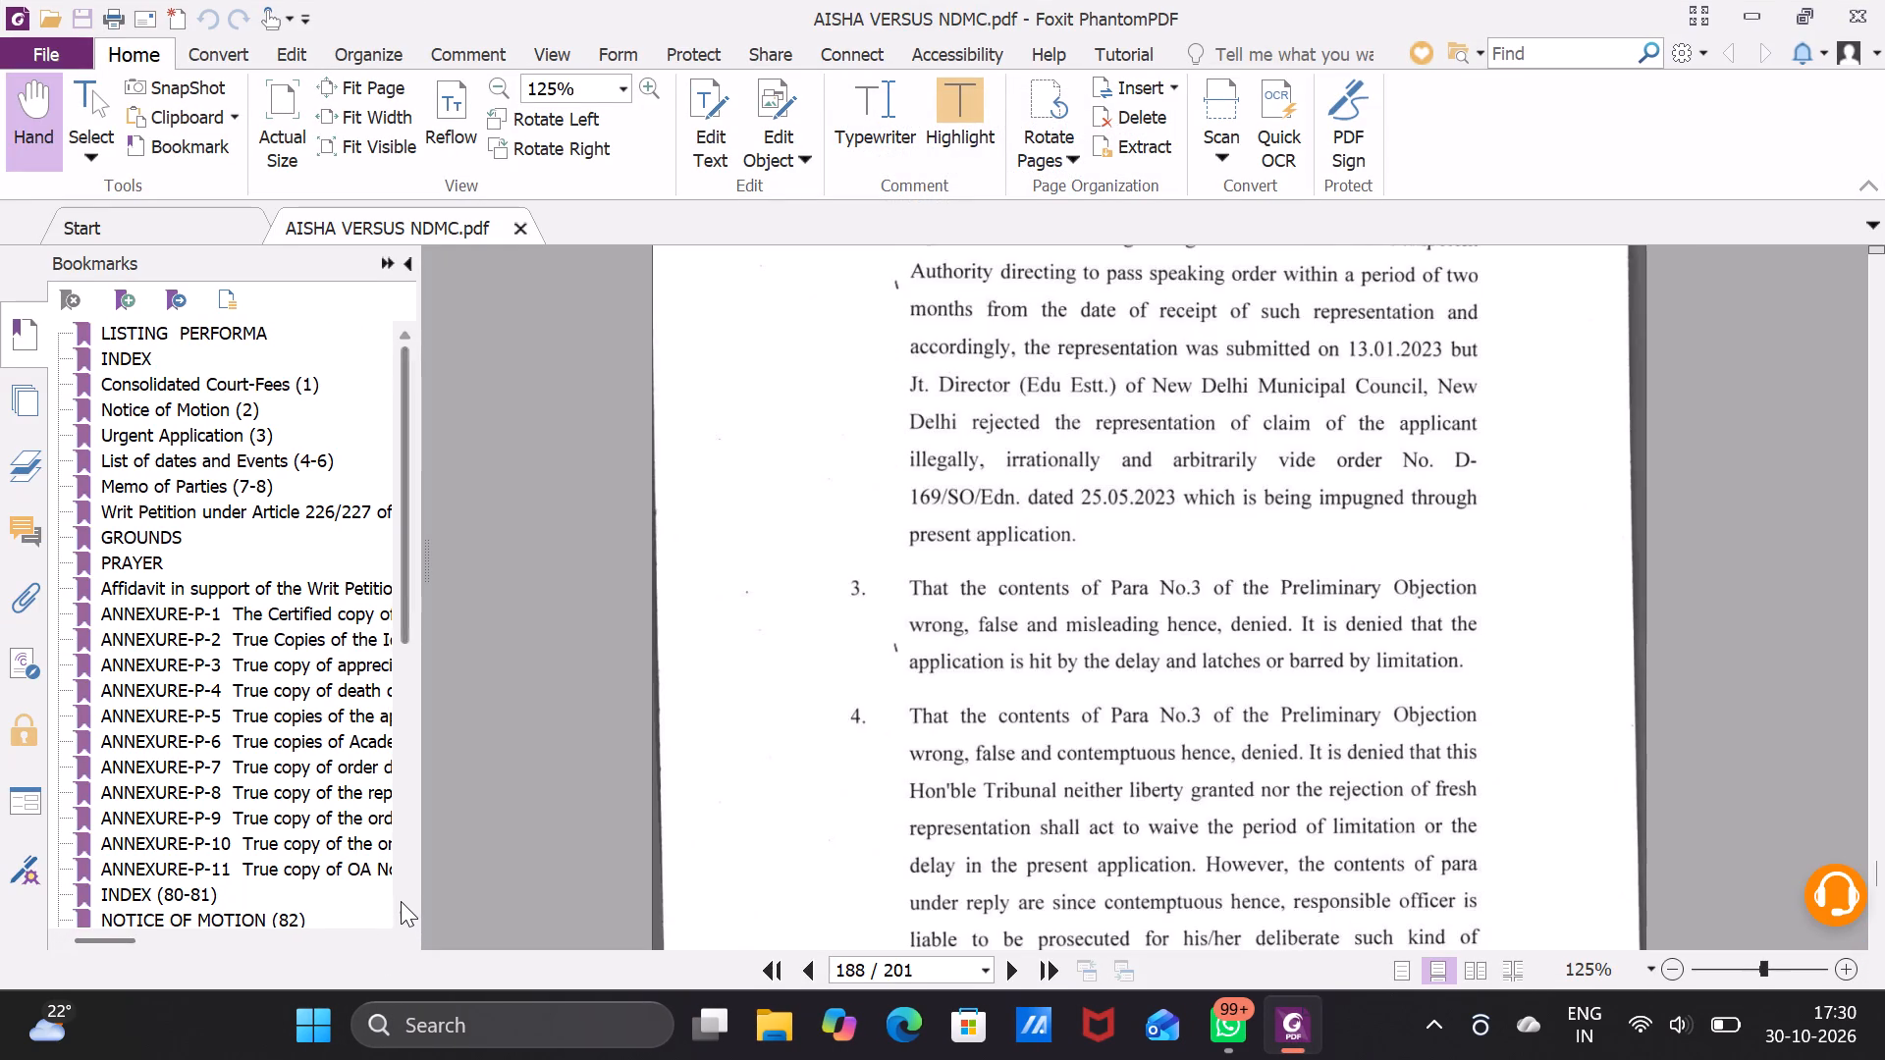
double_click(401, 901)
left_click(261, 818)
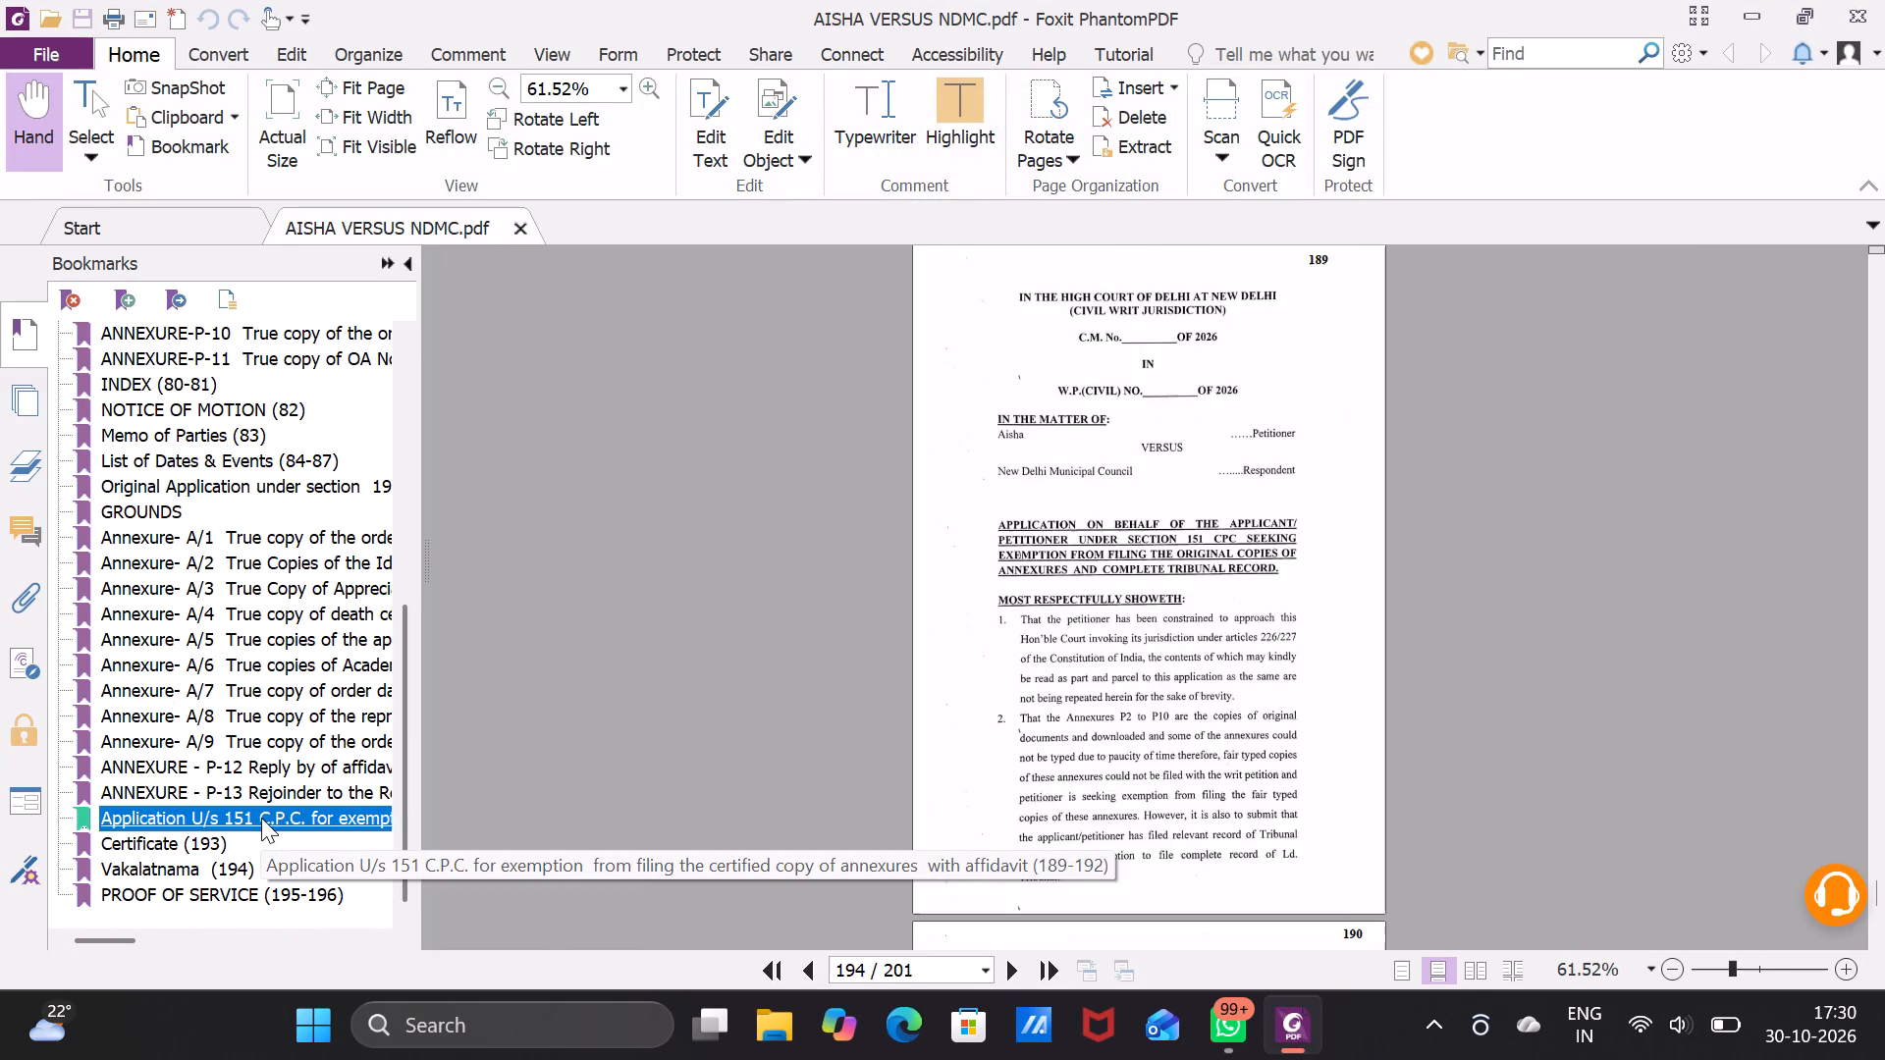
Read through the exemption application, its prayer, the supporting affidavit and the verification on pages numbered 189 to 192.
left_click(786, 768)
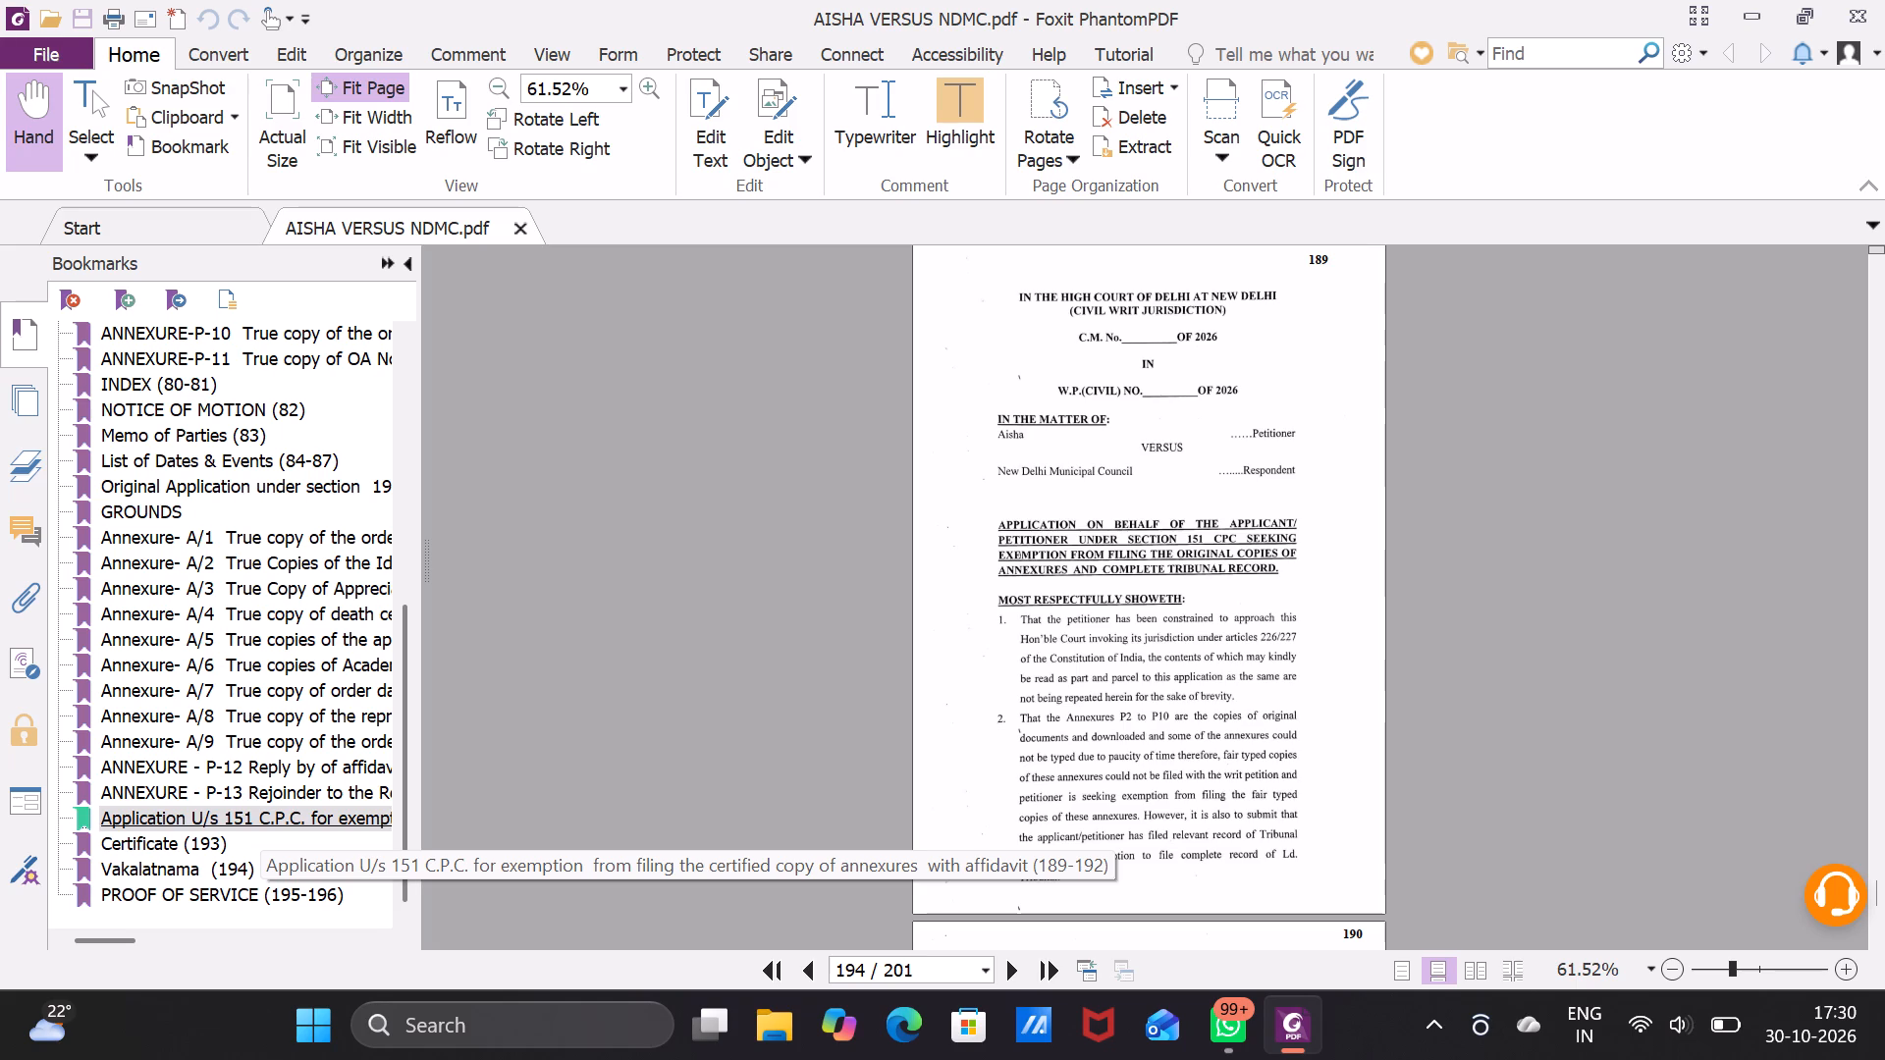
key("Down")
key("Down")
key("Down")
key("Down")
key("Down")
key("Down")
key("Down")
key("Down")
key("Down")
key("Down")
key("Down")
key("Down")
key("Down")
key("Down")
key("Down")
key("Down")
key("Down")
key("Down")
key("Down")
key("Down")
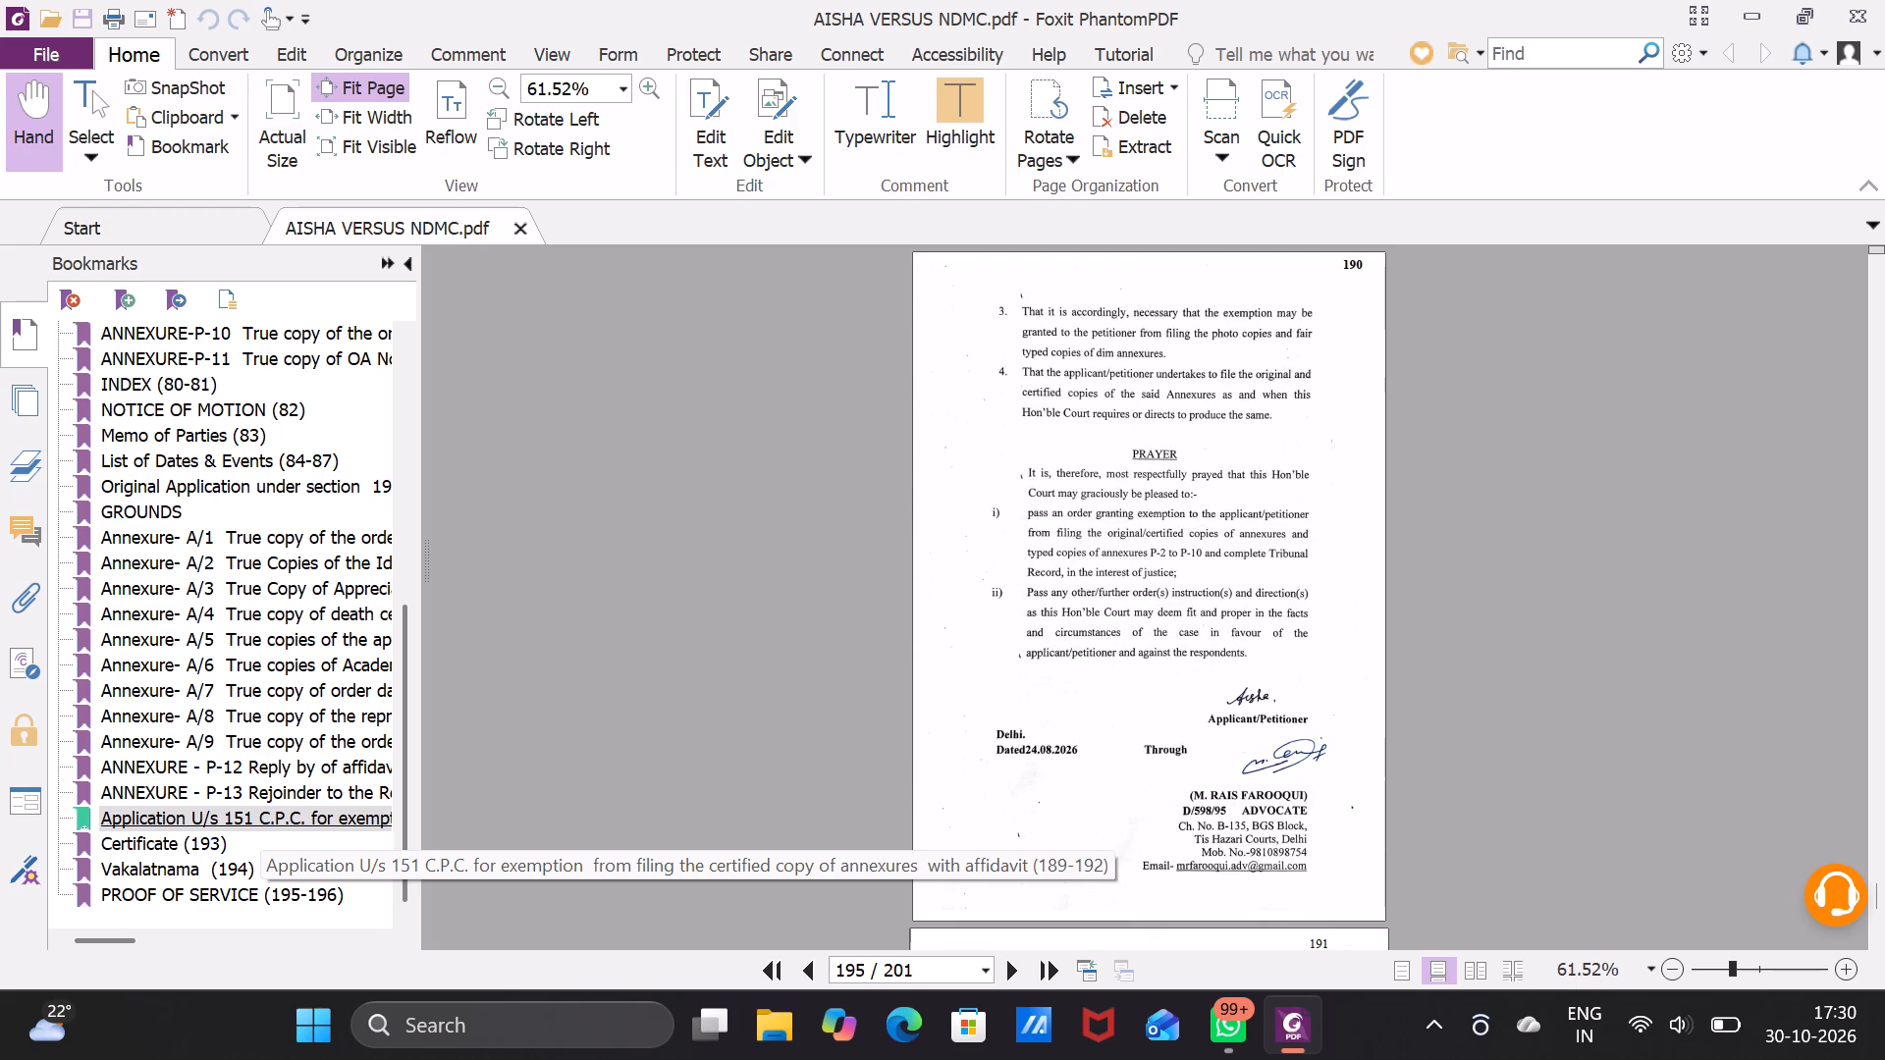
key("Down")
key("Down")
key("Down")
key("Down")
key("Down")
key("Down")
key("Down")
key("Down")
key("Down")
key("Down")
key("Down")
key("Down")
key("Down")
key("Down")
key("Down")
key("Down")
key("Down")
key("Down")
key("Down")
key("Down")
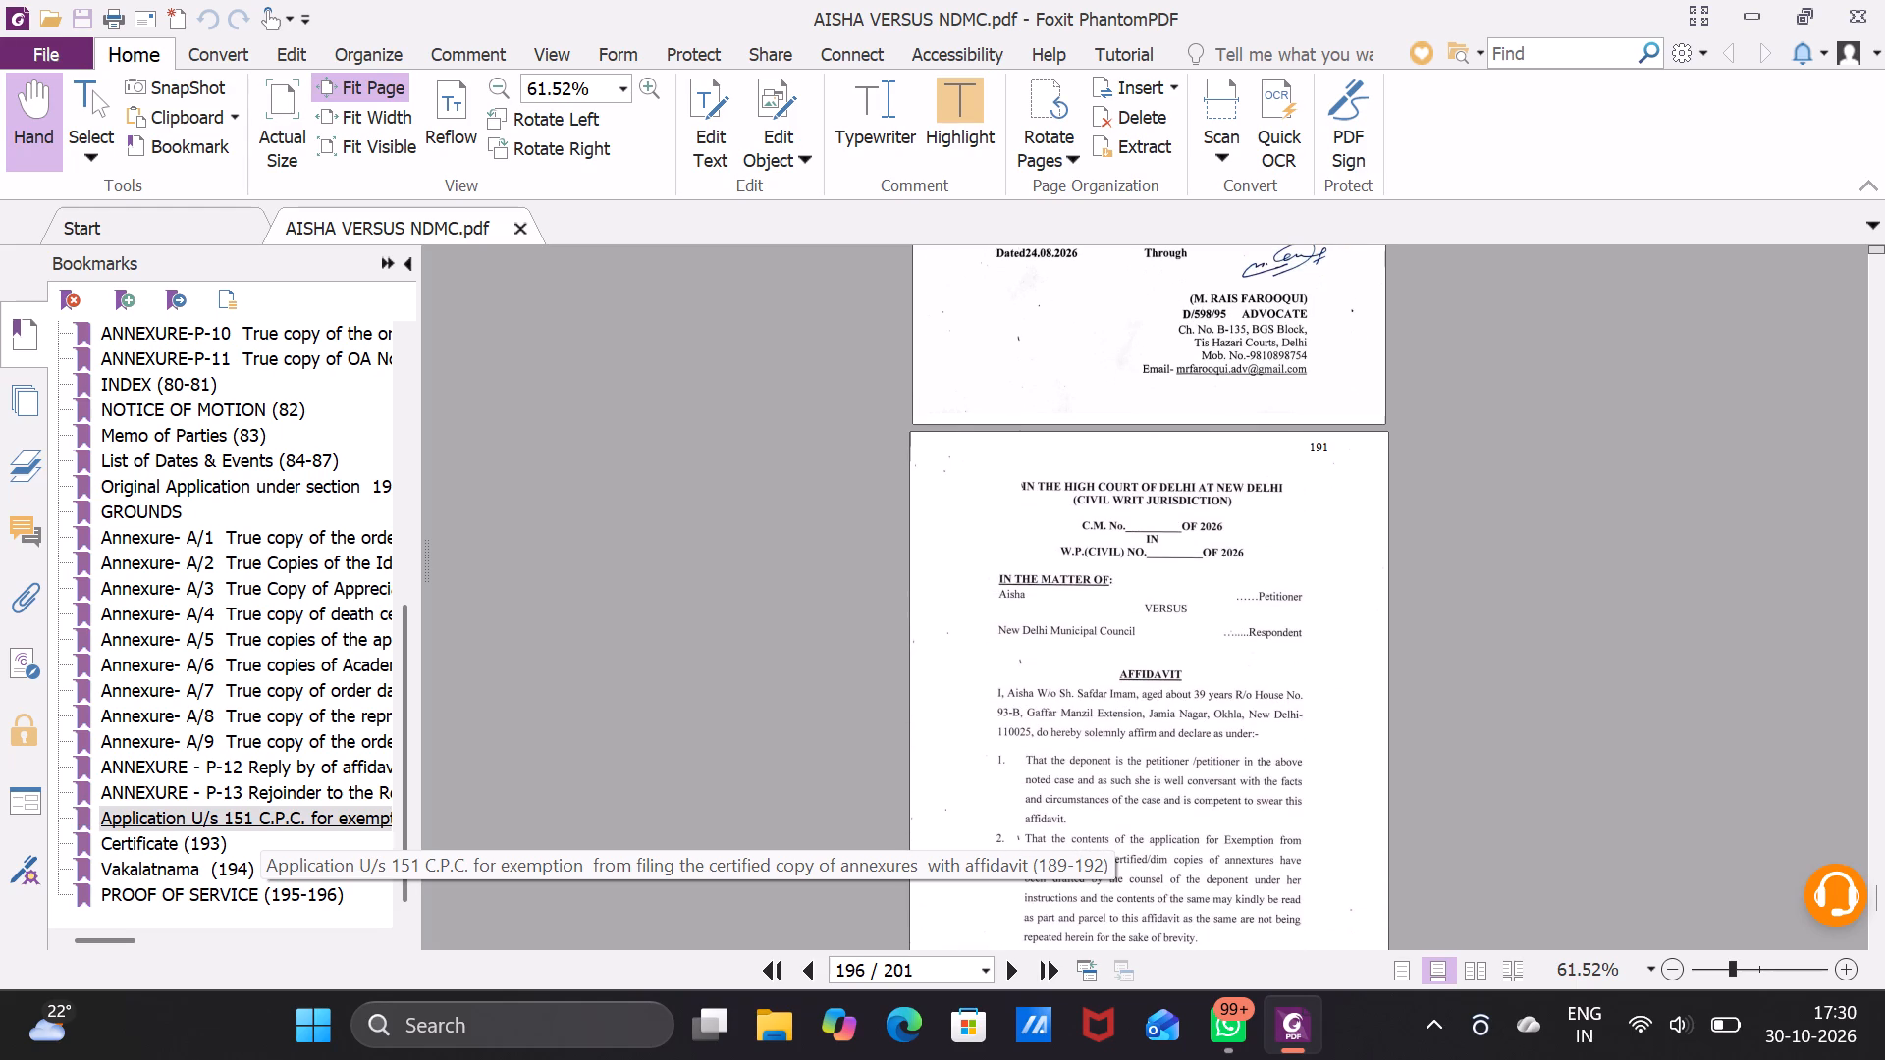
key("Down")
key("Down")
key("Down")
key("Down")
key("Down")
key("Down")
key("Down")
key("Down")
key("Down")
key("Down")
key("Down")
key("Down")
key("Down")
key("Down")
key("Down")
key("Down")
key("Down")
key("Down")
key("Down")
key("Down")
key("Down")
key("Down")
key("Down")
key("Down")
key("Down")
key("Down")
key("Down")
key("Down")
key("Down")
key("Down")
key("Down")
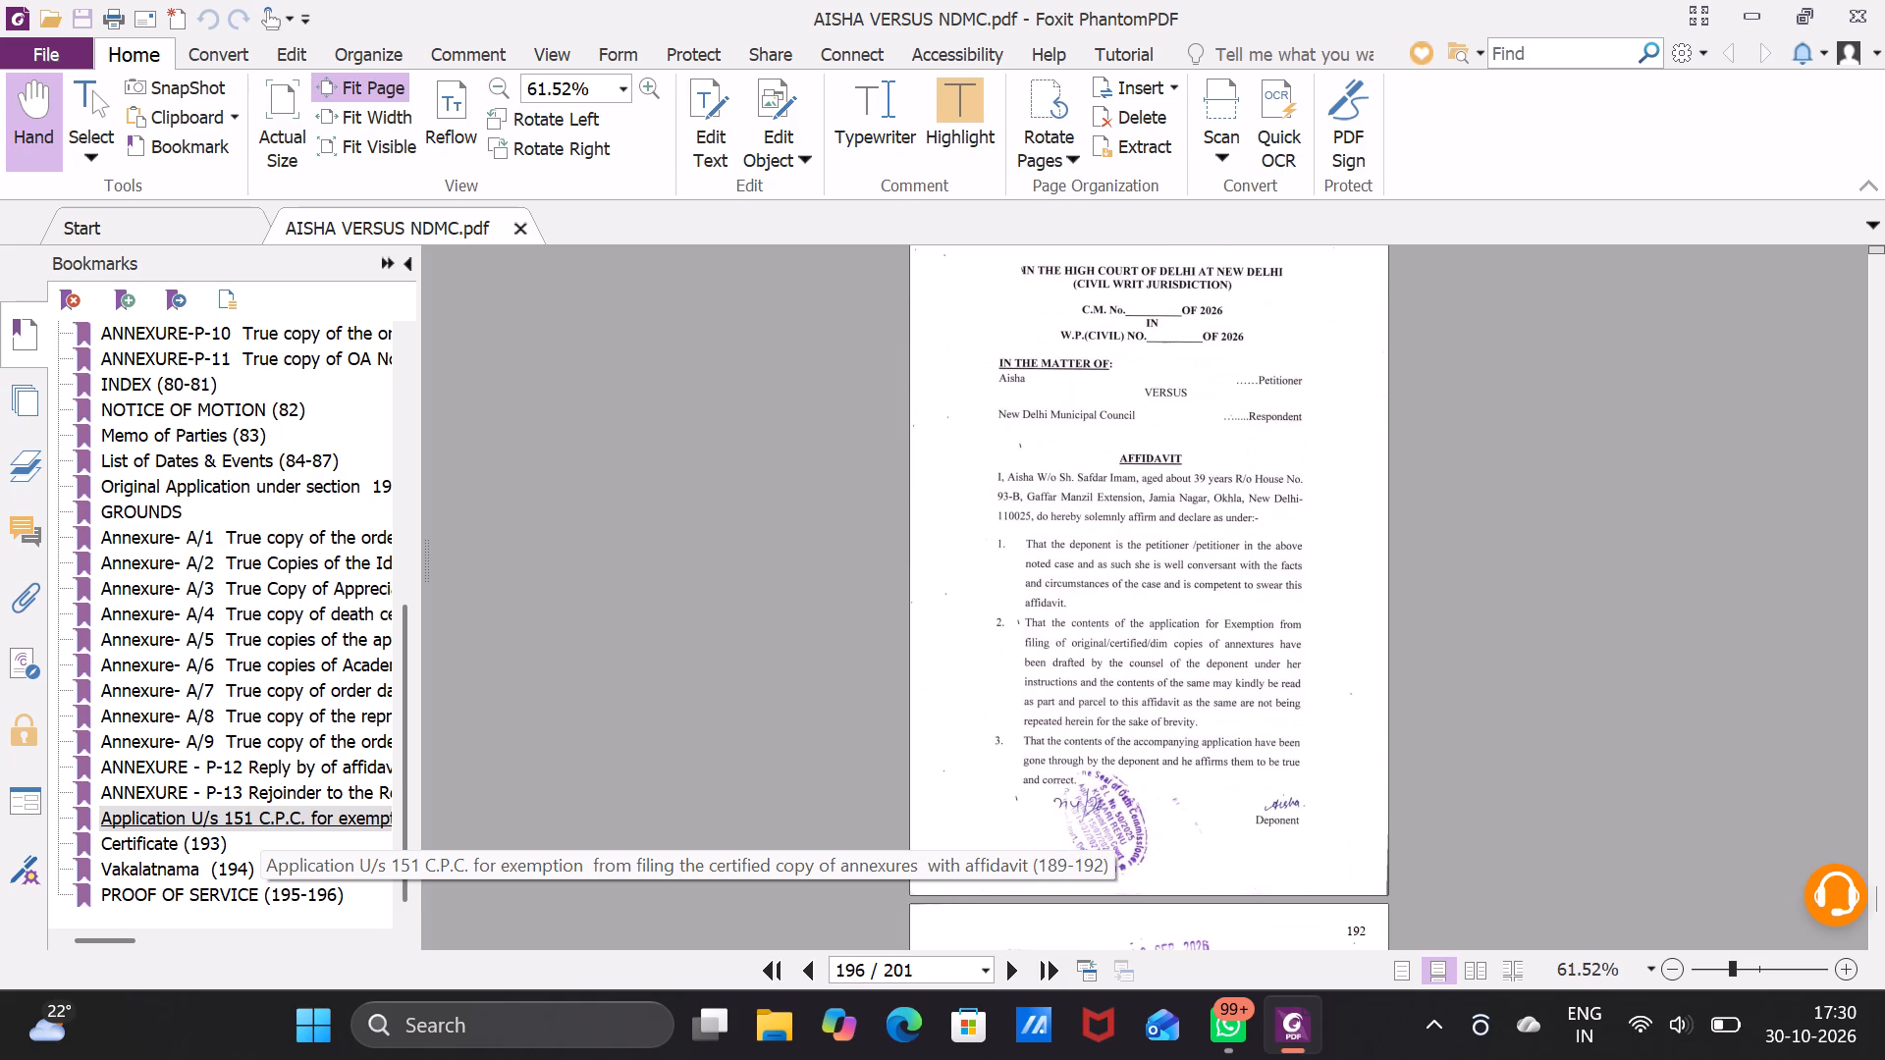
key("Down")
key("Down")
key("Down")
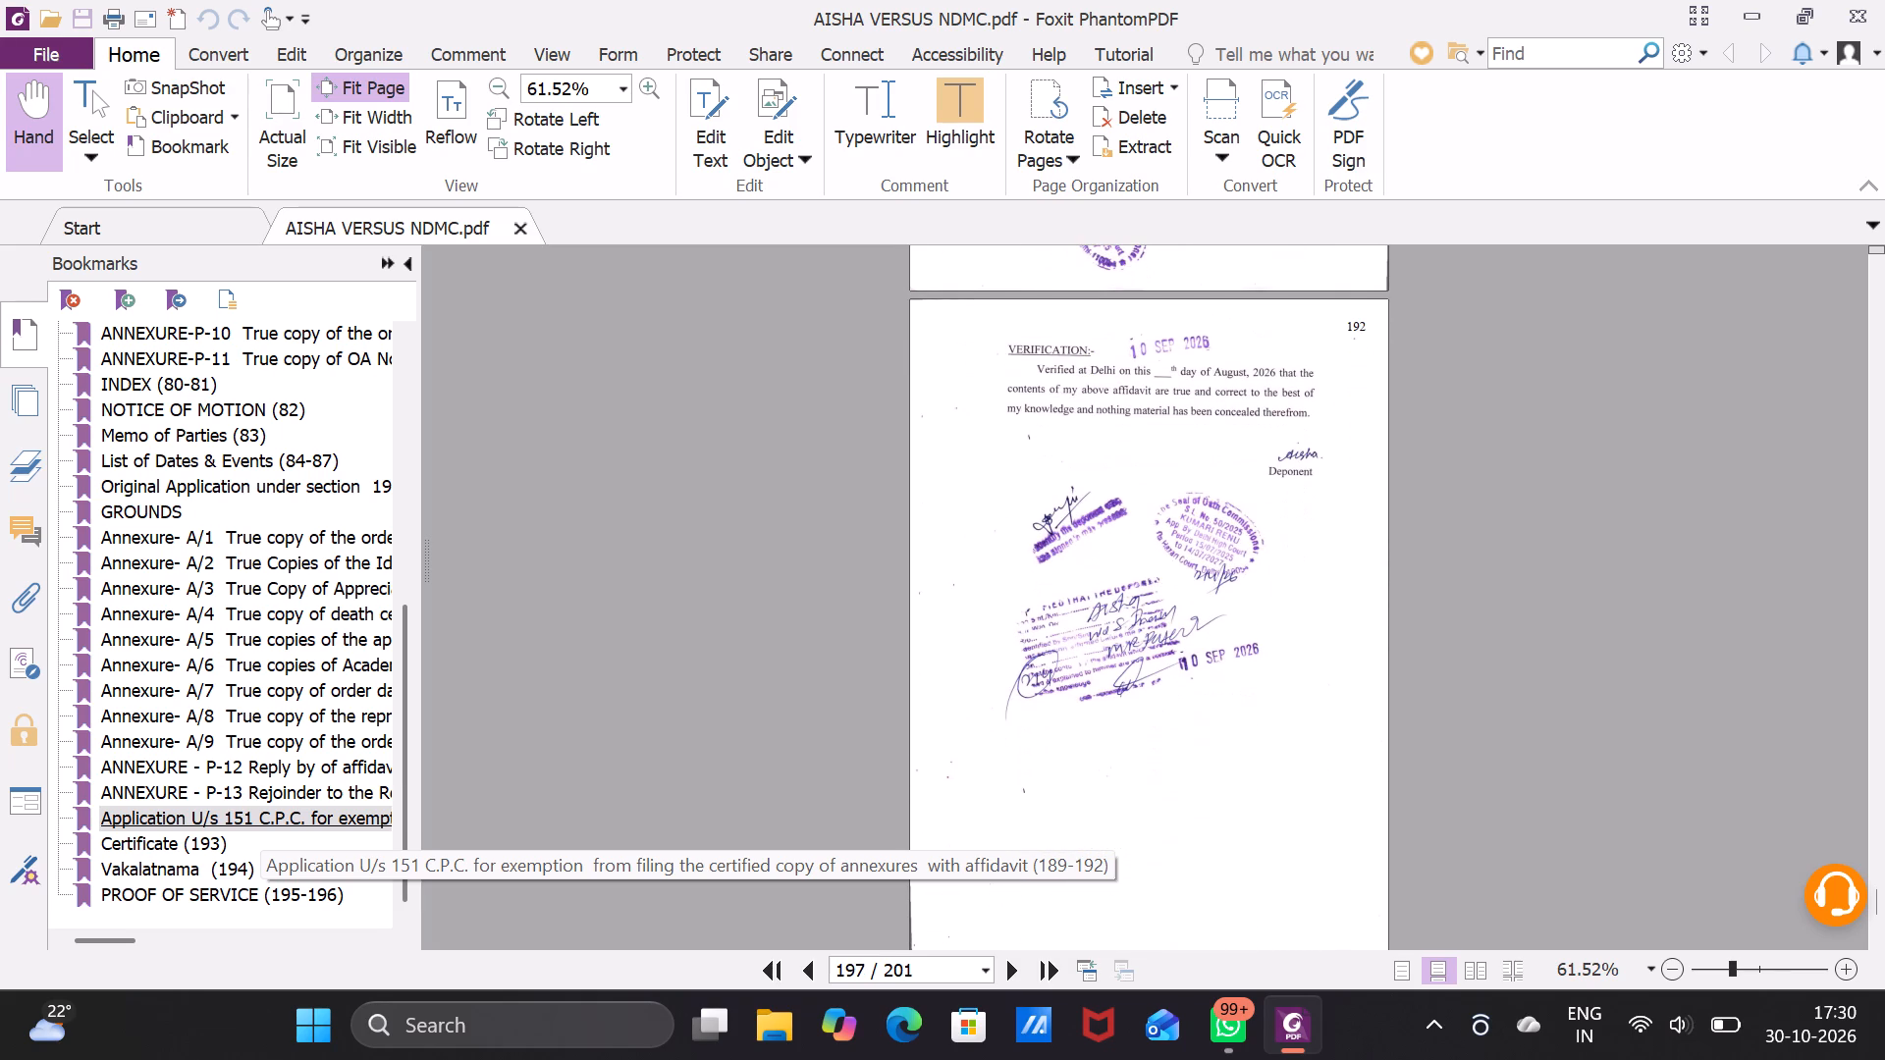
key("Down")
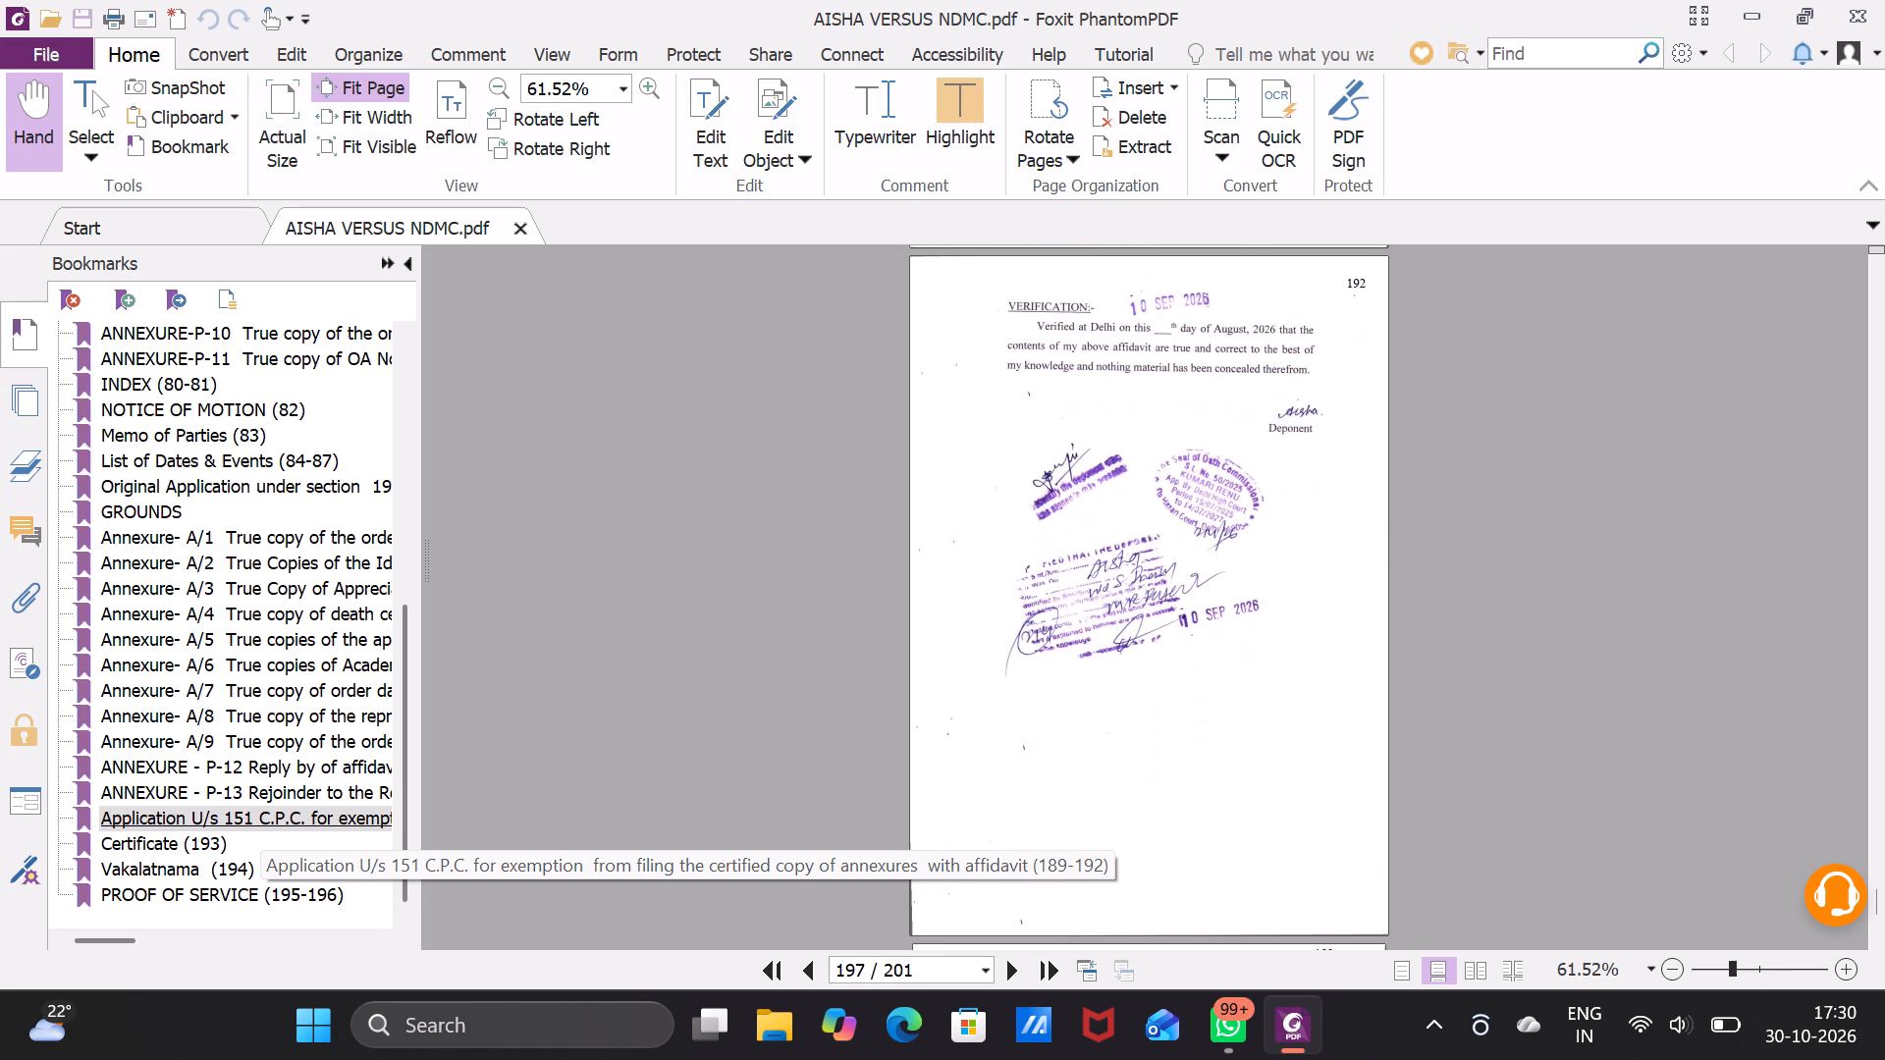
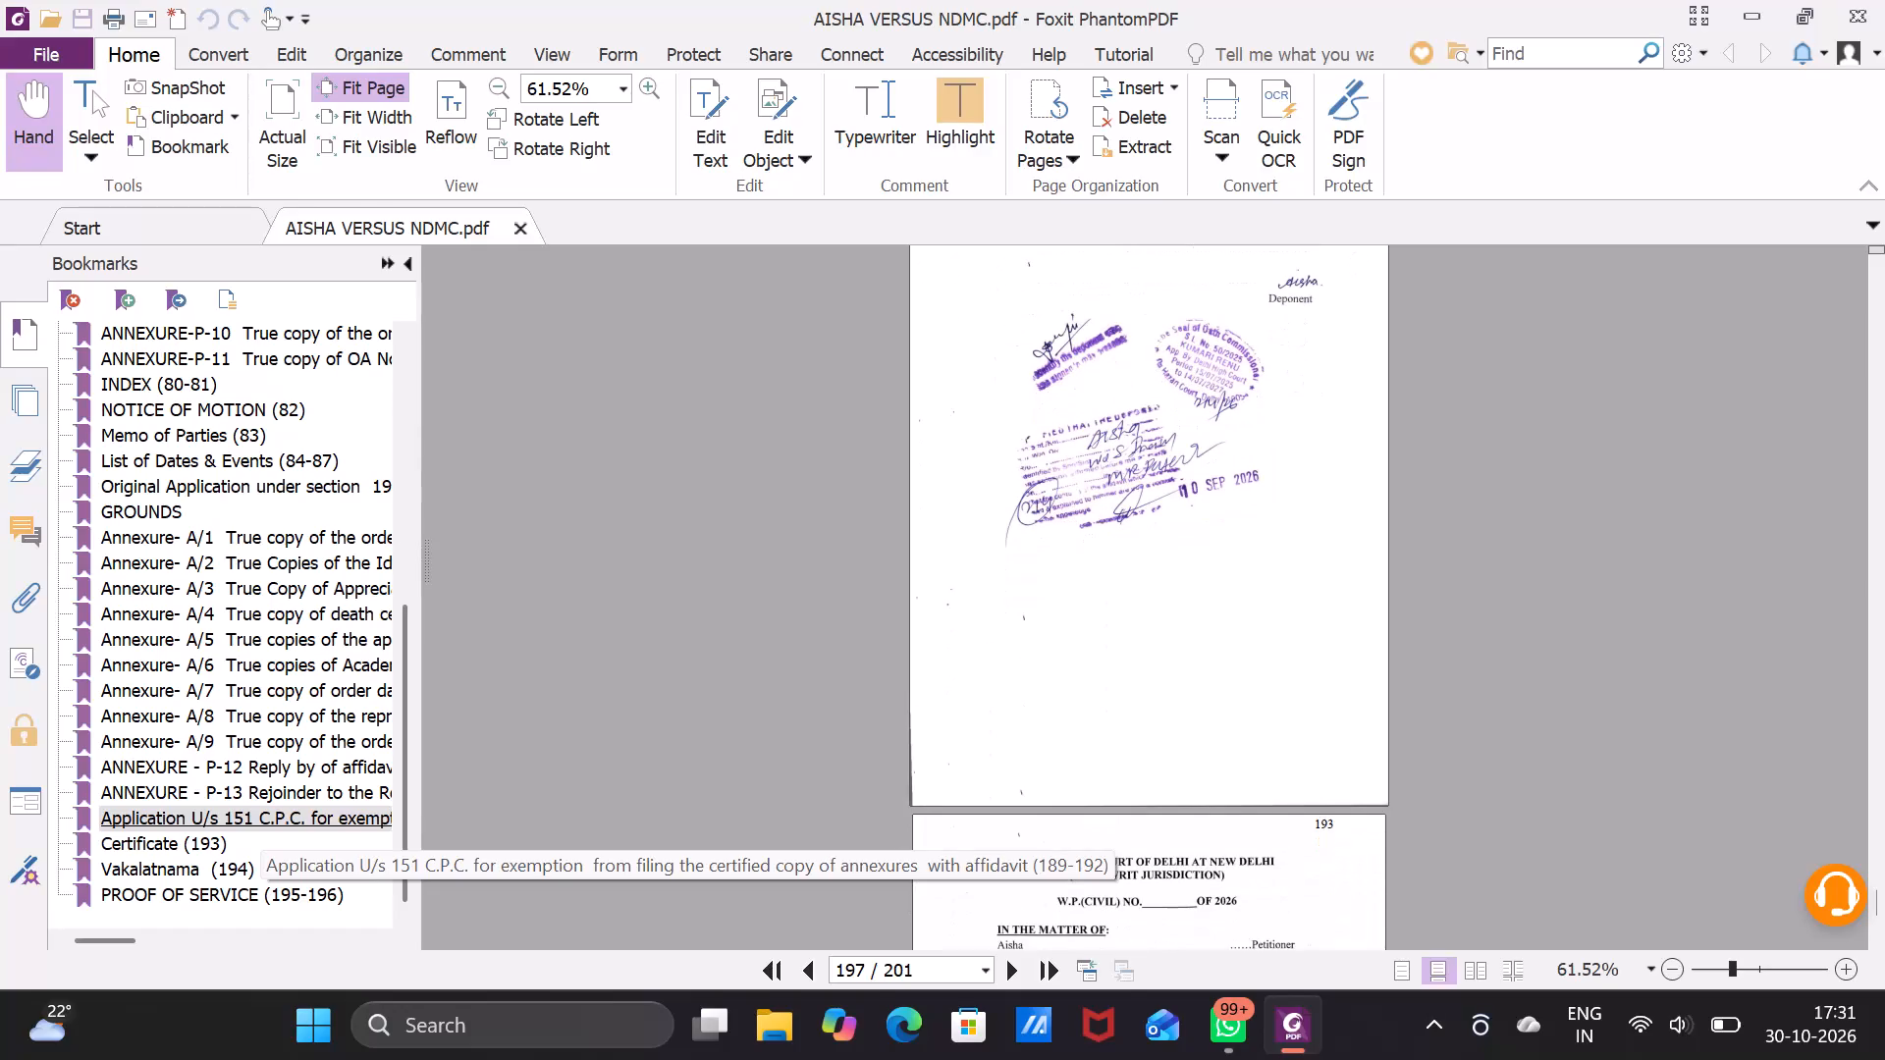
Review the verification on the page numbered 192 and the certificate on page 193 that follows the exemption affidavit.
key("Up")
key("Up")
key("Up")
key("Up")
key("Up")
key("Up")
key("Up")
key("Up")
key("Up")
key("Up")
key("Up")
key("Up")
key("Down")
key("Down")
key("Down")
key("Down")
key("Down")
key("Down")
key("Down")
key("Down")
key("Down")
key("Down")
key("Down")
key("Down")
key("Down")
key("Down")
key("Down")
key("Down")
key("Down")
key("Down")
key("Down")
key("Down")
key("Down")
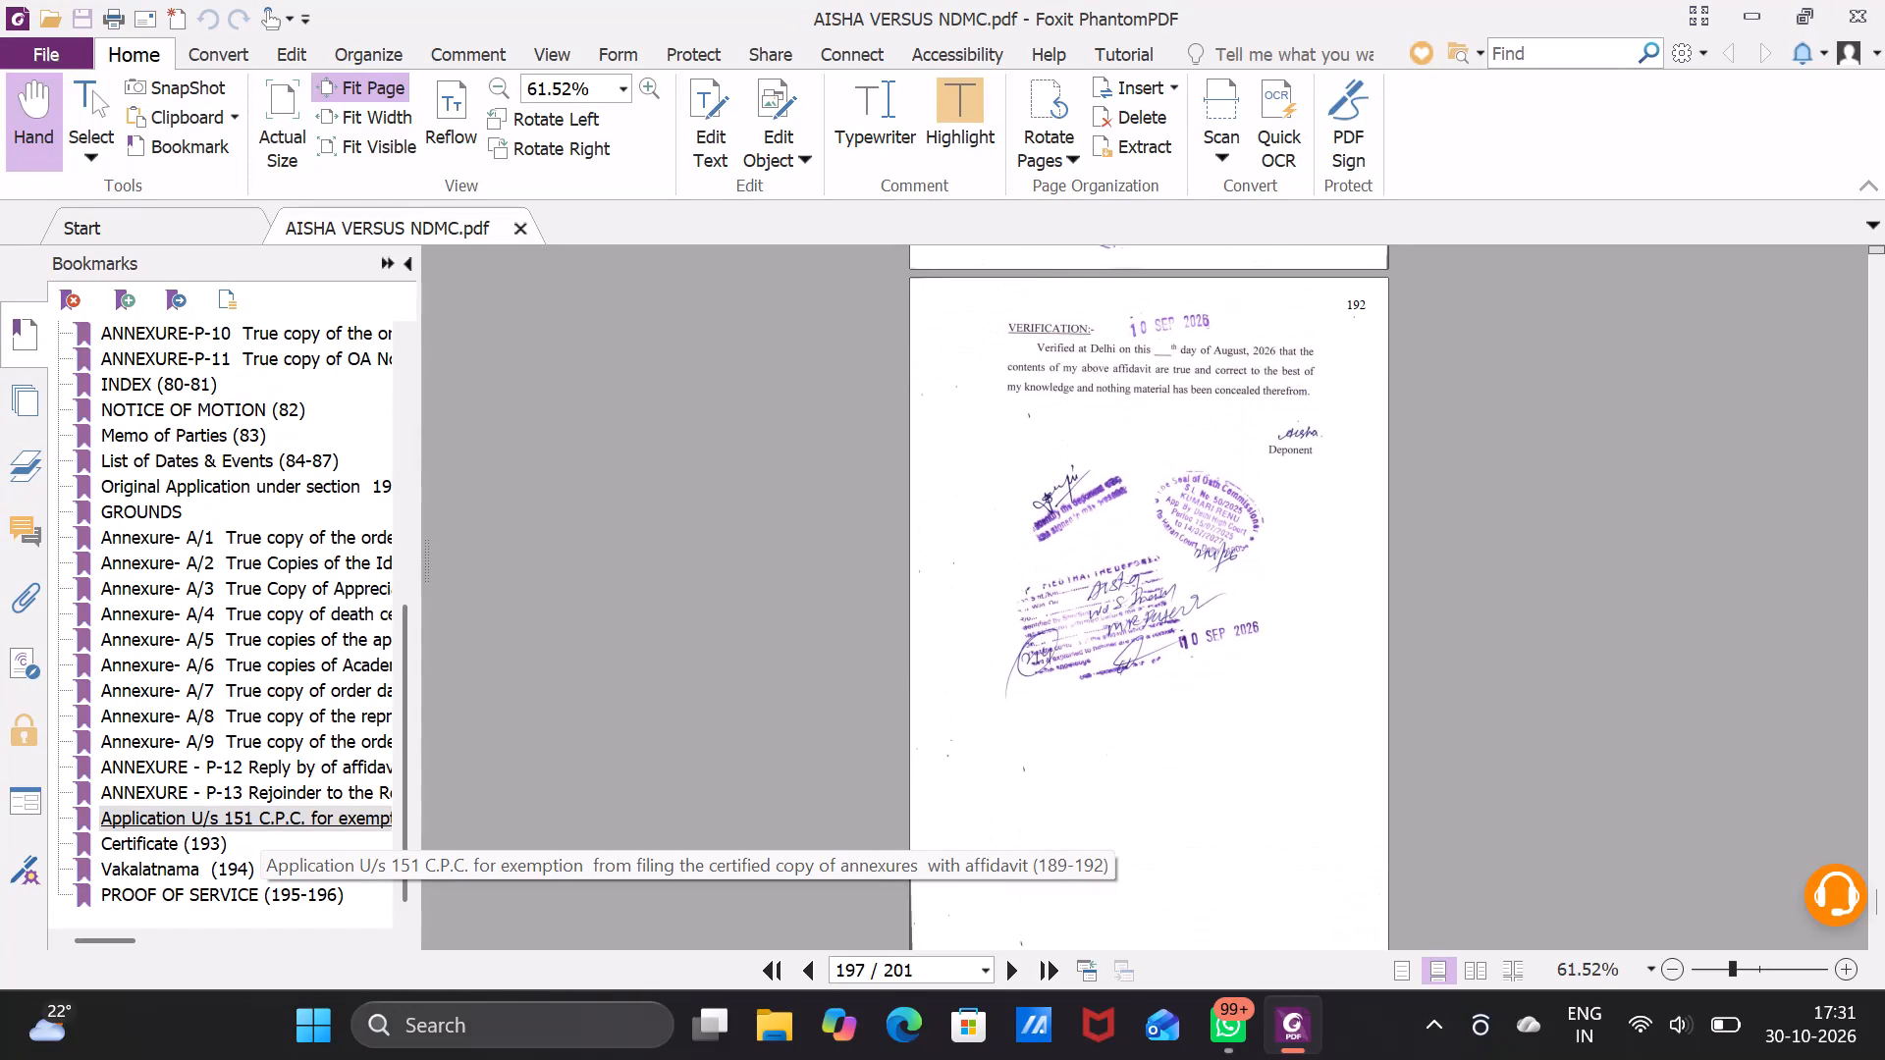
key("Up")
key("Up")
key("Up")
key("Up")
key("Up")
key("Up")
key("Up")
key("Up")
key("Up")
key("Up")
key("Up")
key("Up")
key("Up")
key("Up")
key("Up")
key("Up")
key("Up")
key("Up")
key("Up")
key("Up")
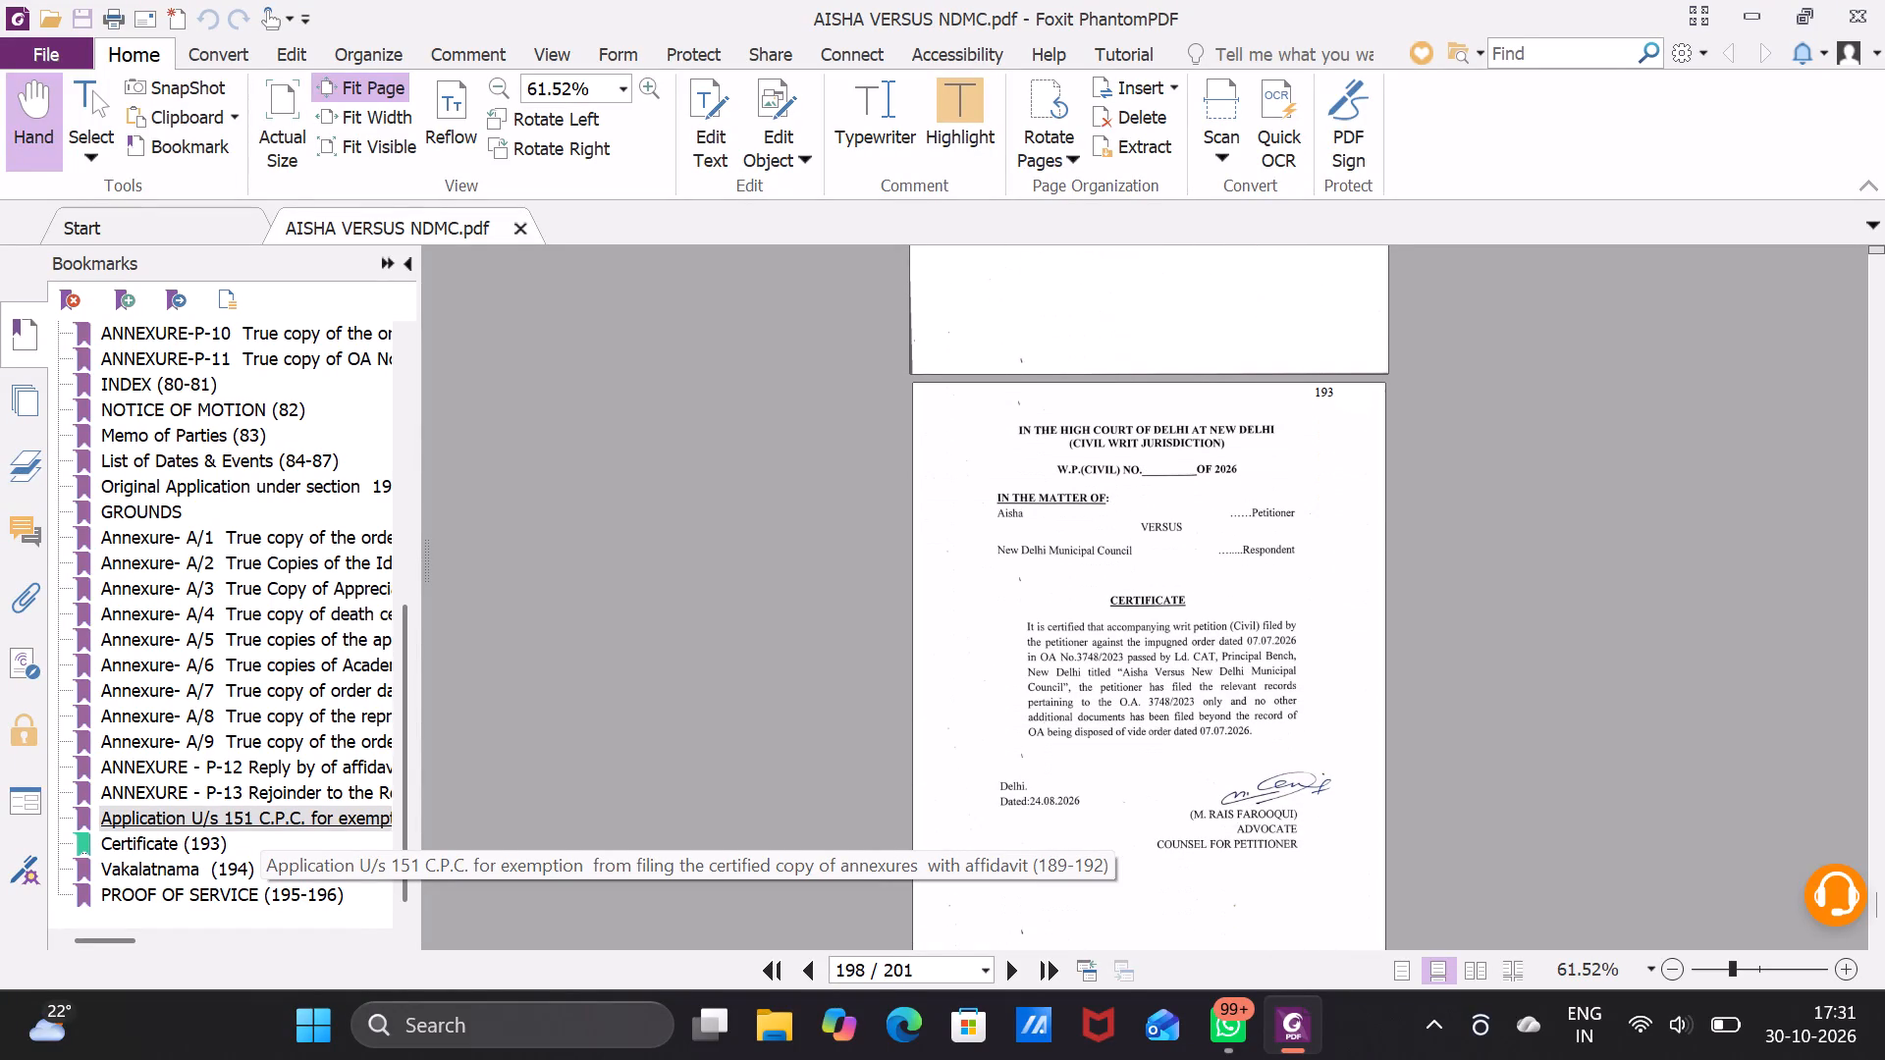
key("Up")
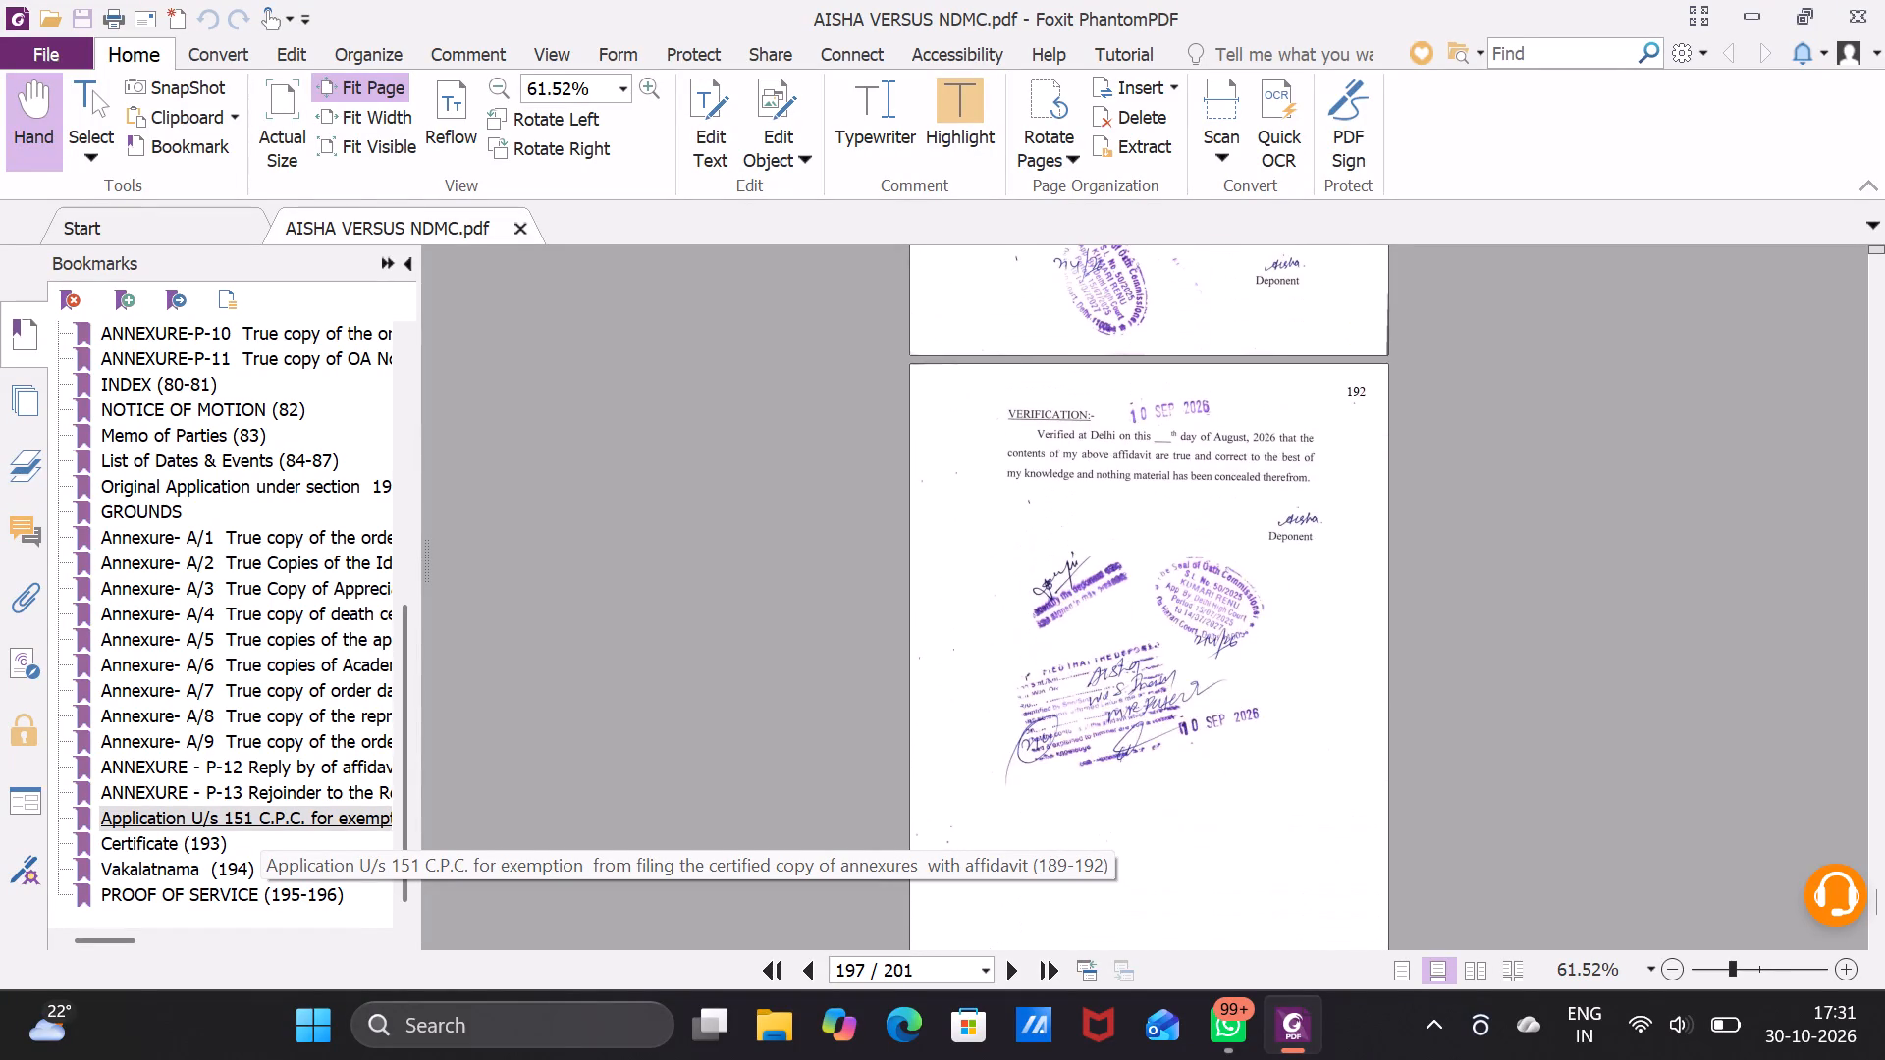
key("Up")
key("Up")
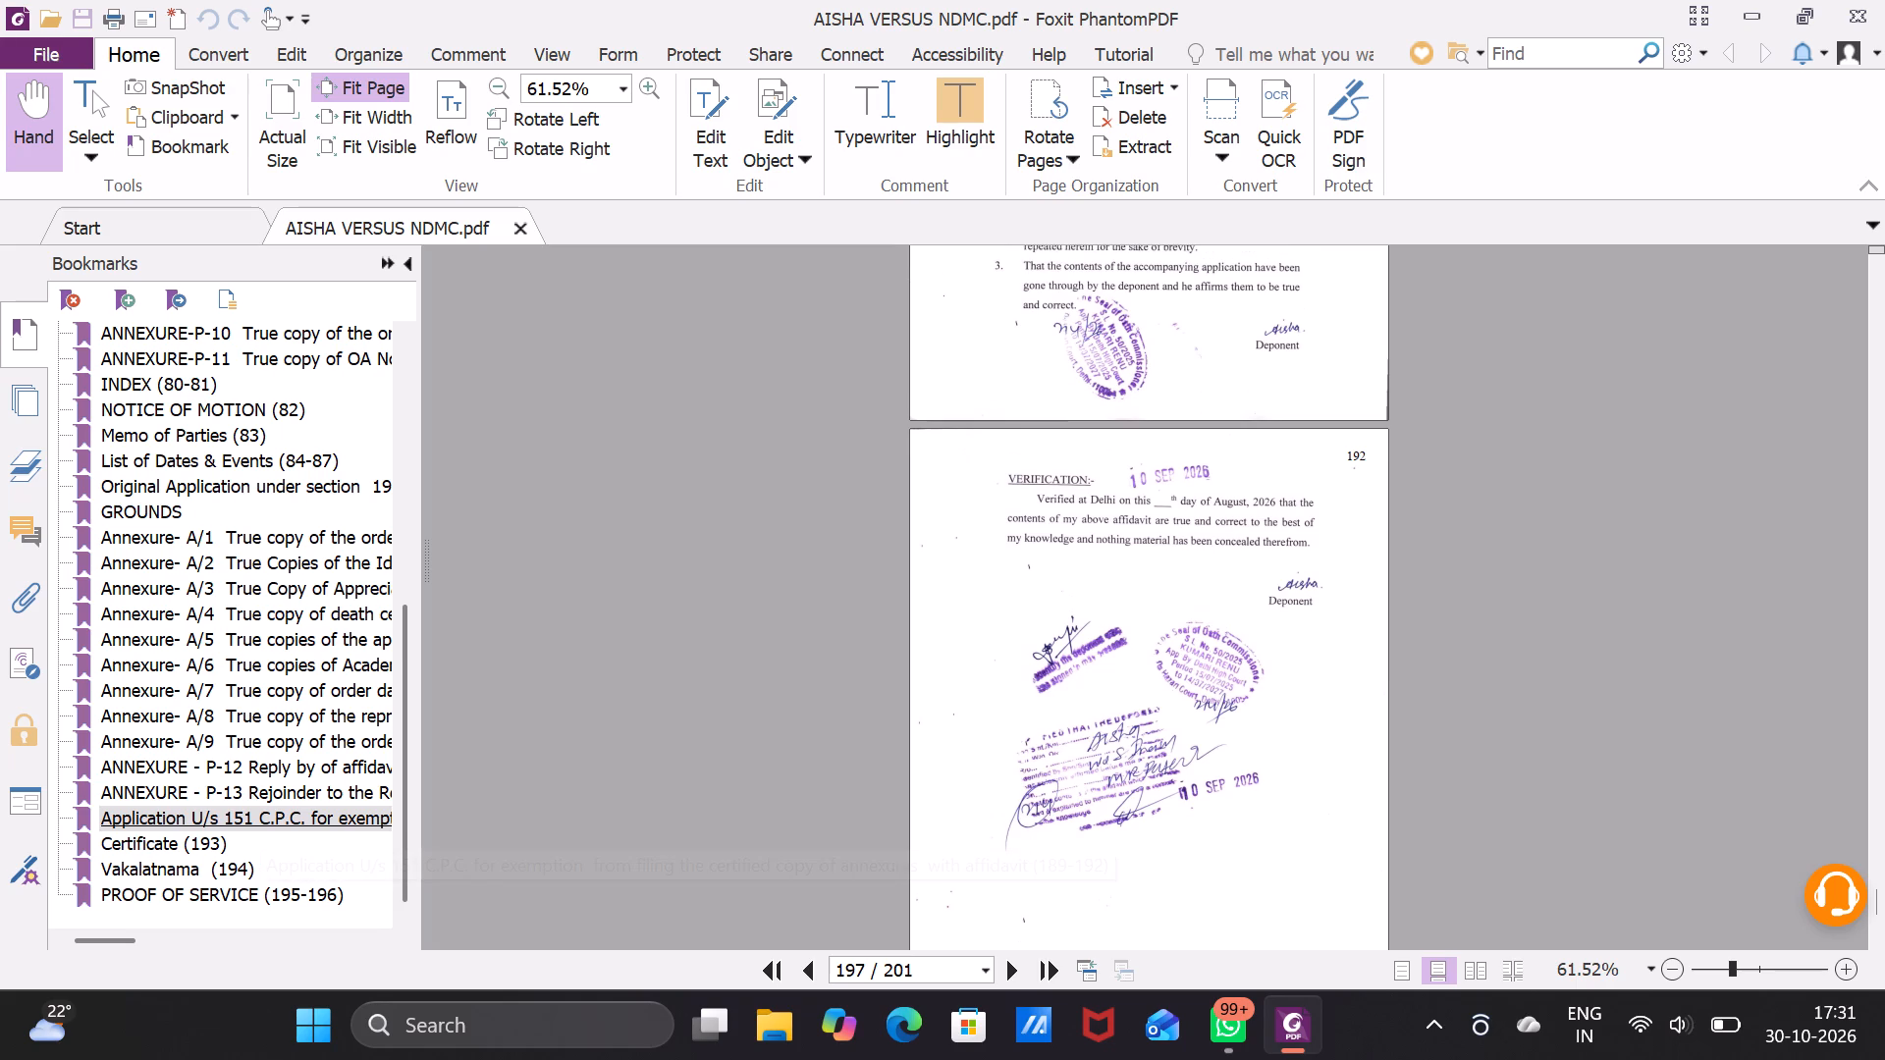
left_click(1751, 15)
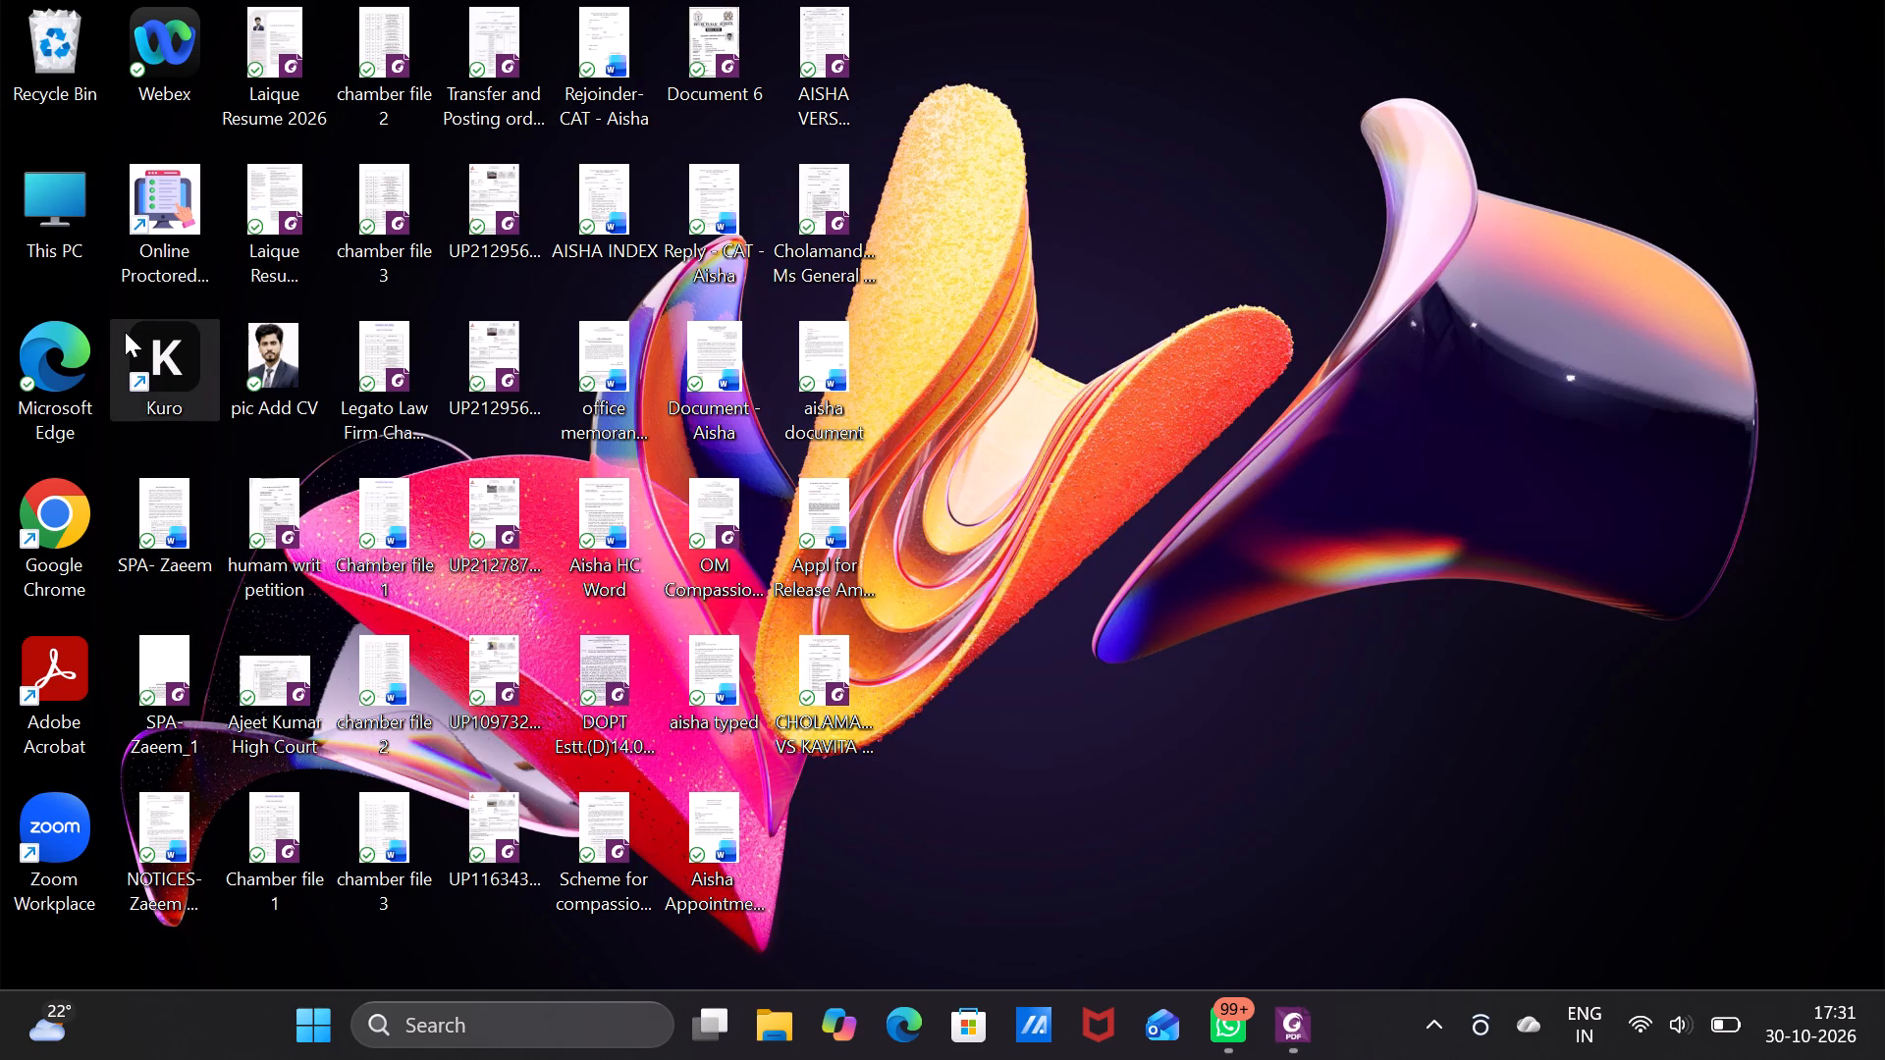
double_click(51, 228)
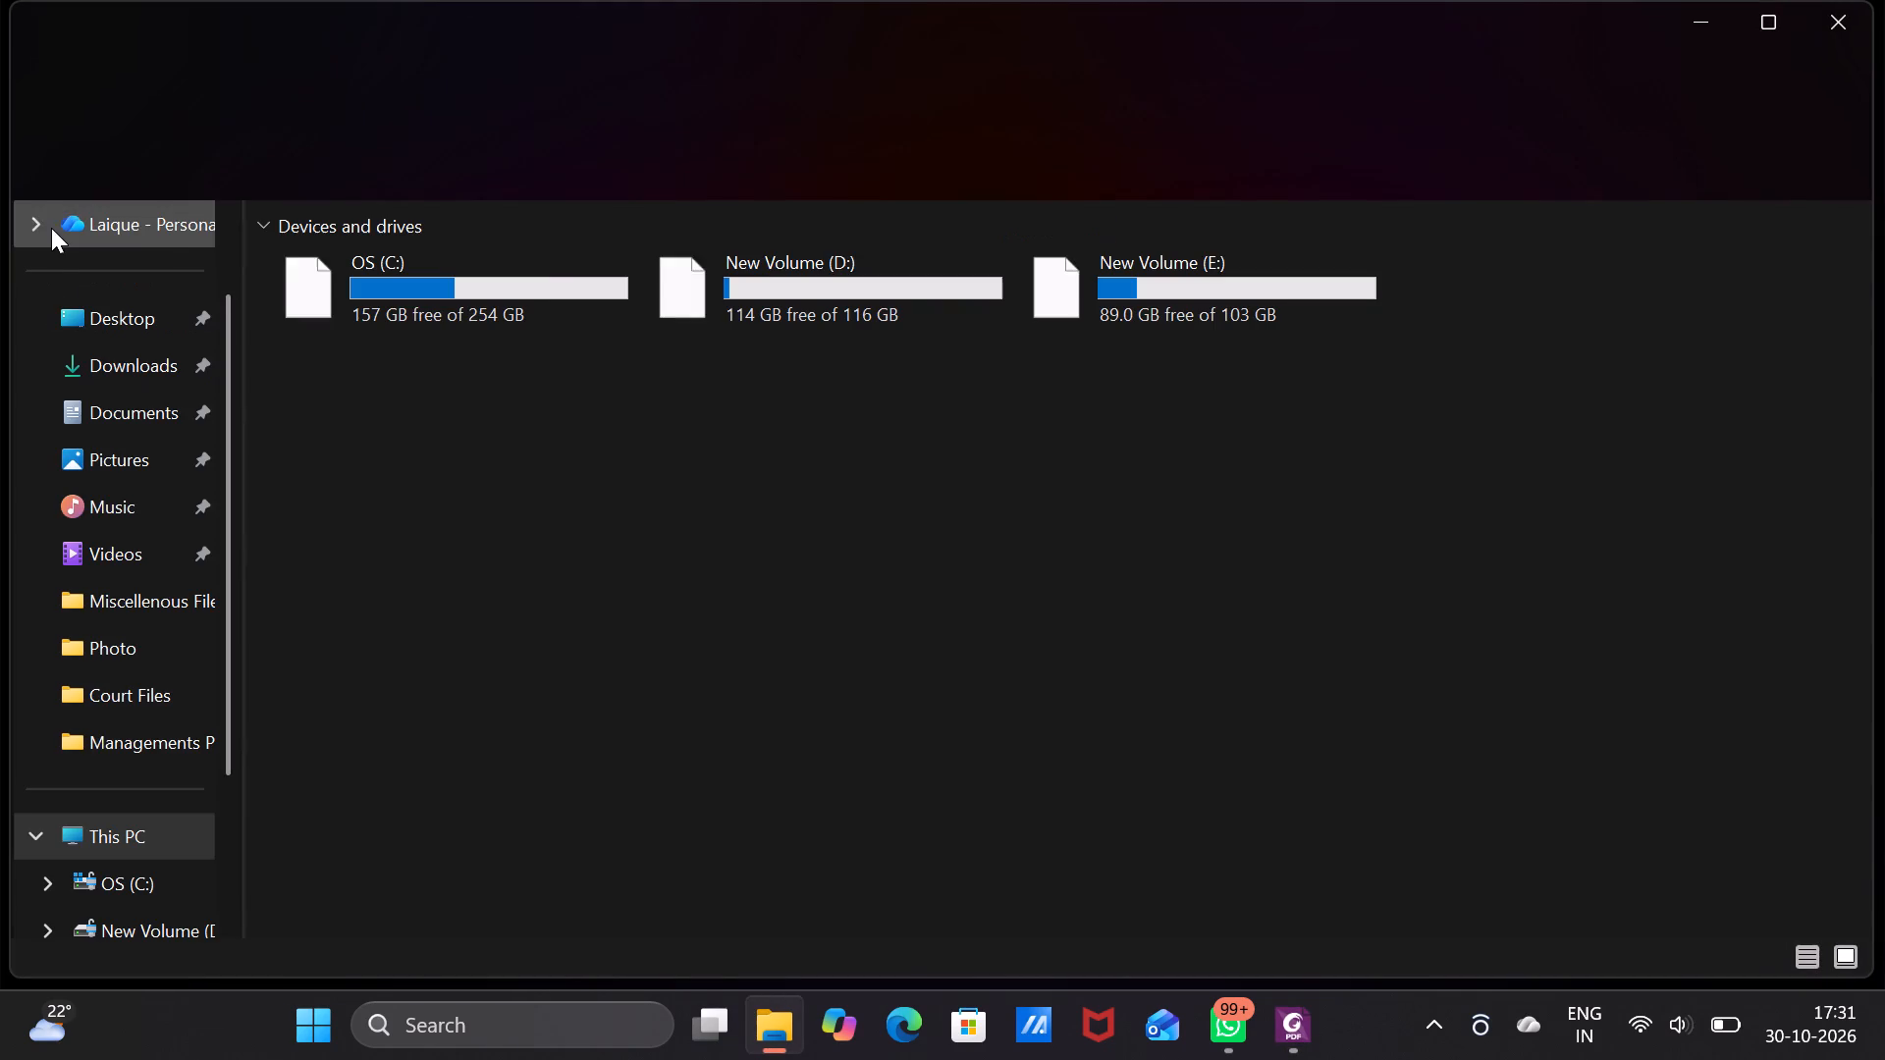
double_click(906, 315)
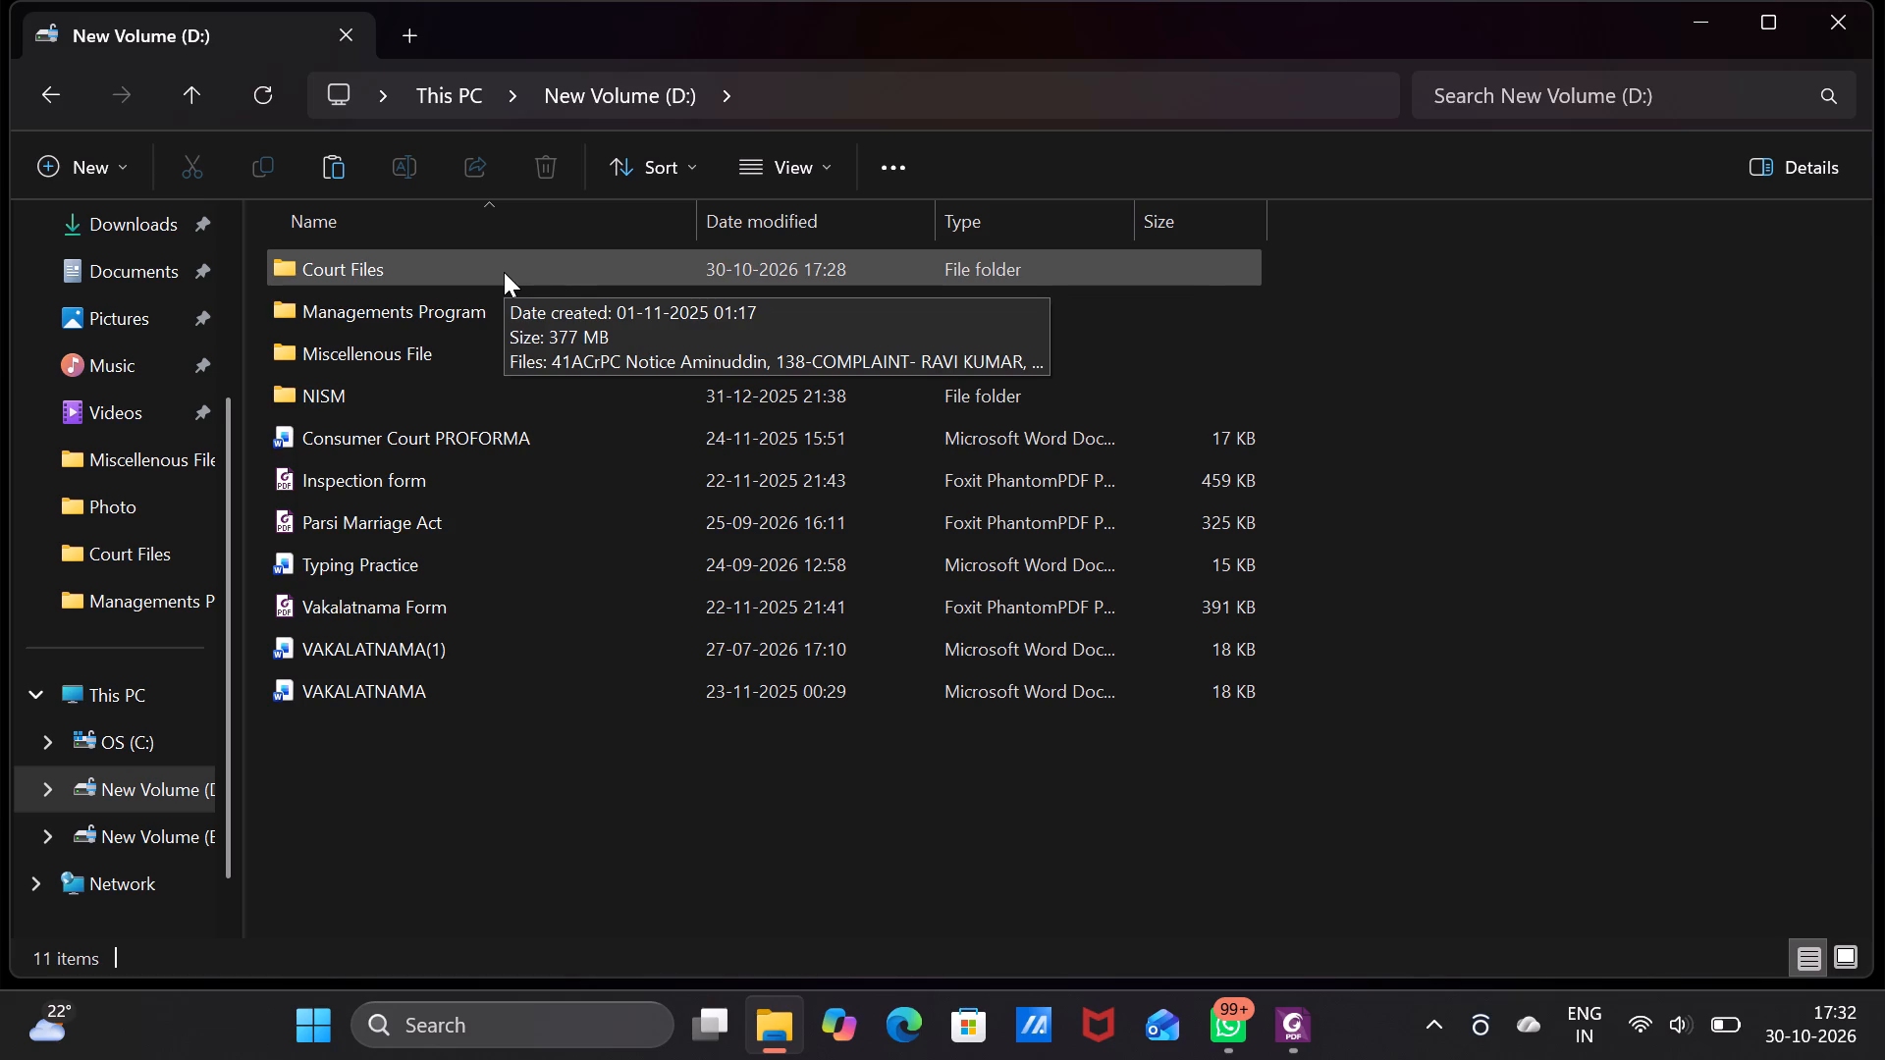
double_click(446, 277)
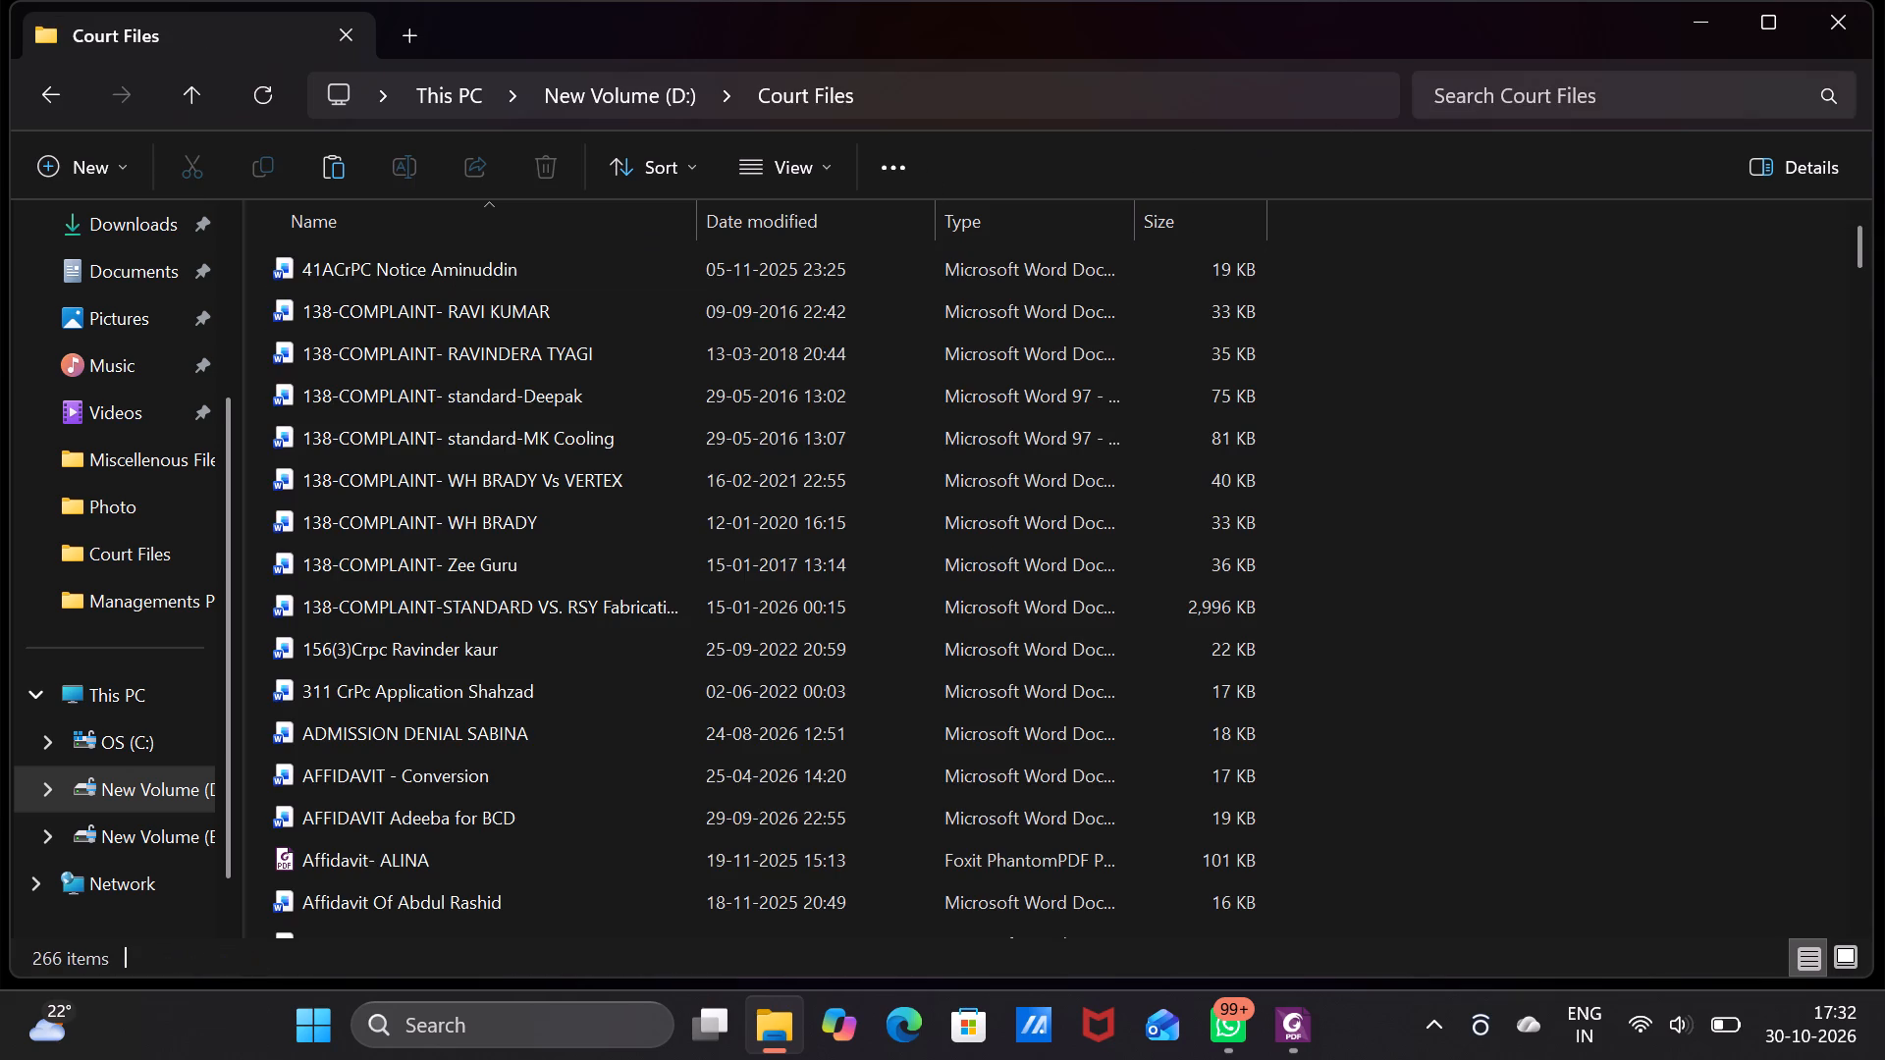
left_click(1520, 101)
type("aisha")
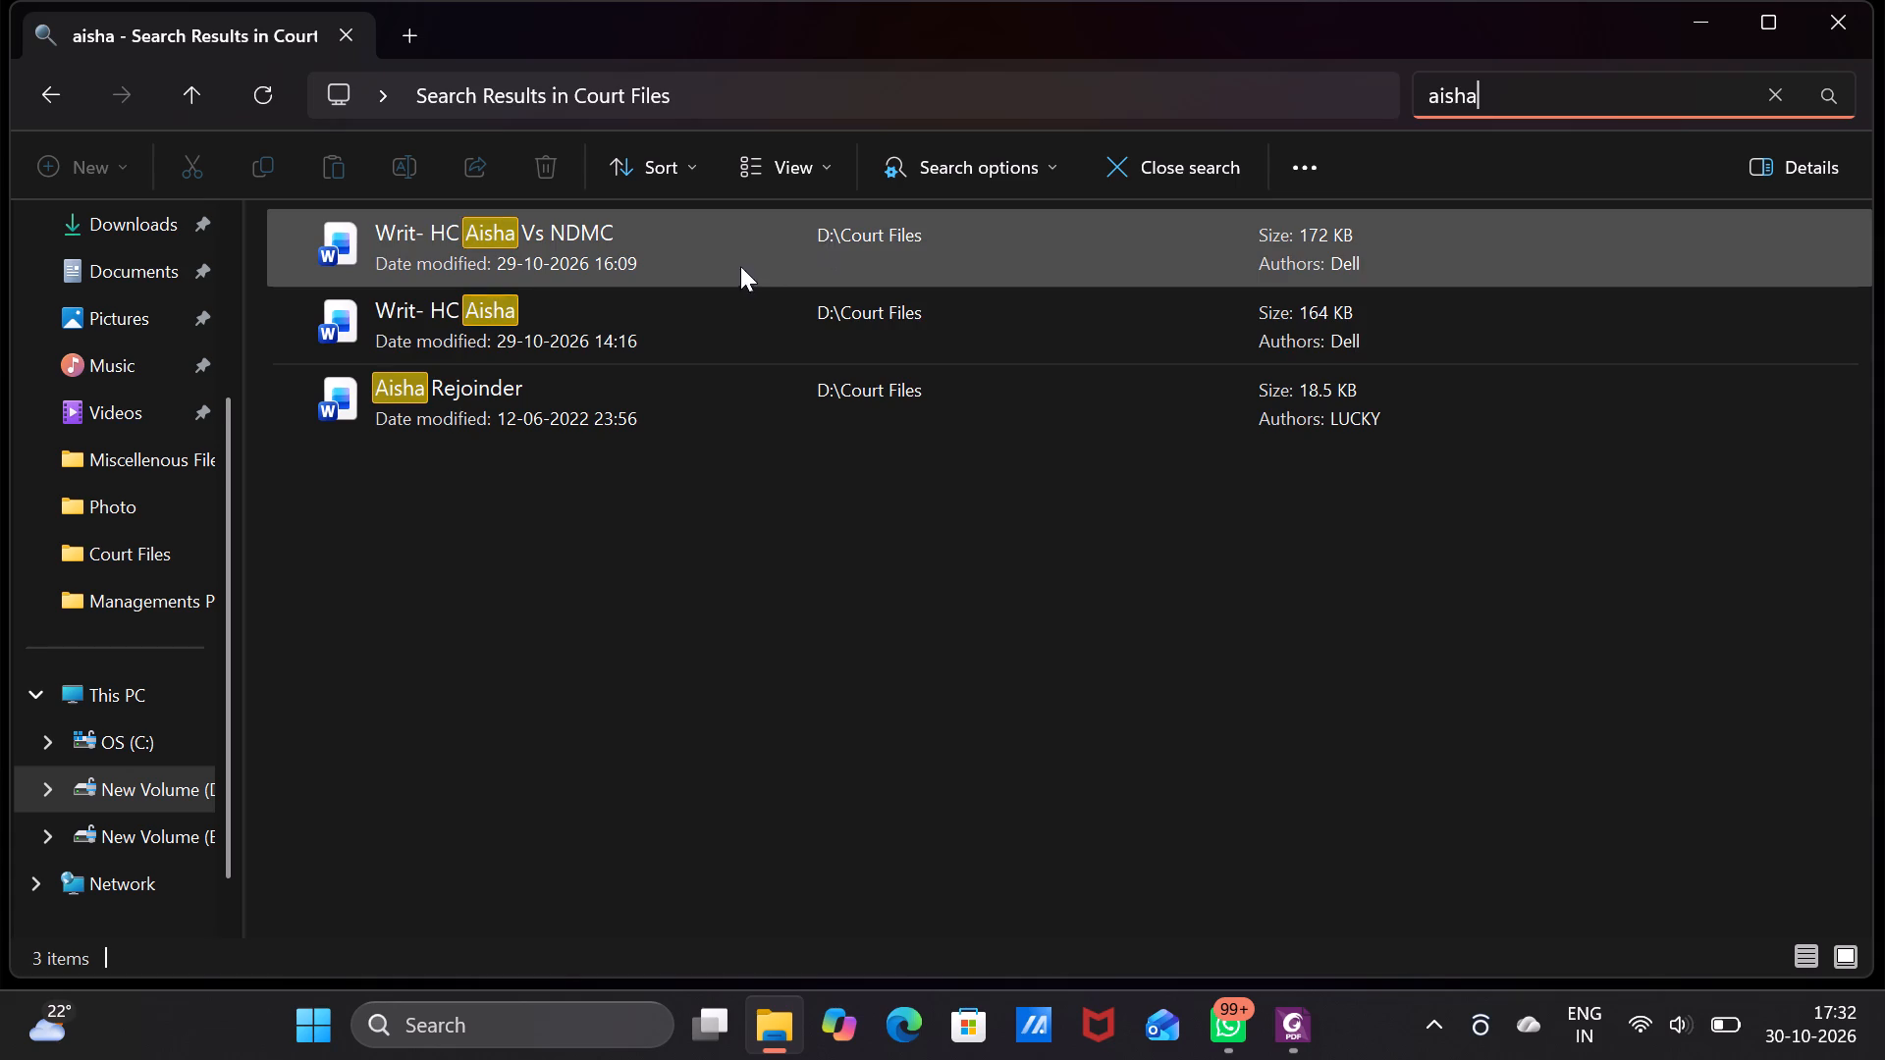
double_click(759, 244)
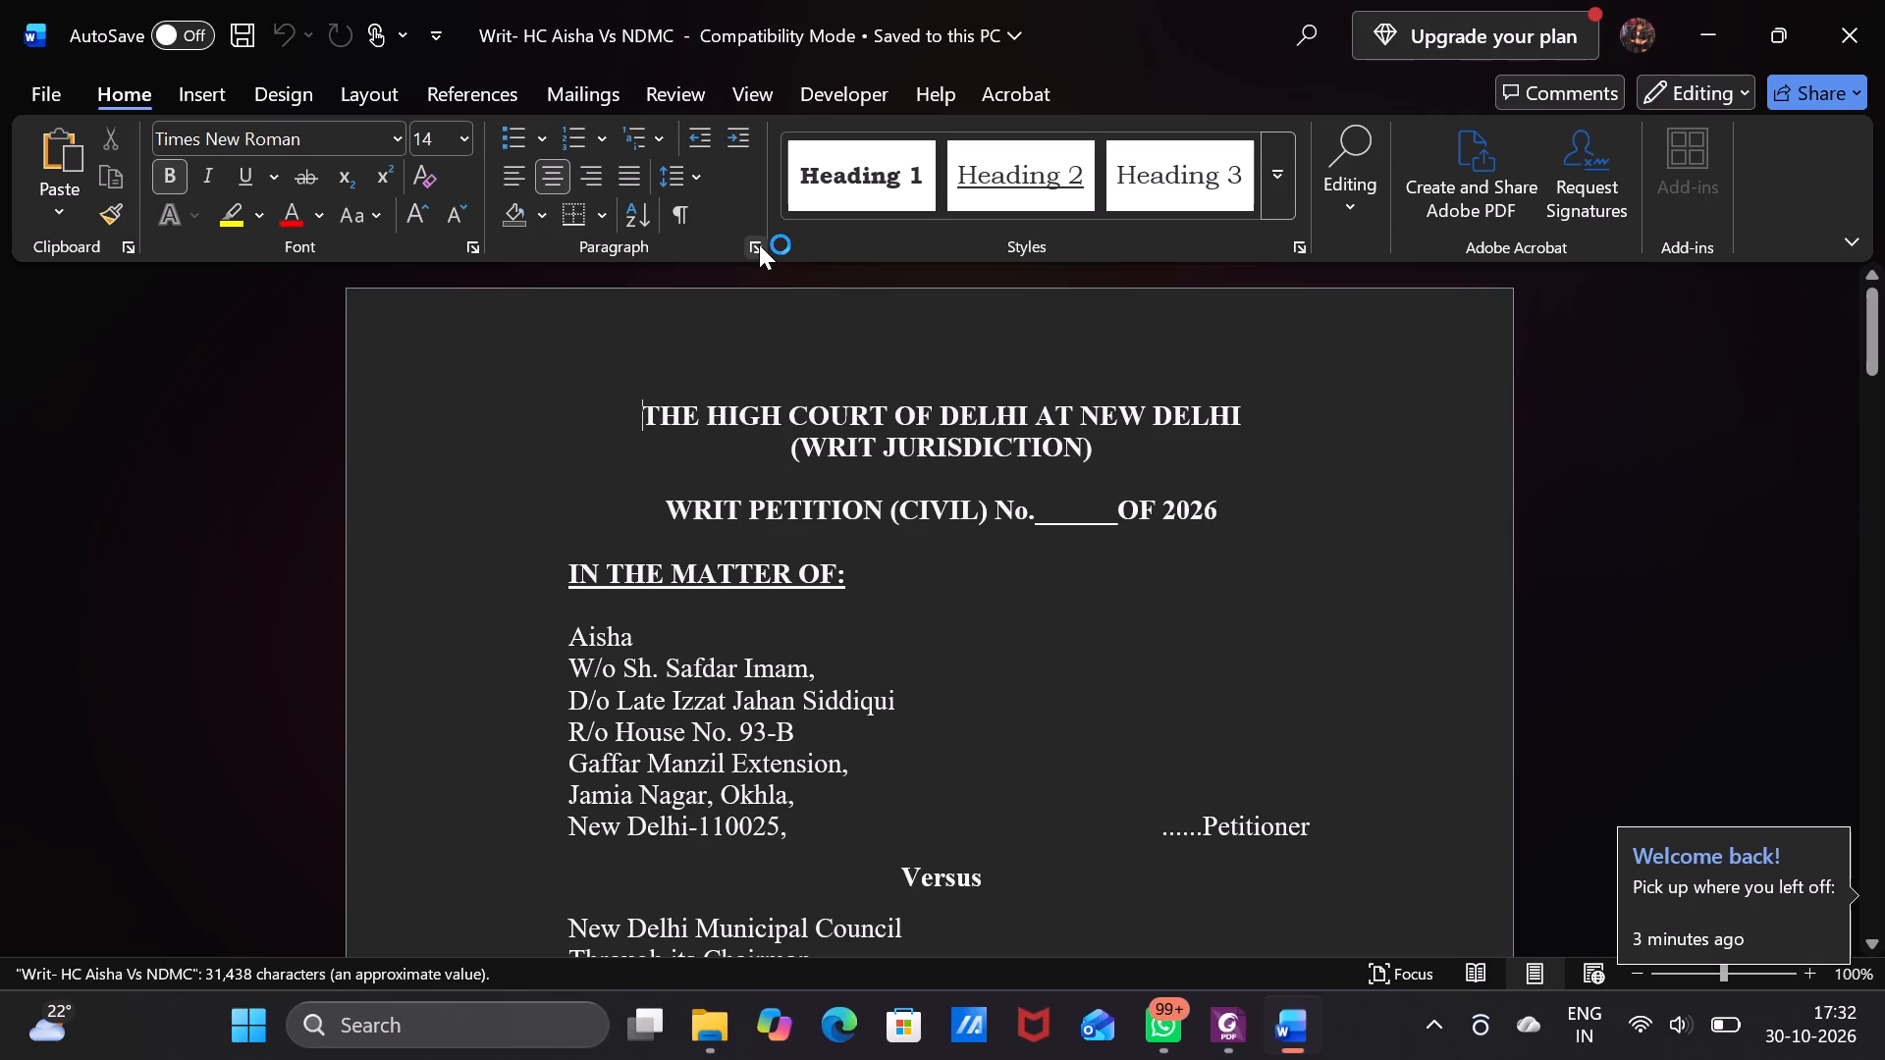
Look through the writ petition document from its first page to the Index page near the end.
key("Page_Down")
key("Page_Down")
key("Page_Down")
key("Page_Down")
key("Page_Down")
key("Page_Down")
key("Page_Down")
key("Page_Down")
key("Page_Down")
key("Page_Down")
key("Page_Down")
key("Page_Down")
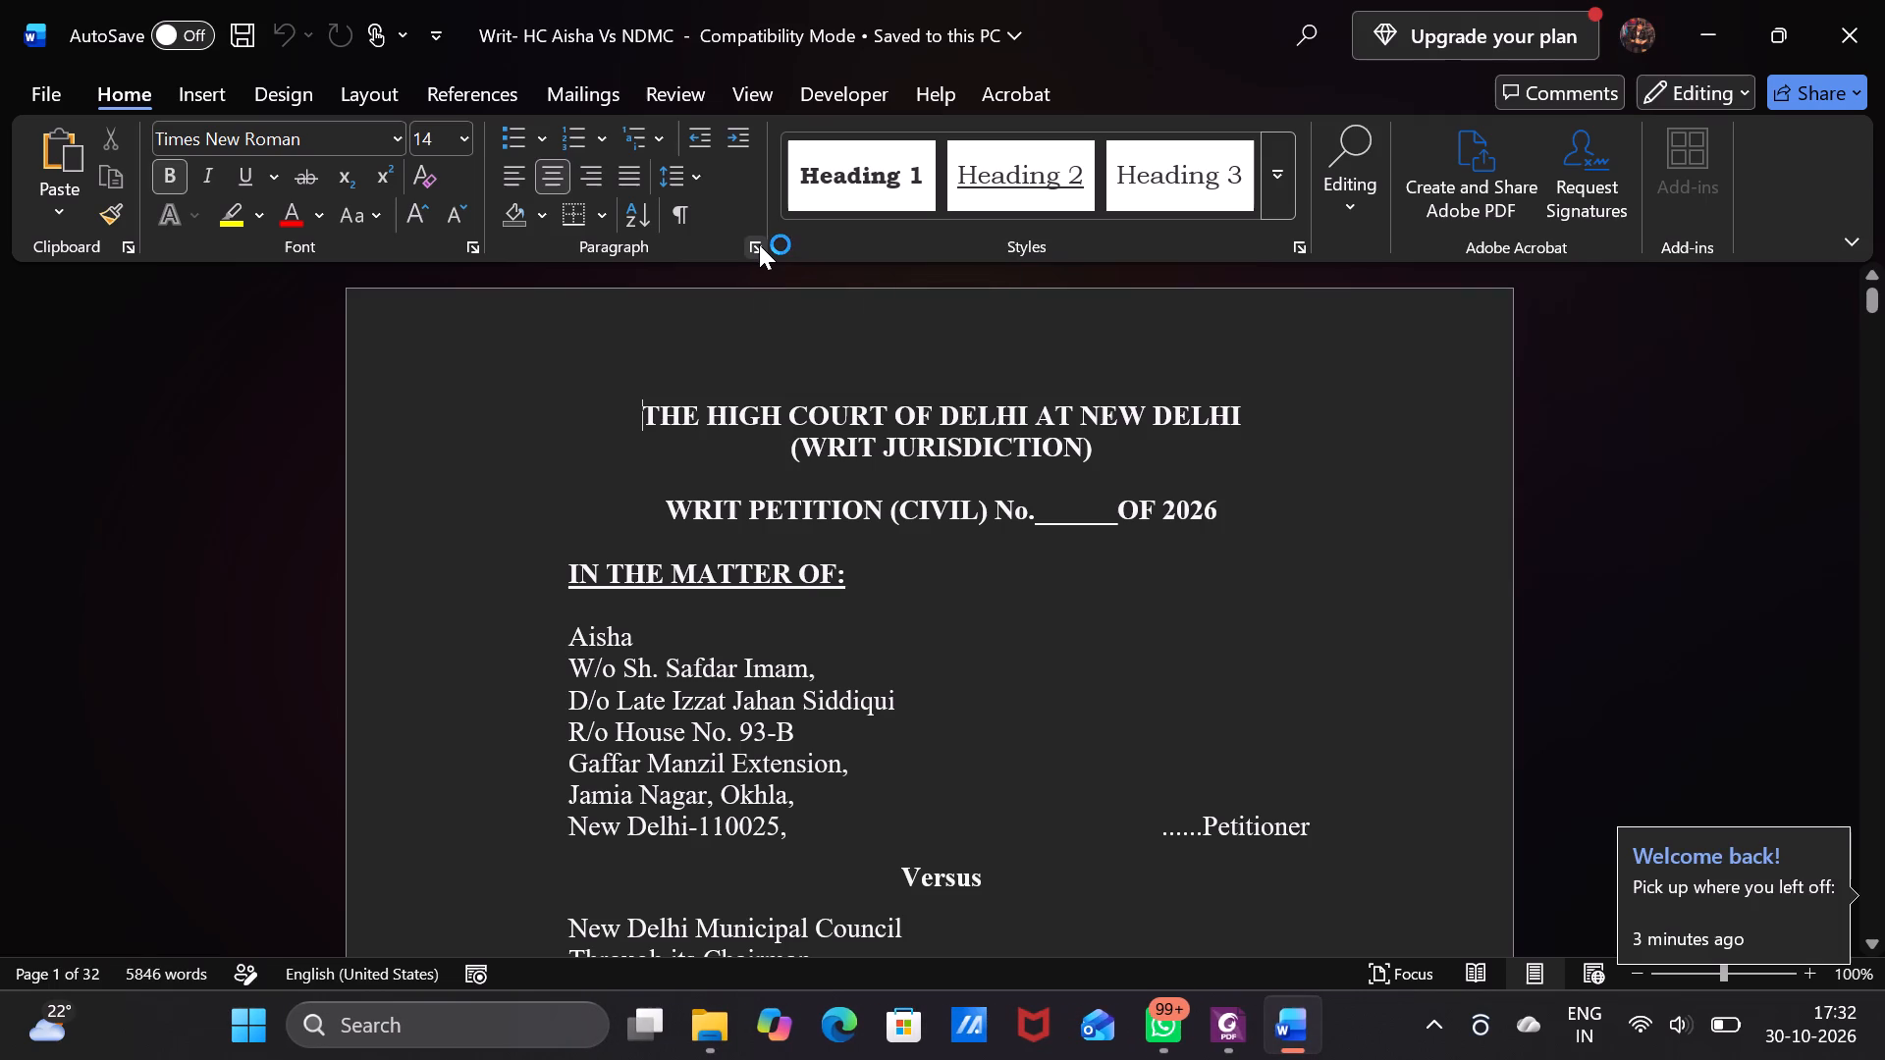
left_click(940, 627)
key("Page_Down")
key("Page_Down")
key("Page_Down")
key("Page_Down")
key("Page_Down")
key("Page_Down")
key("Page_Down")
key("Page_Down")
key("Page_Down")
key("Page_Down")
key("Page_Down")
key("Page_Down")
key("Page_Down")
key("Page_Down")
key("Page_Down")
key("Page_Down")
key("Page_Down")
key("Page_Down")
key("Page_Down")
key("Page_Down")
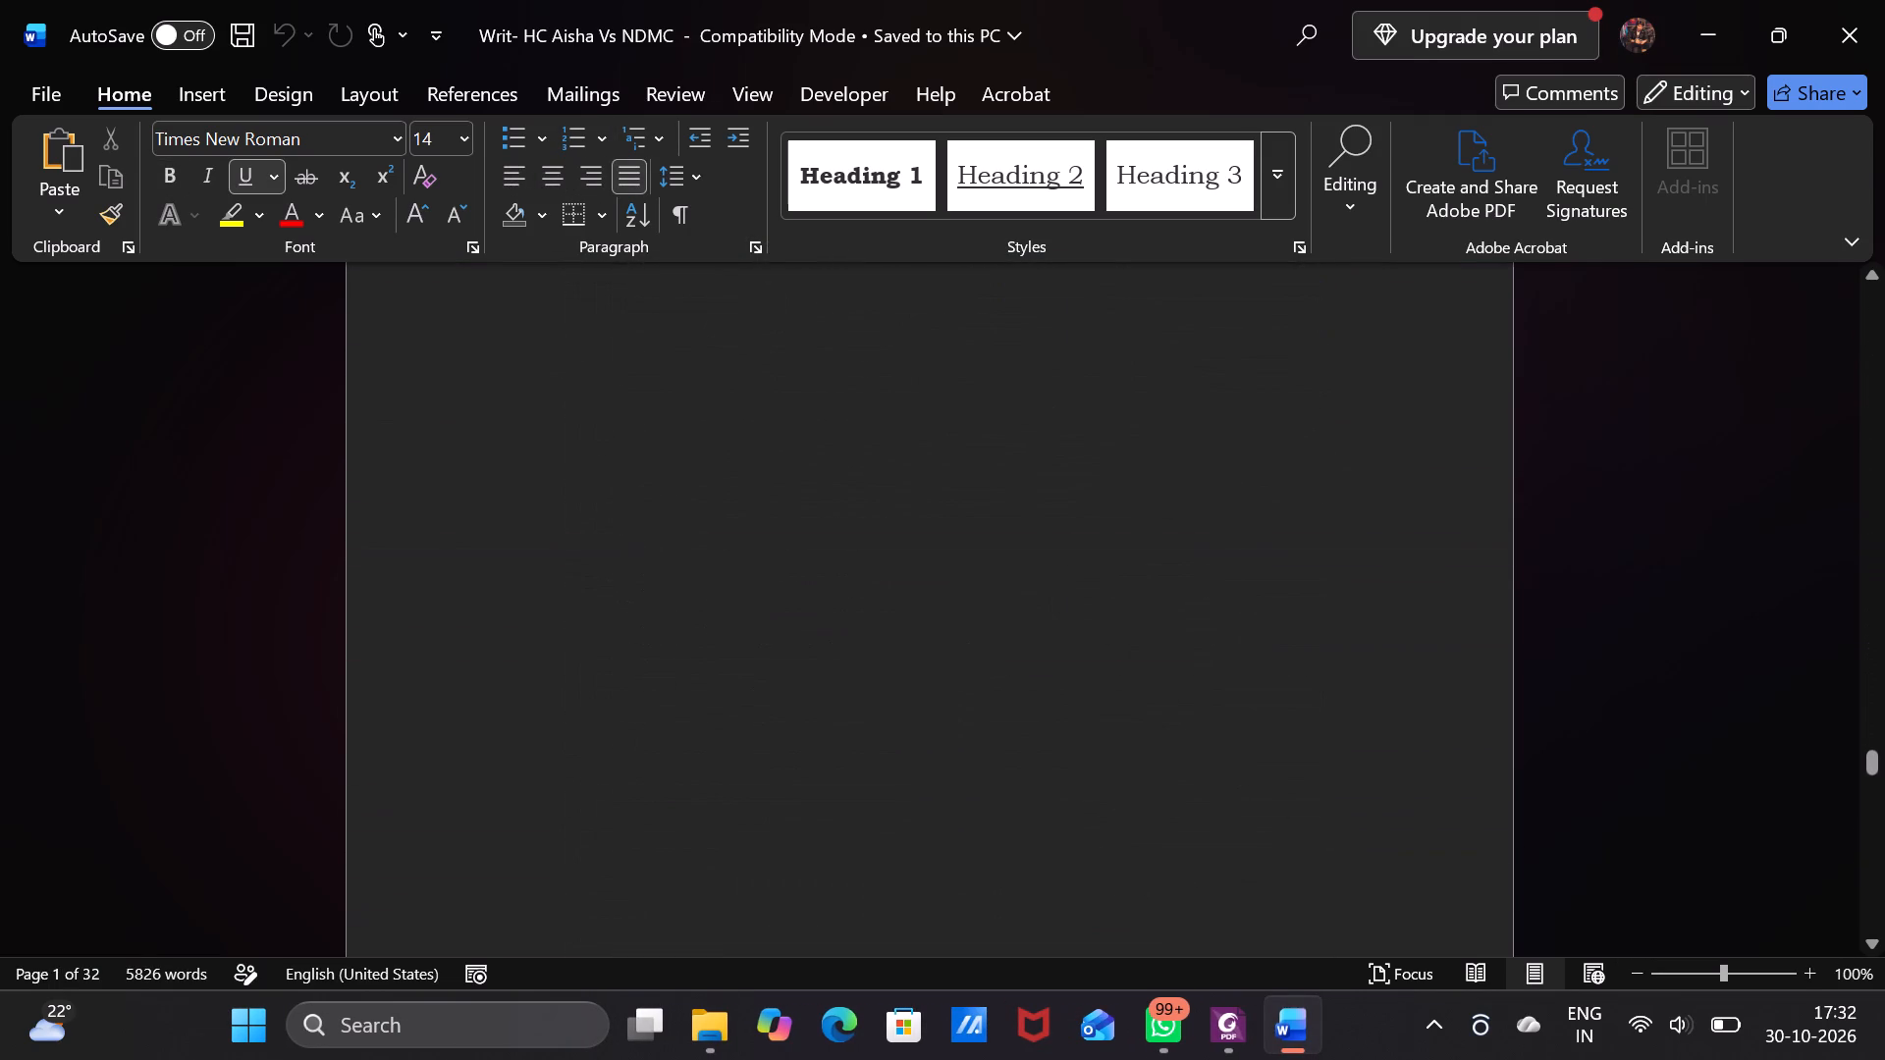
key("Page_Down")
key("Page_Down")
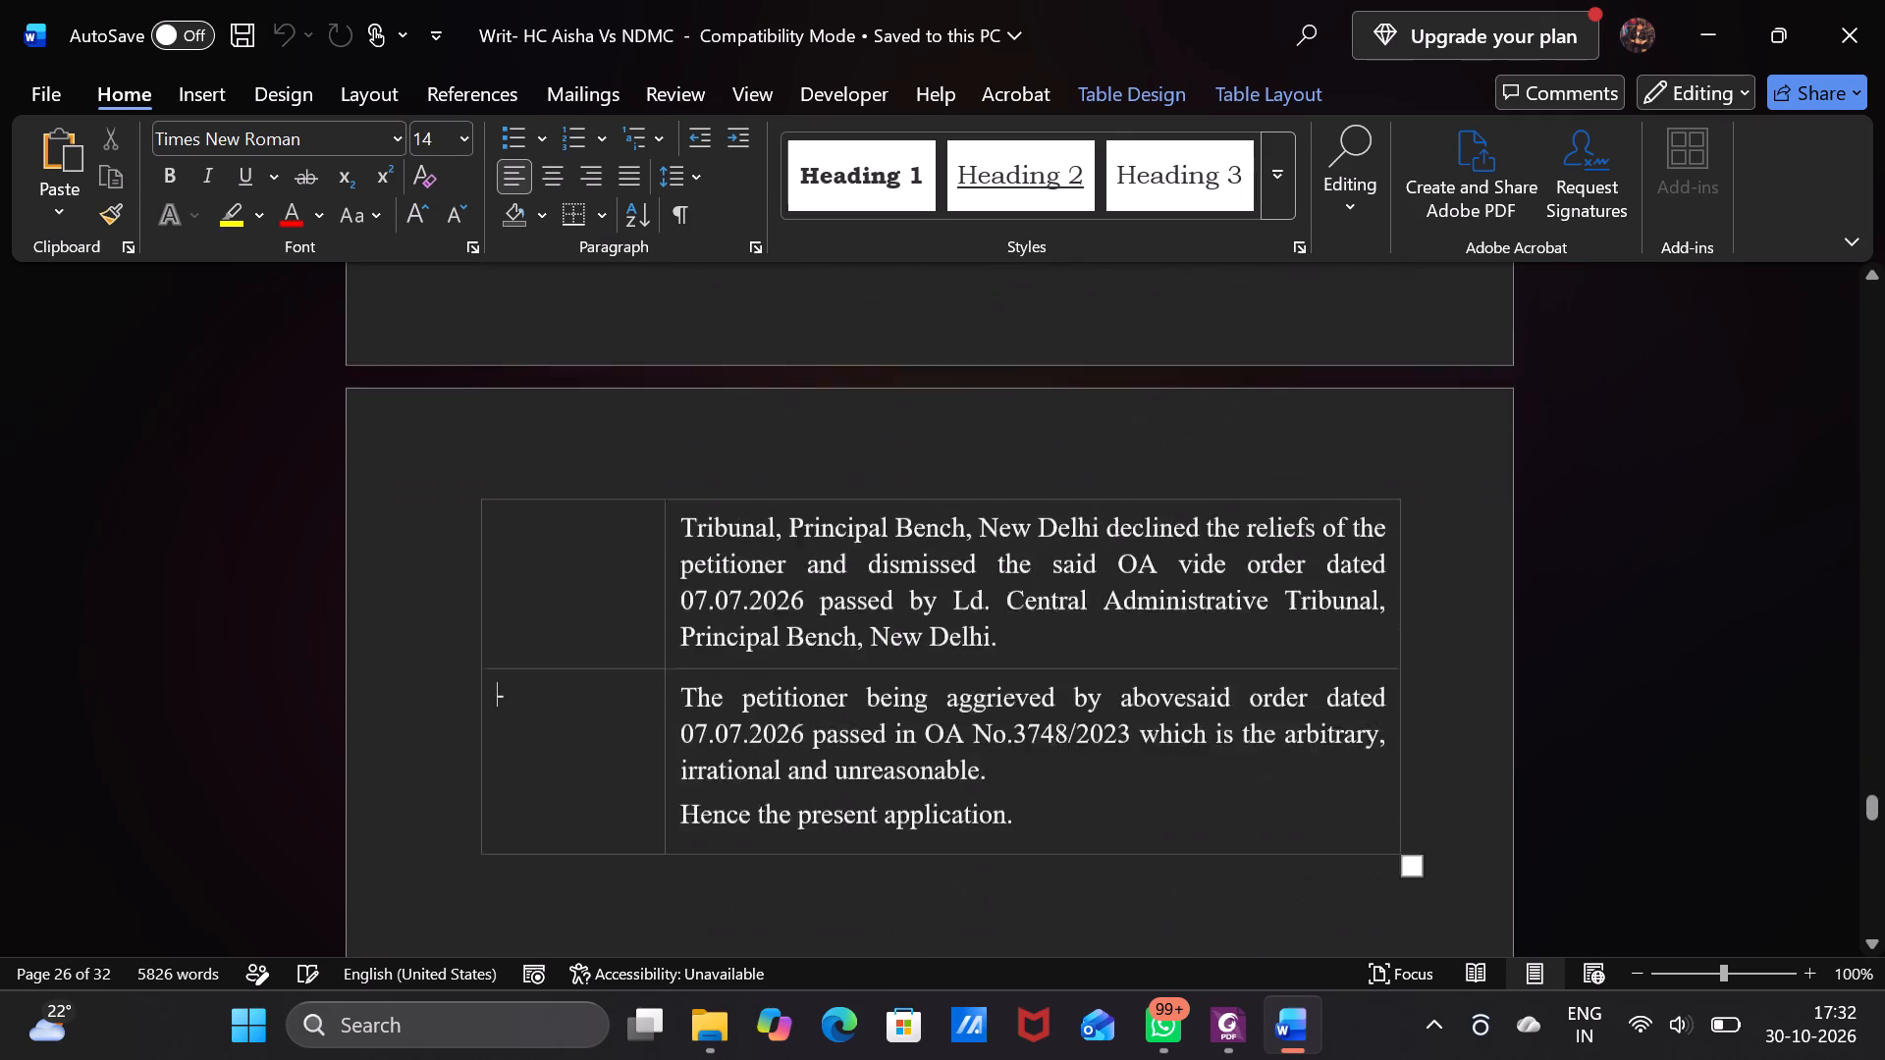
key("Page_Down")
key("Page_Down")
key("Page_Down")
key("Page_Down")
key("Page_Down")
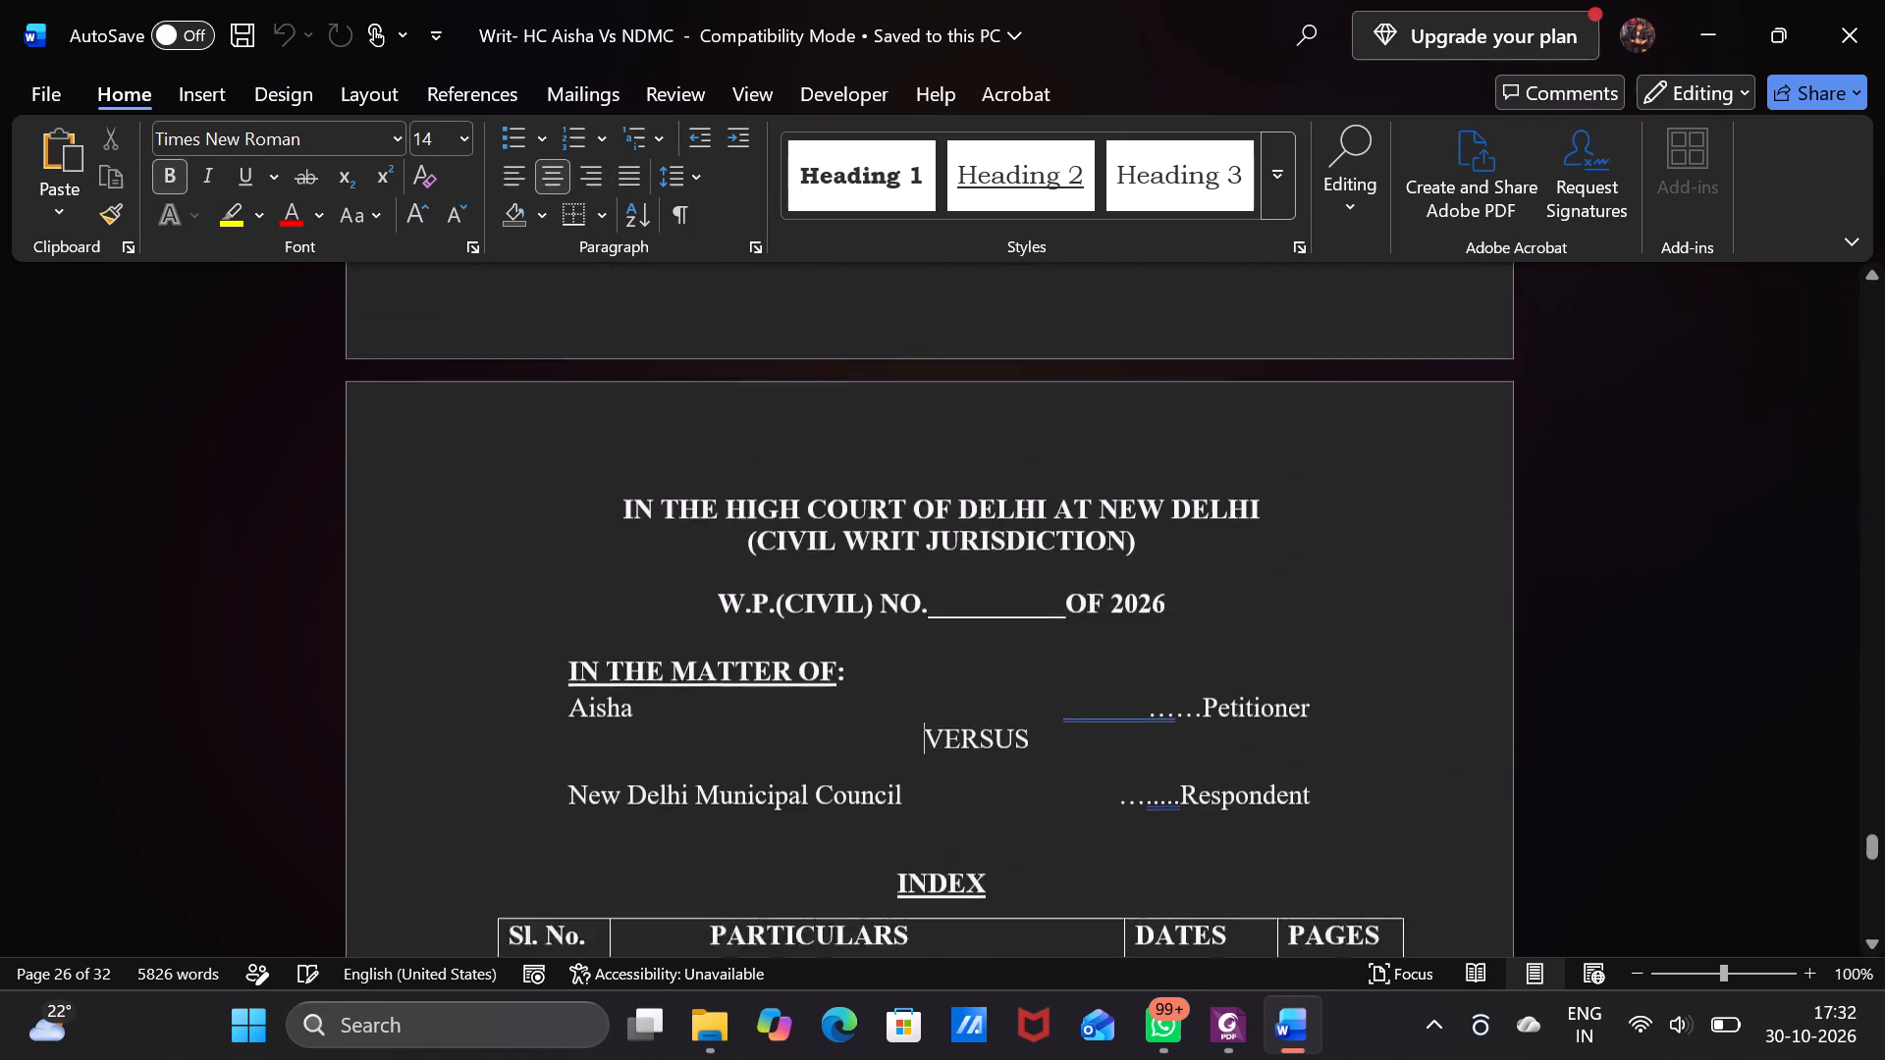
Look back from the Index page to the urgent application addressed to the Deputy Registrar in the writ petition document.
key("Down")
key("Up")
key("Up")
key("Up")
key("Up")
key("Up")
key("Up")
key("Up")
key("Up")
key("Up")
key("Up")
key("Up")
key("Up")
key("Up")
key("Up")
key("Up")
key("Up")
key("Up")
key("Up")
key("Up")
key("Up")
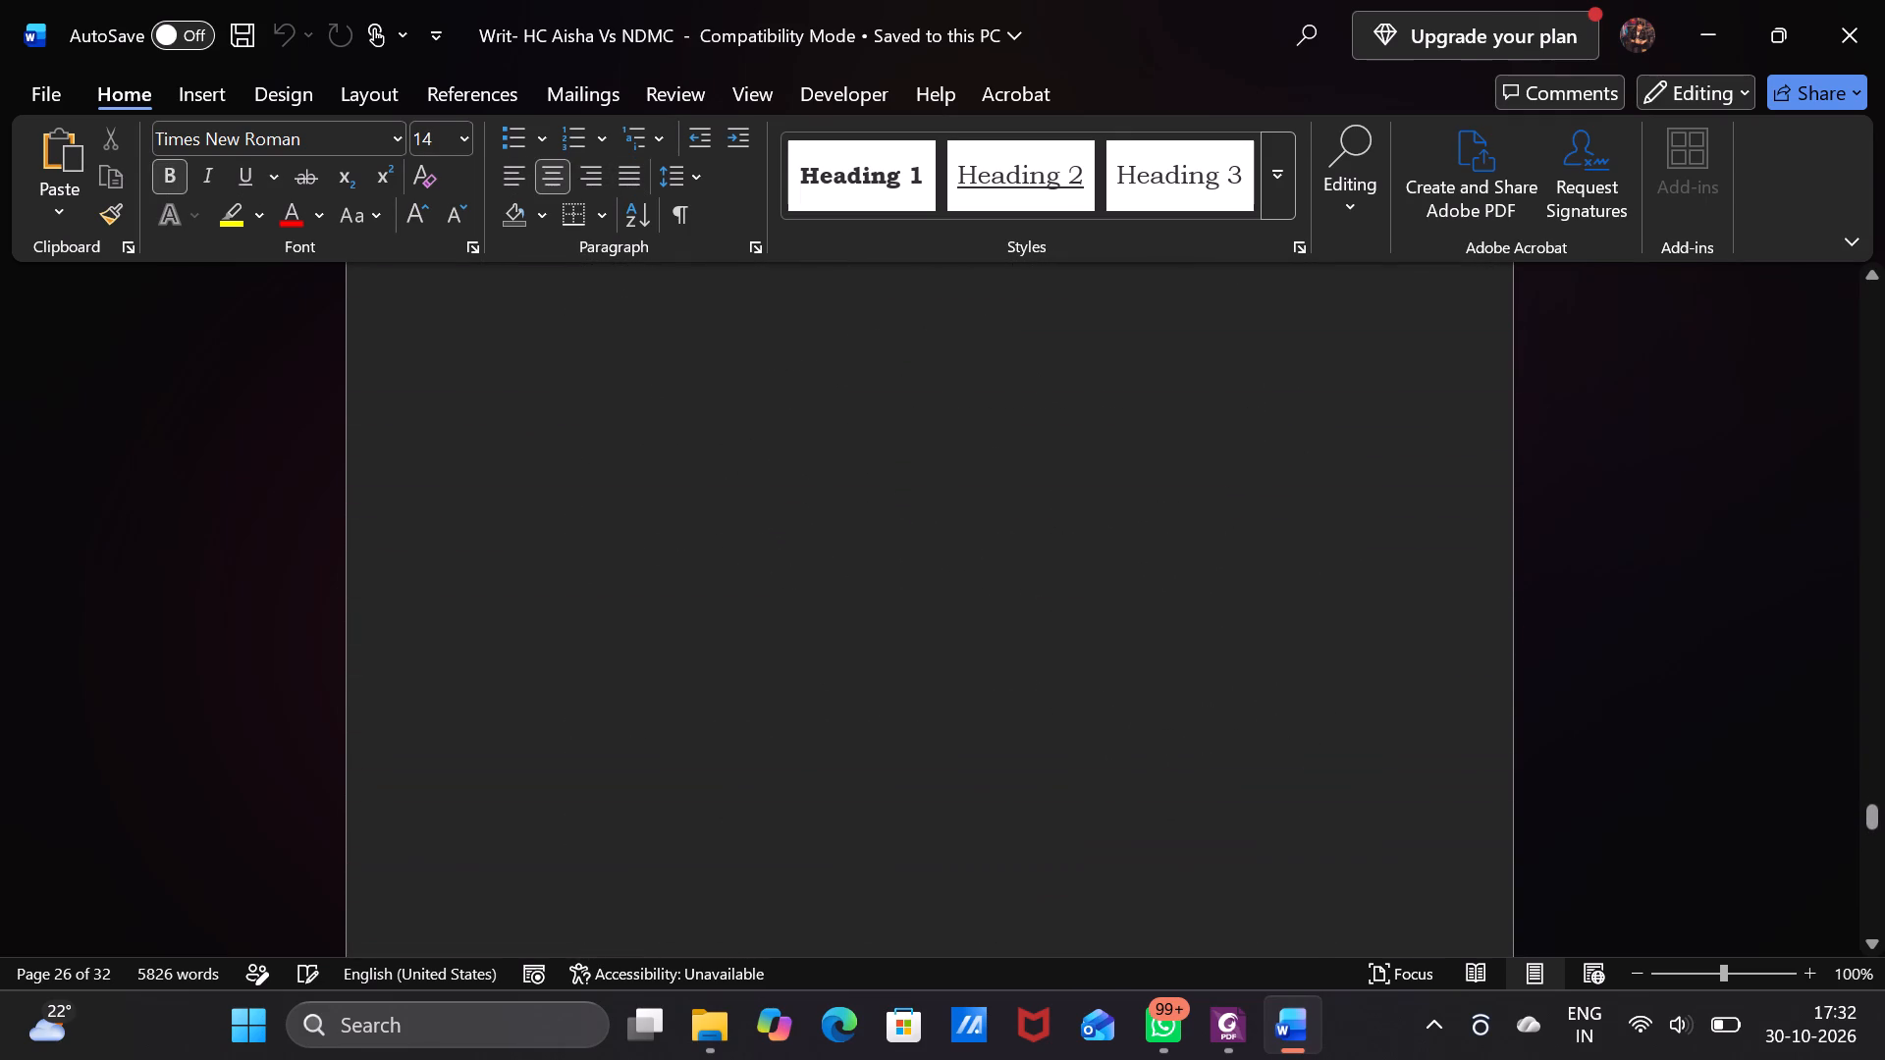
key("Up")
key("Up")
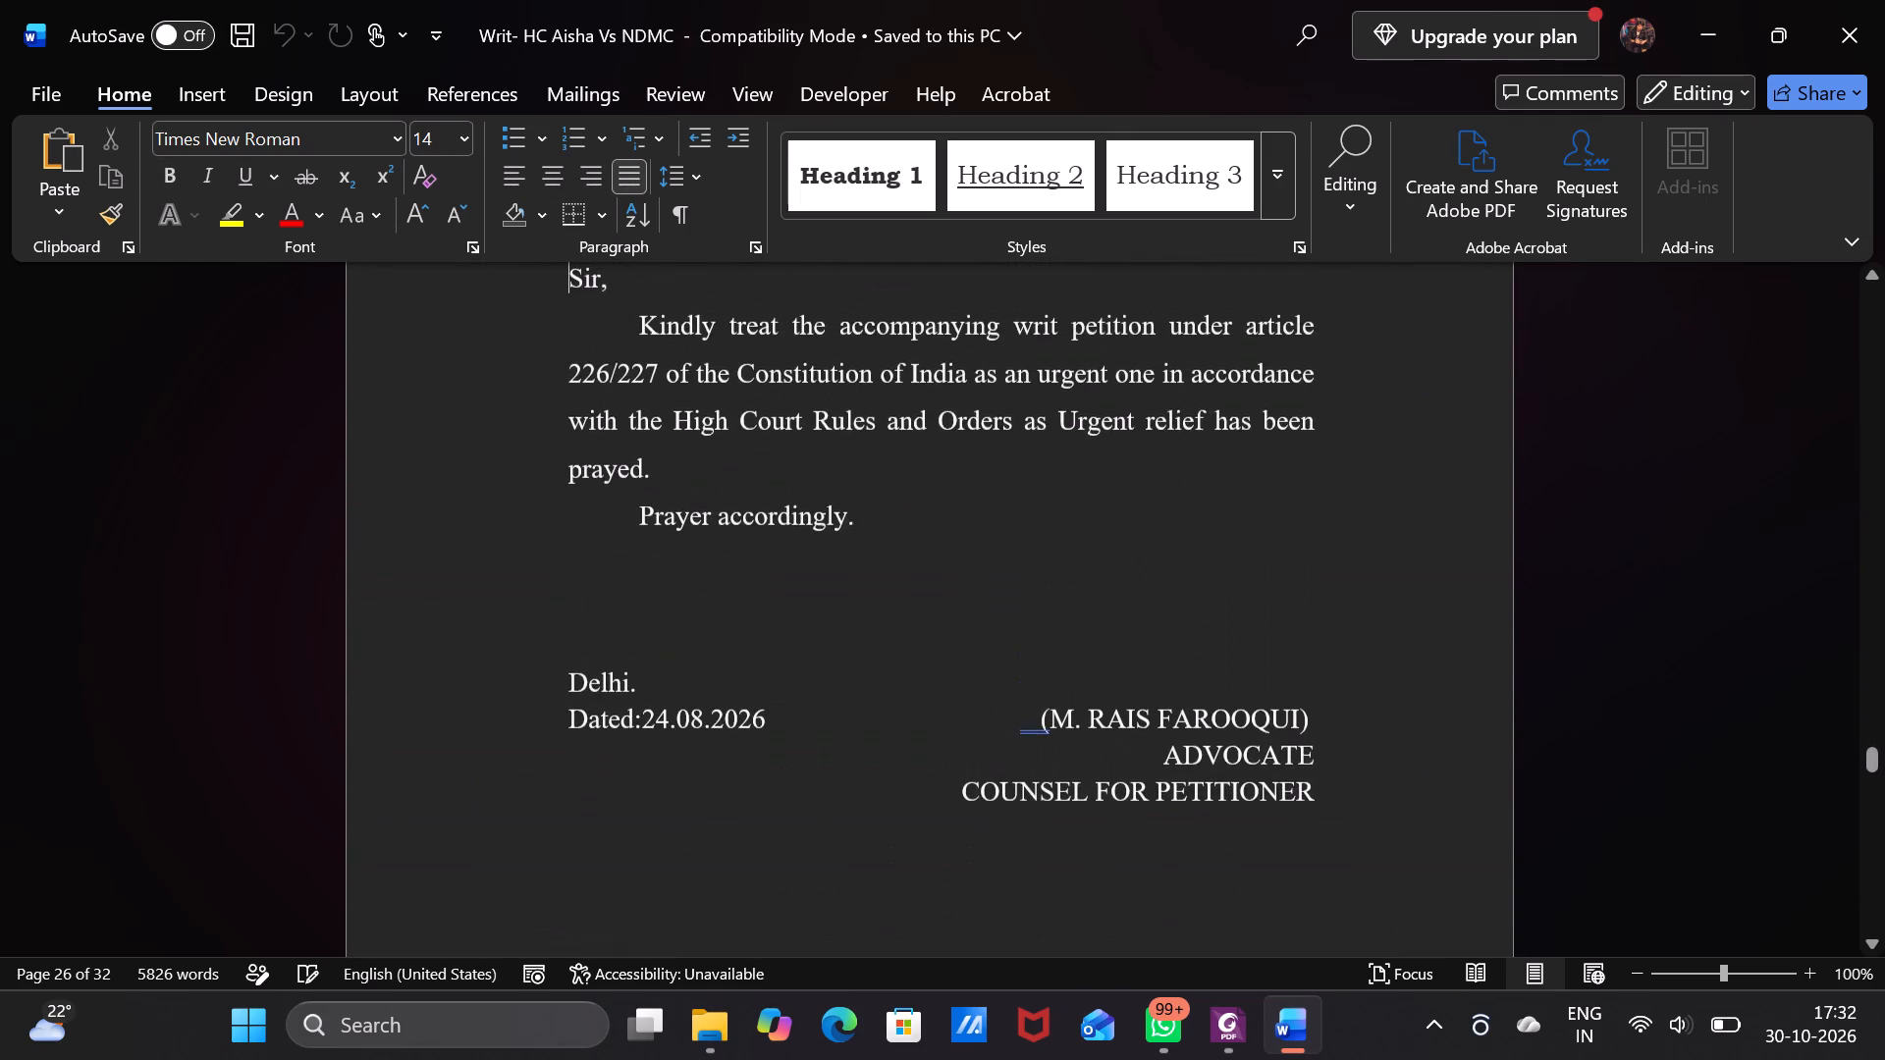
key("Up")
key("Up")
key("Up")
key("Up")
key("Up")
key("Up")
key("Up")
key("Up")
key("Up")
key("Up")
key("Up")
key("Up")
key("Up")
key("Up")
key("Up")
key("Up")
key("Up")
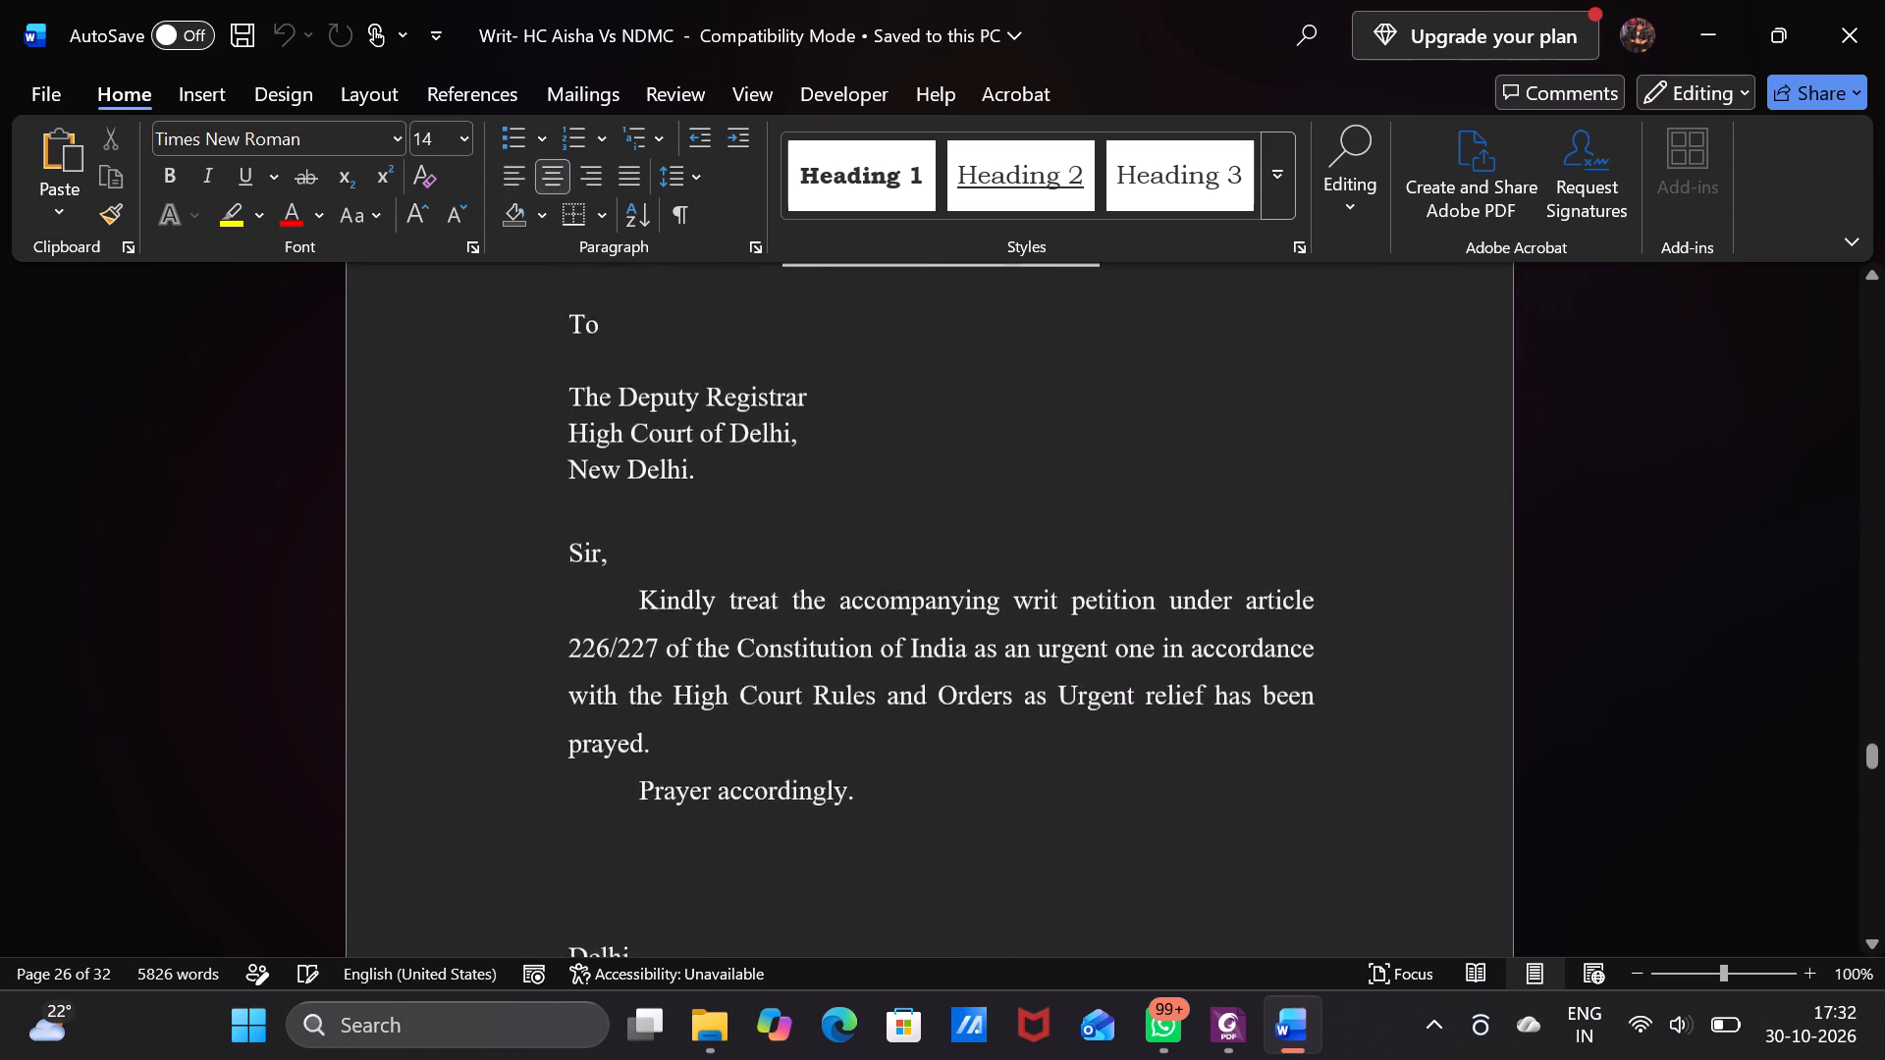
Look back through the page naming the petitioner and respondent and stating the Article 226/227 writ relief sought.
key("Up")
key("Up")
key("Up")
key("Up")
key("Up")
key("Up")
key("Up")
key("Up")
key("Up")
key("Up")
key("Up")
key("Up")
key("Up")
key("Up")
key("Up")
key("Up")
key("Up")
key("Up")
key("Up")
key("Up")
key("Up")
key("Up")
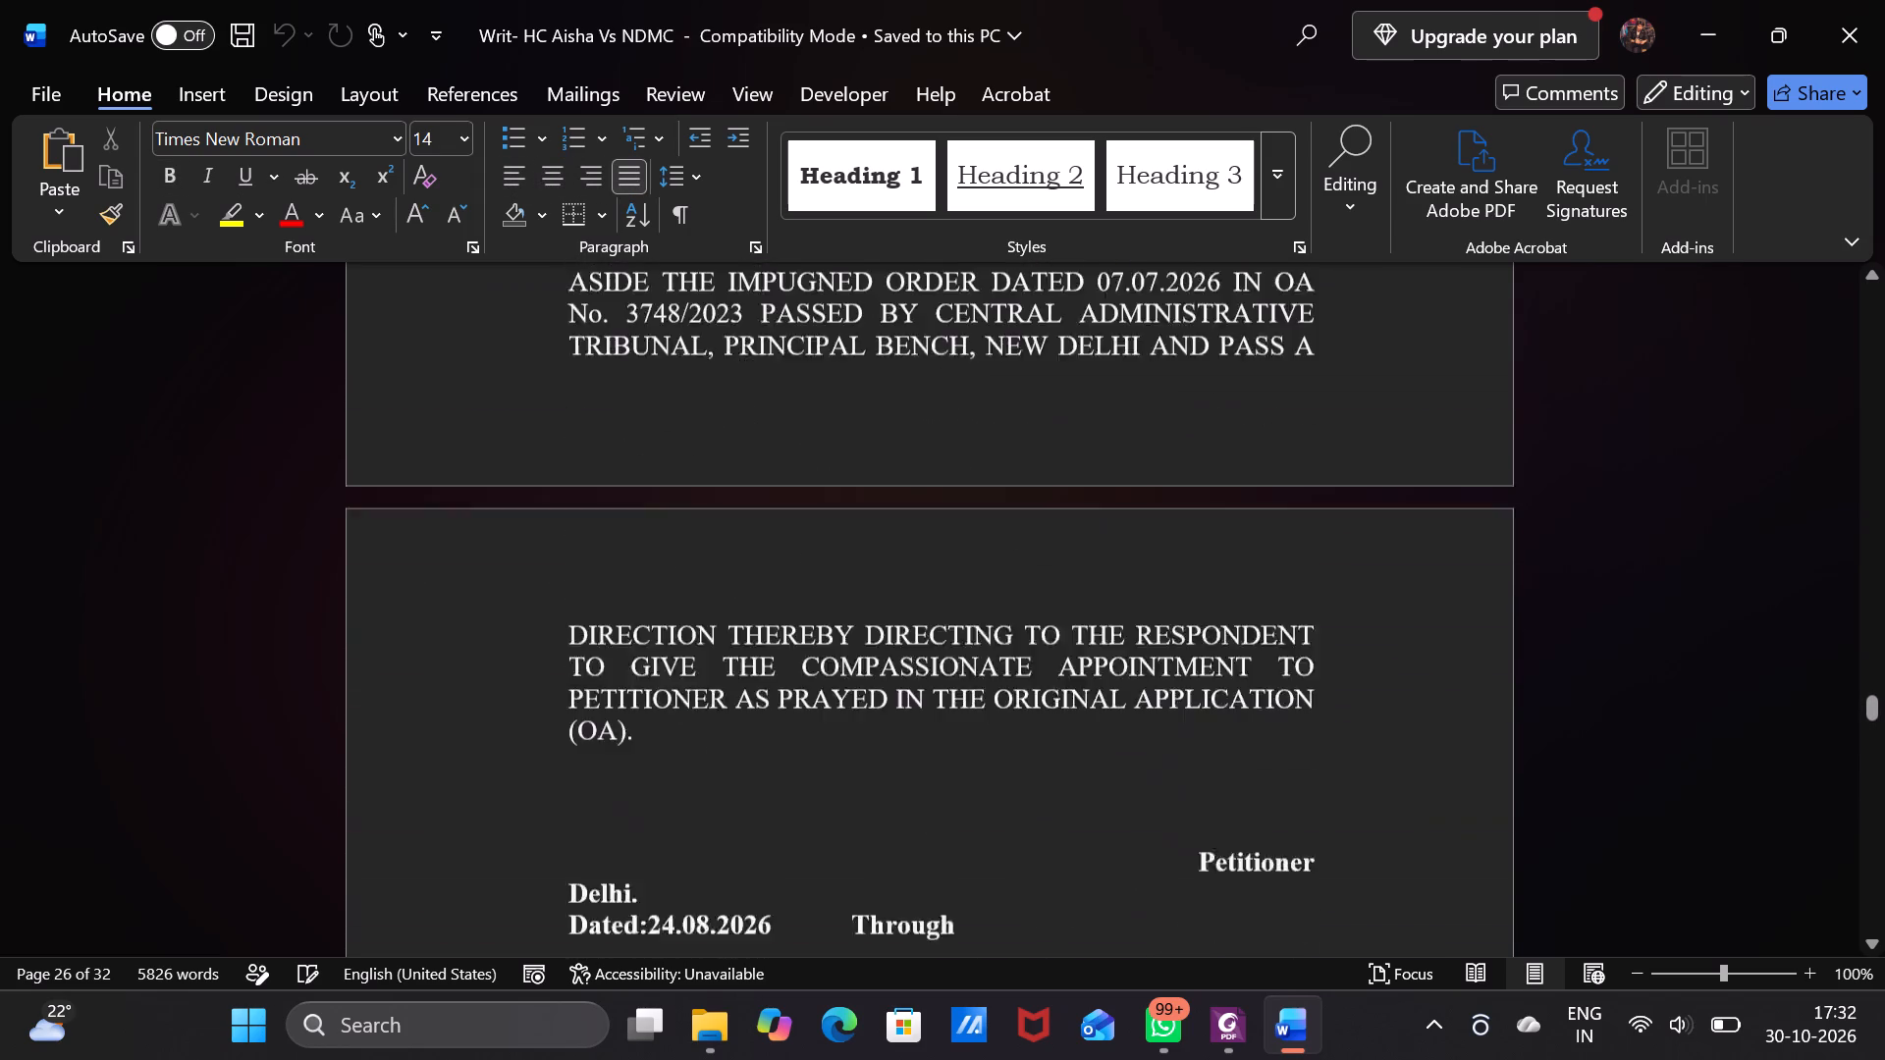
key("Up")
key("Up")
key("Up")
key("Up")
key("Up")
key("Up")
key("Up")
key("Up")
key("Up")
key("Up")
key("Up")
key("Up")
key("Up")
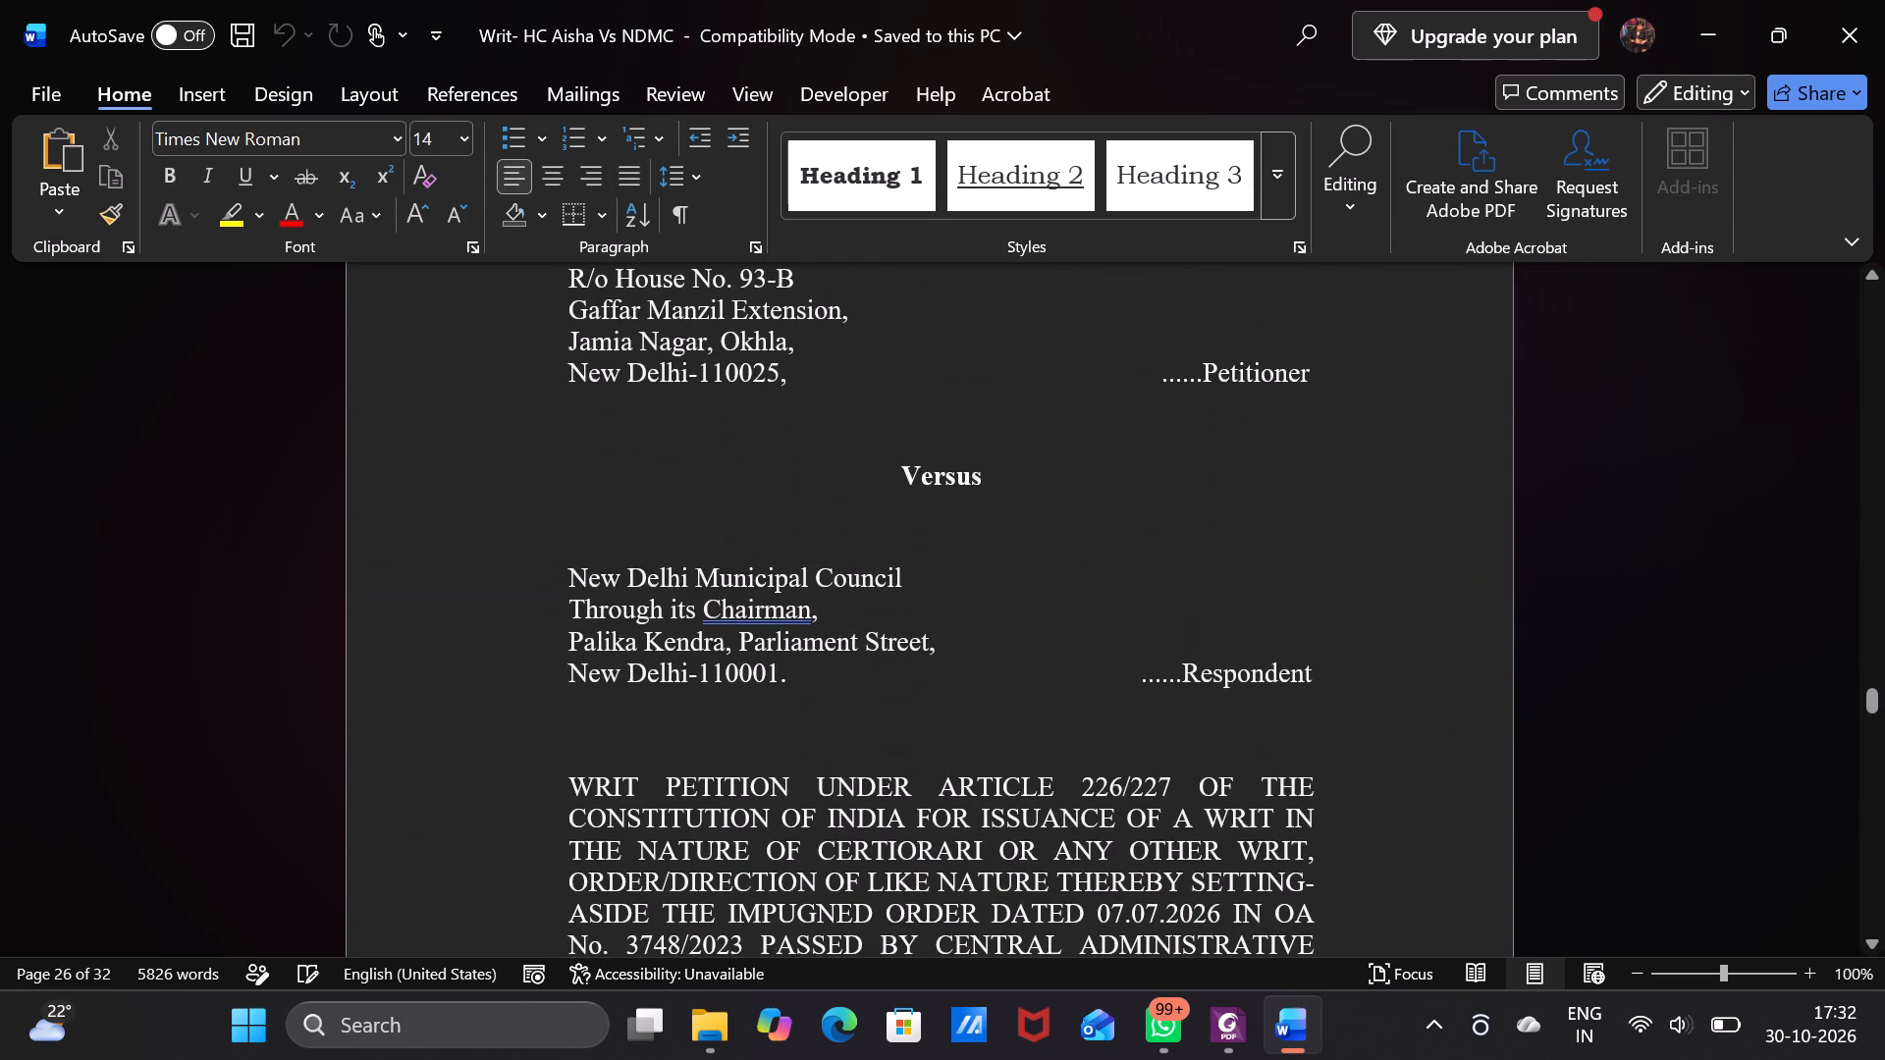
key("Up")
key("Up")
key("Up")
key("Up")
key("Up")
key("Up")
key("Up")
key("Up")
key("Up")
key("Up")
key("Up")
key("Up")
key("Up")
key("Up")
key("Up")
key("Up")
key("Up")
key("Up")
key("Up")
key("Up")
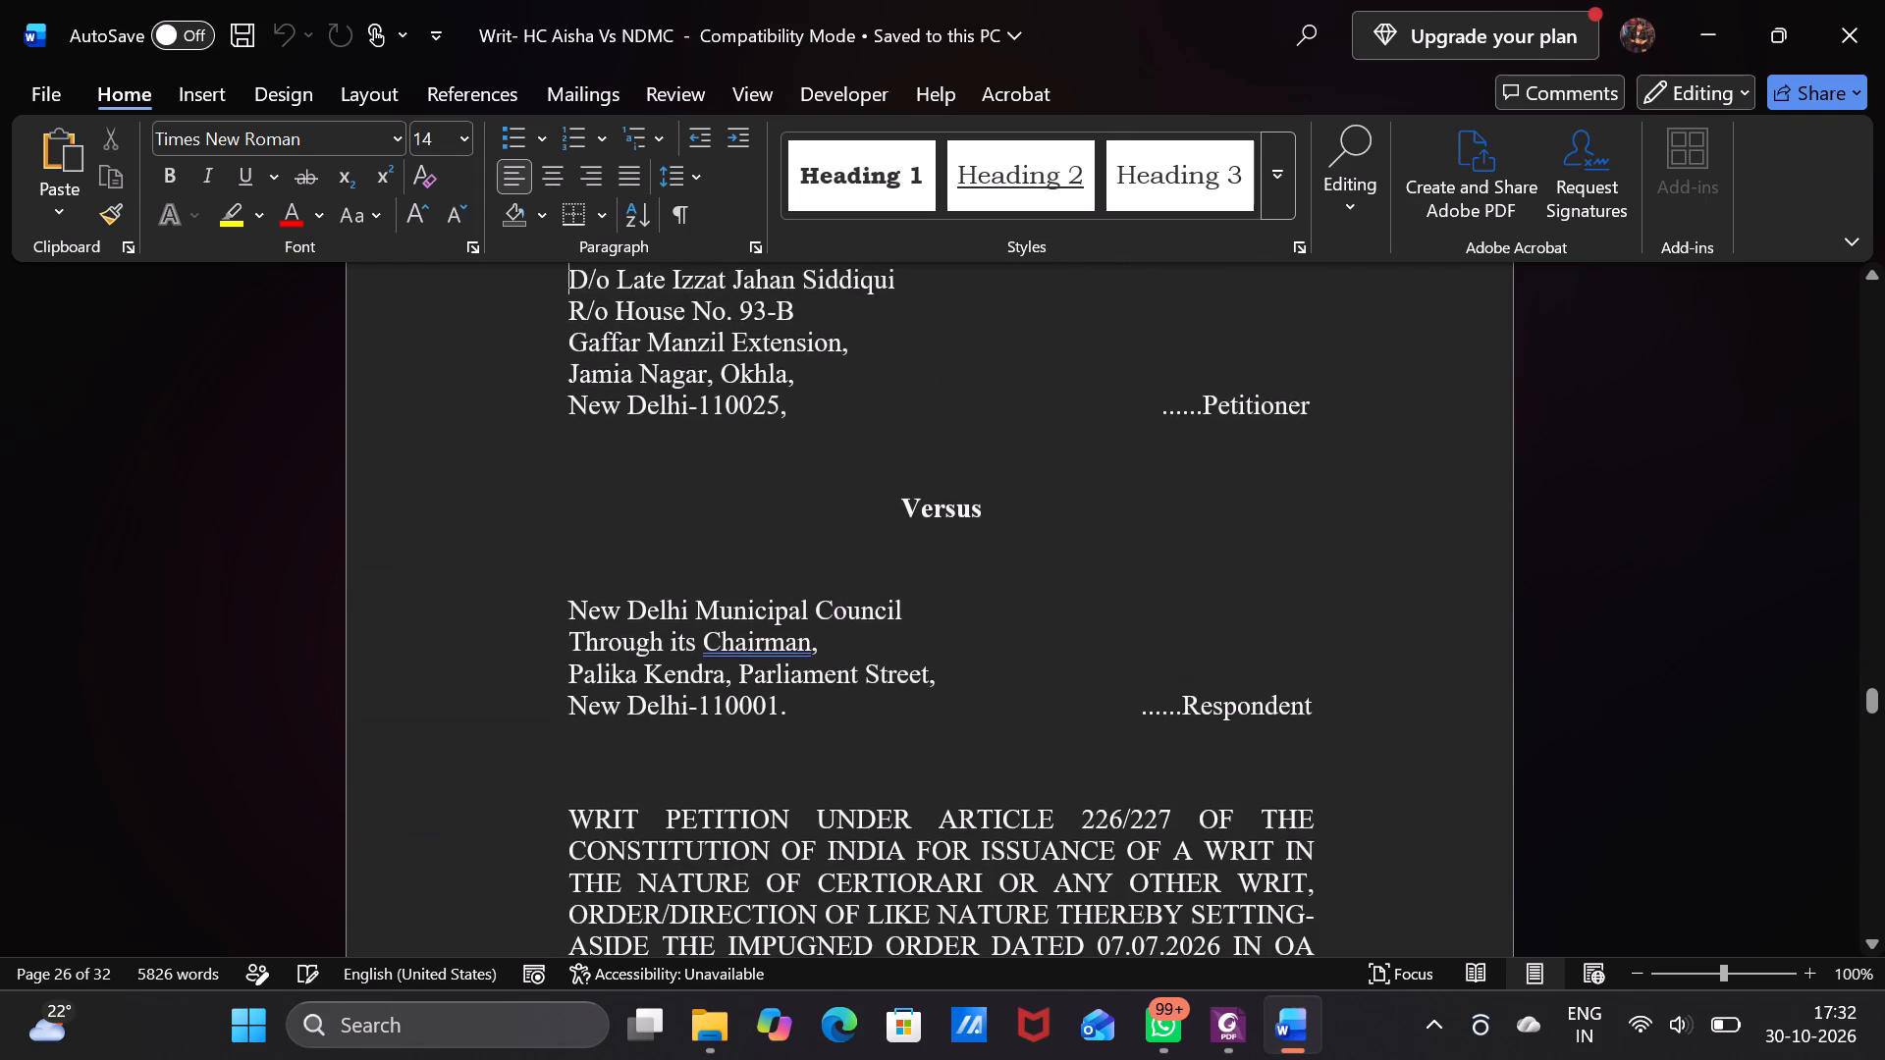
key("Up")
key("Up")
key("Up")
key("Up")
key("Up")
key("Up")
key("Up")
key("Up")
key("Up")
key("Up")
key("Up")
key("Up")
key("Up")
key("Up")
key("Up")
key("Up")
key("Up")
key("Up")
key("Up")
key("Up")
key("Up")
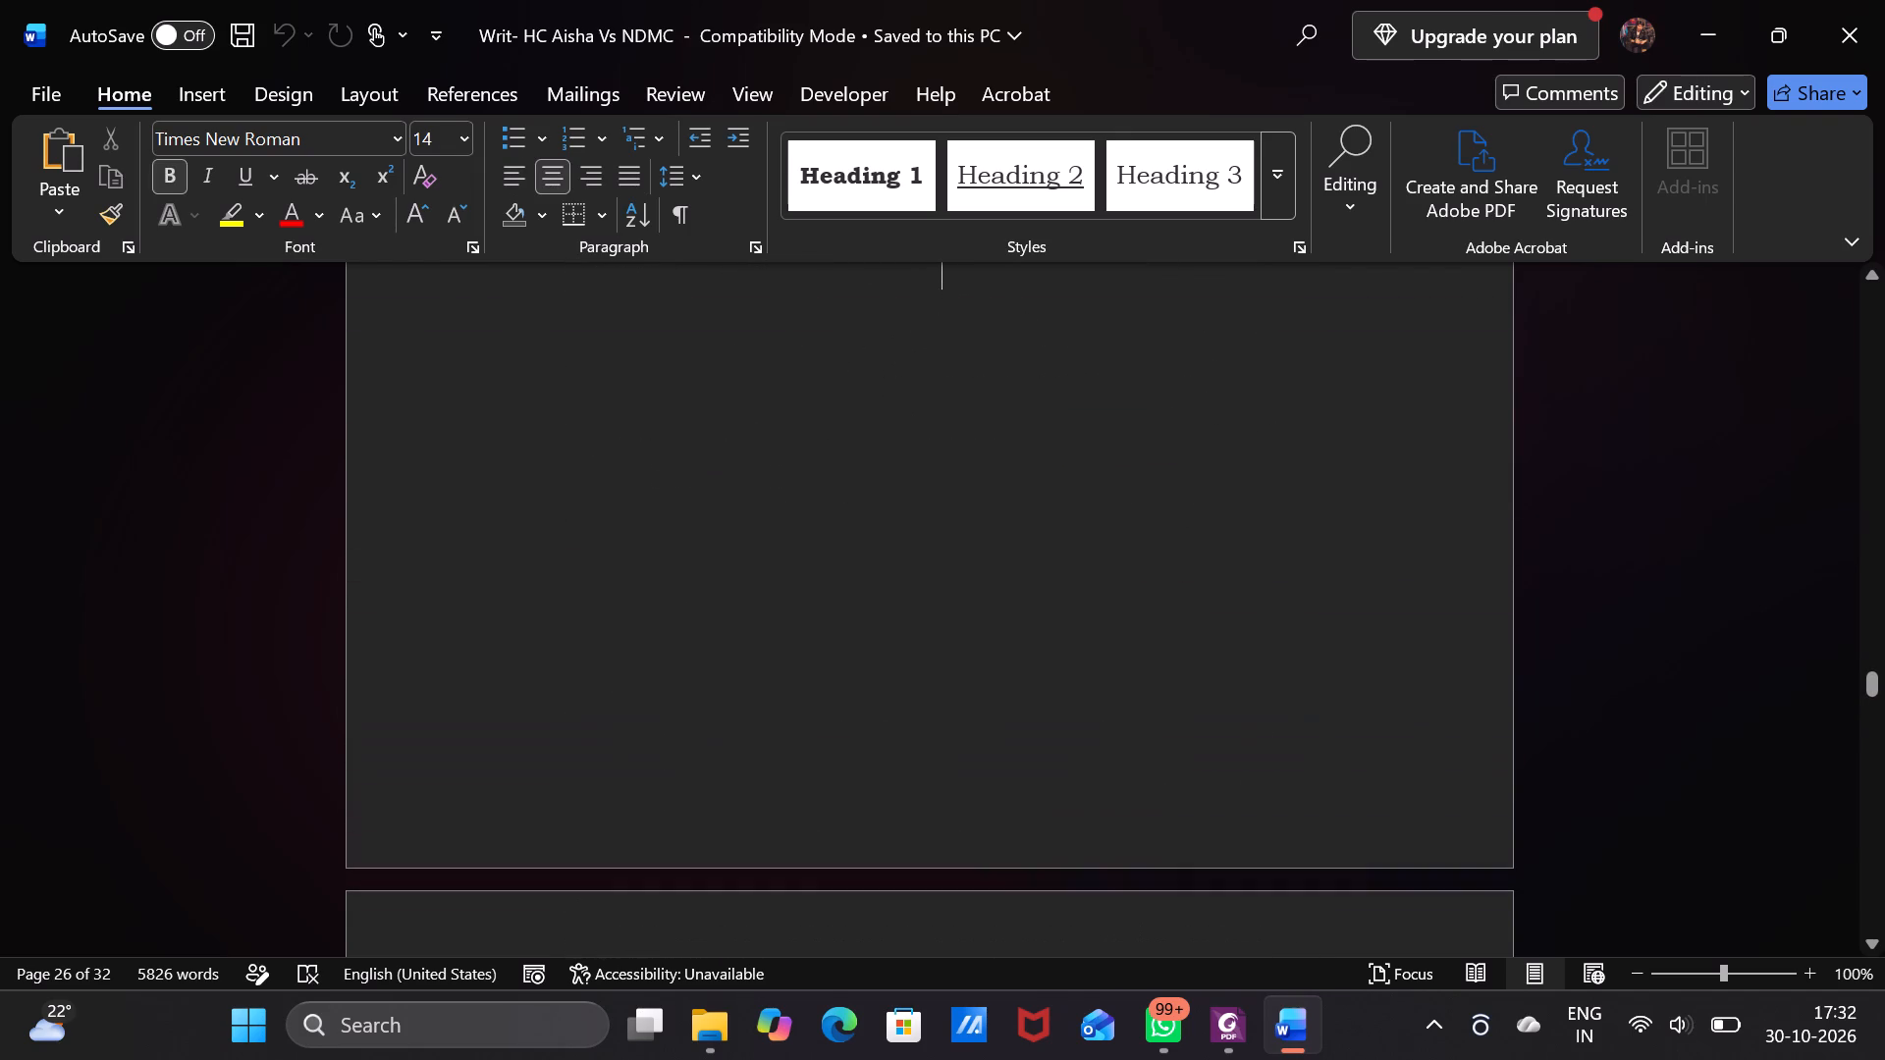
Look back from page 26 through the prayer and signature block of the exemption application to its numbered paragraphs 3 and 4.
key("Up")
key("Up")
key("Up")
key("Up")
key("Up")
key("Up")
key("Up")
key("Up")
key("Up")
key("Up")
key("Up")
key("Up")
key("Up")
key("Up")
key("Up")
key("Up")
key("Up")
key("Up")
key("Up")
key("Up")
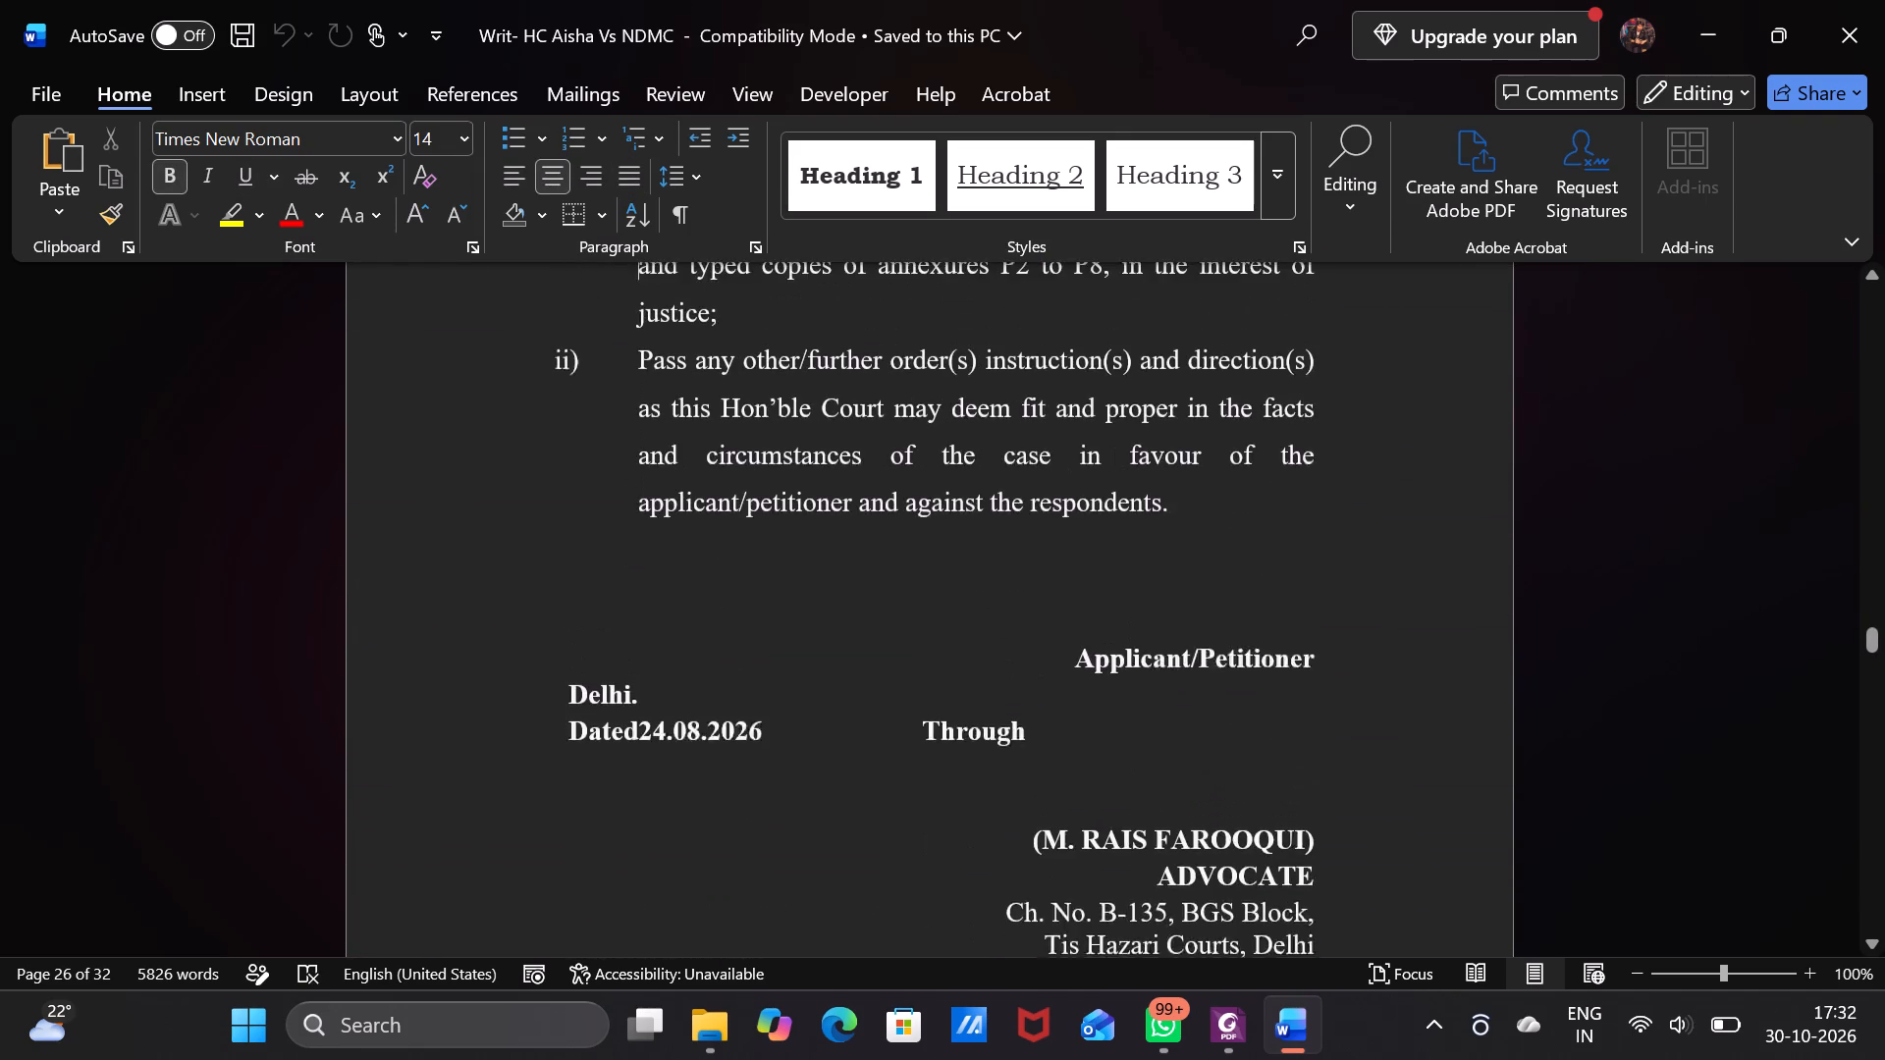
key("Up")
key("Up")
key("Up")
key("Up")
key("Up")
key("Up")
key("Up")
key("Up")
key("Up")
key("Up")
key("Up")
key("Up")
key("Up")
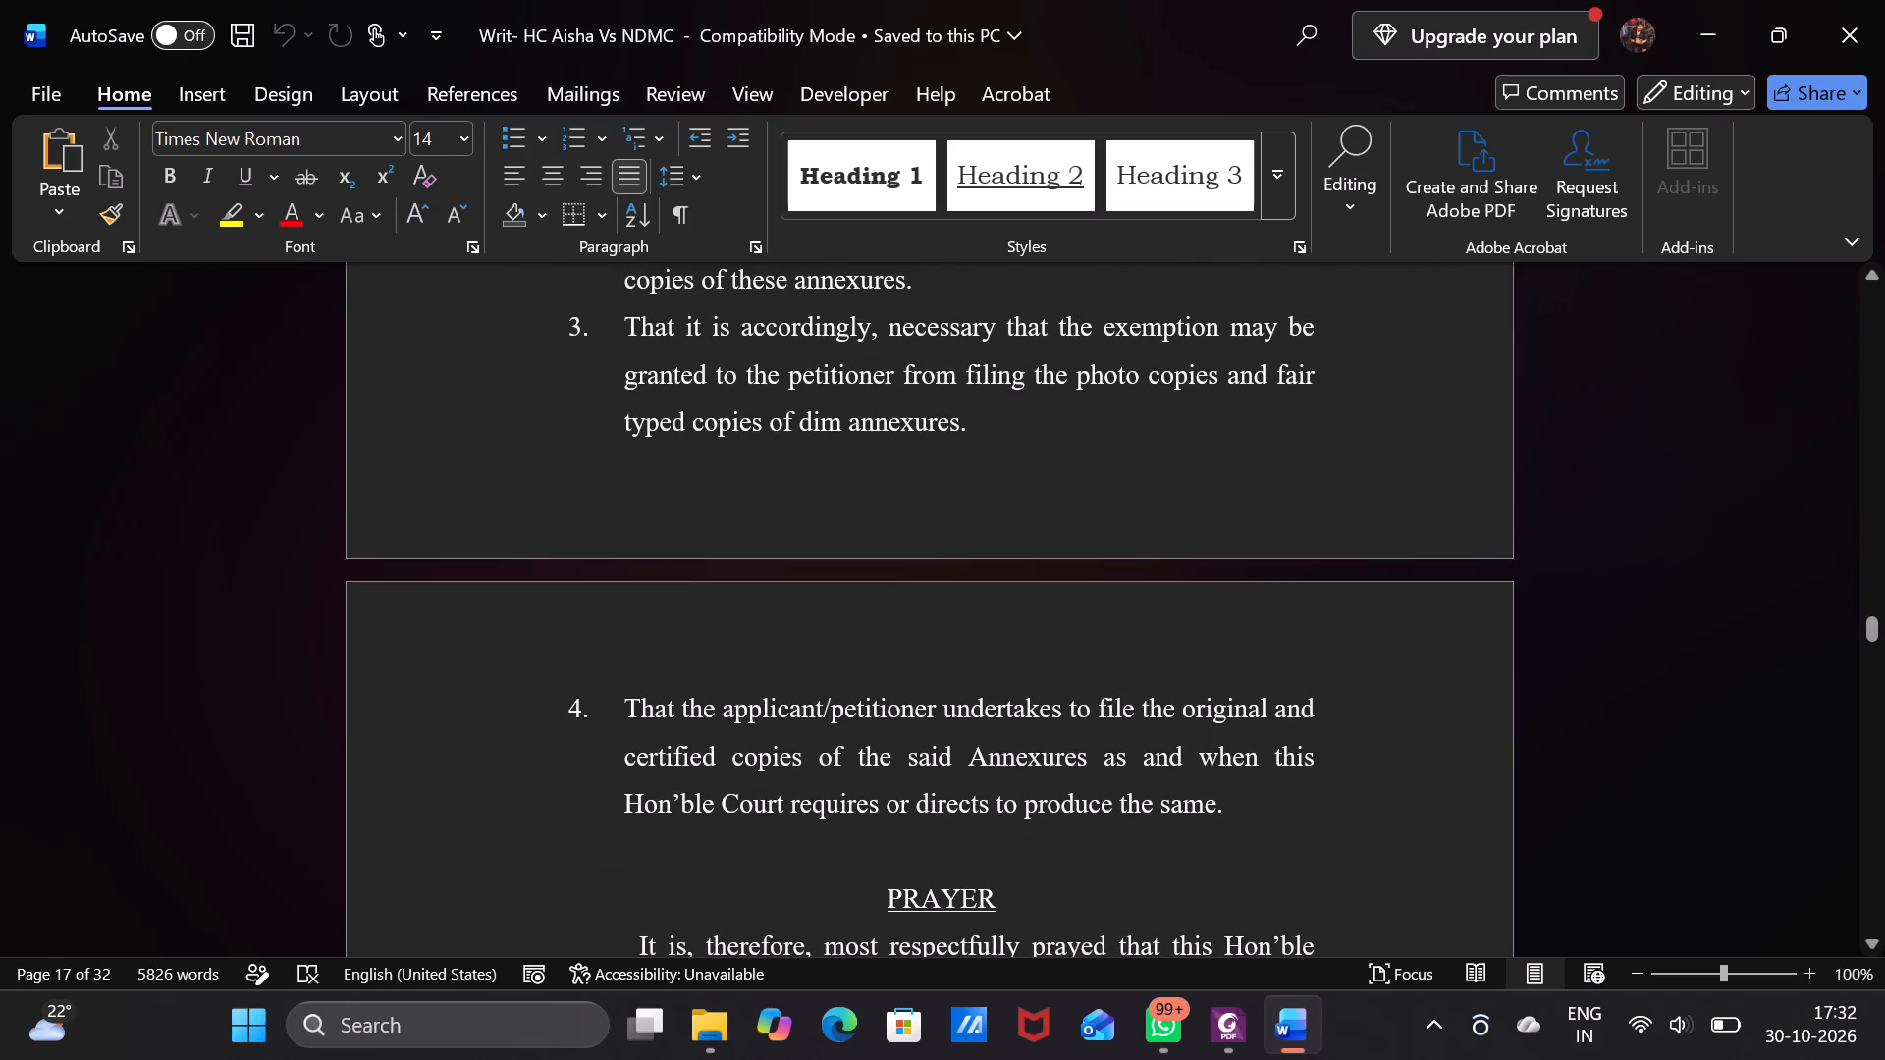
Look back through the Section 151 CPC exemption application's paragraphs to its title, party names and C.M. number heading.
key("Up")
key("Up")
key("Up")
key("Up")
key("Up")
key("Up")
key("Up")
key("Up")
key("Up")
key("Up")
key("Up")
key("Up")
key("Up")
key("Up")
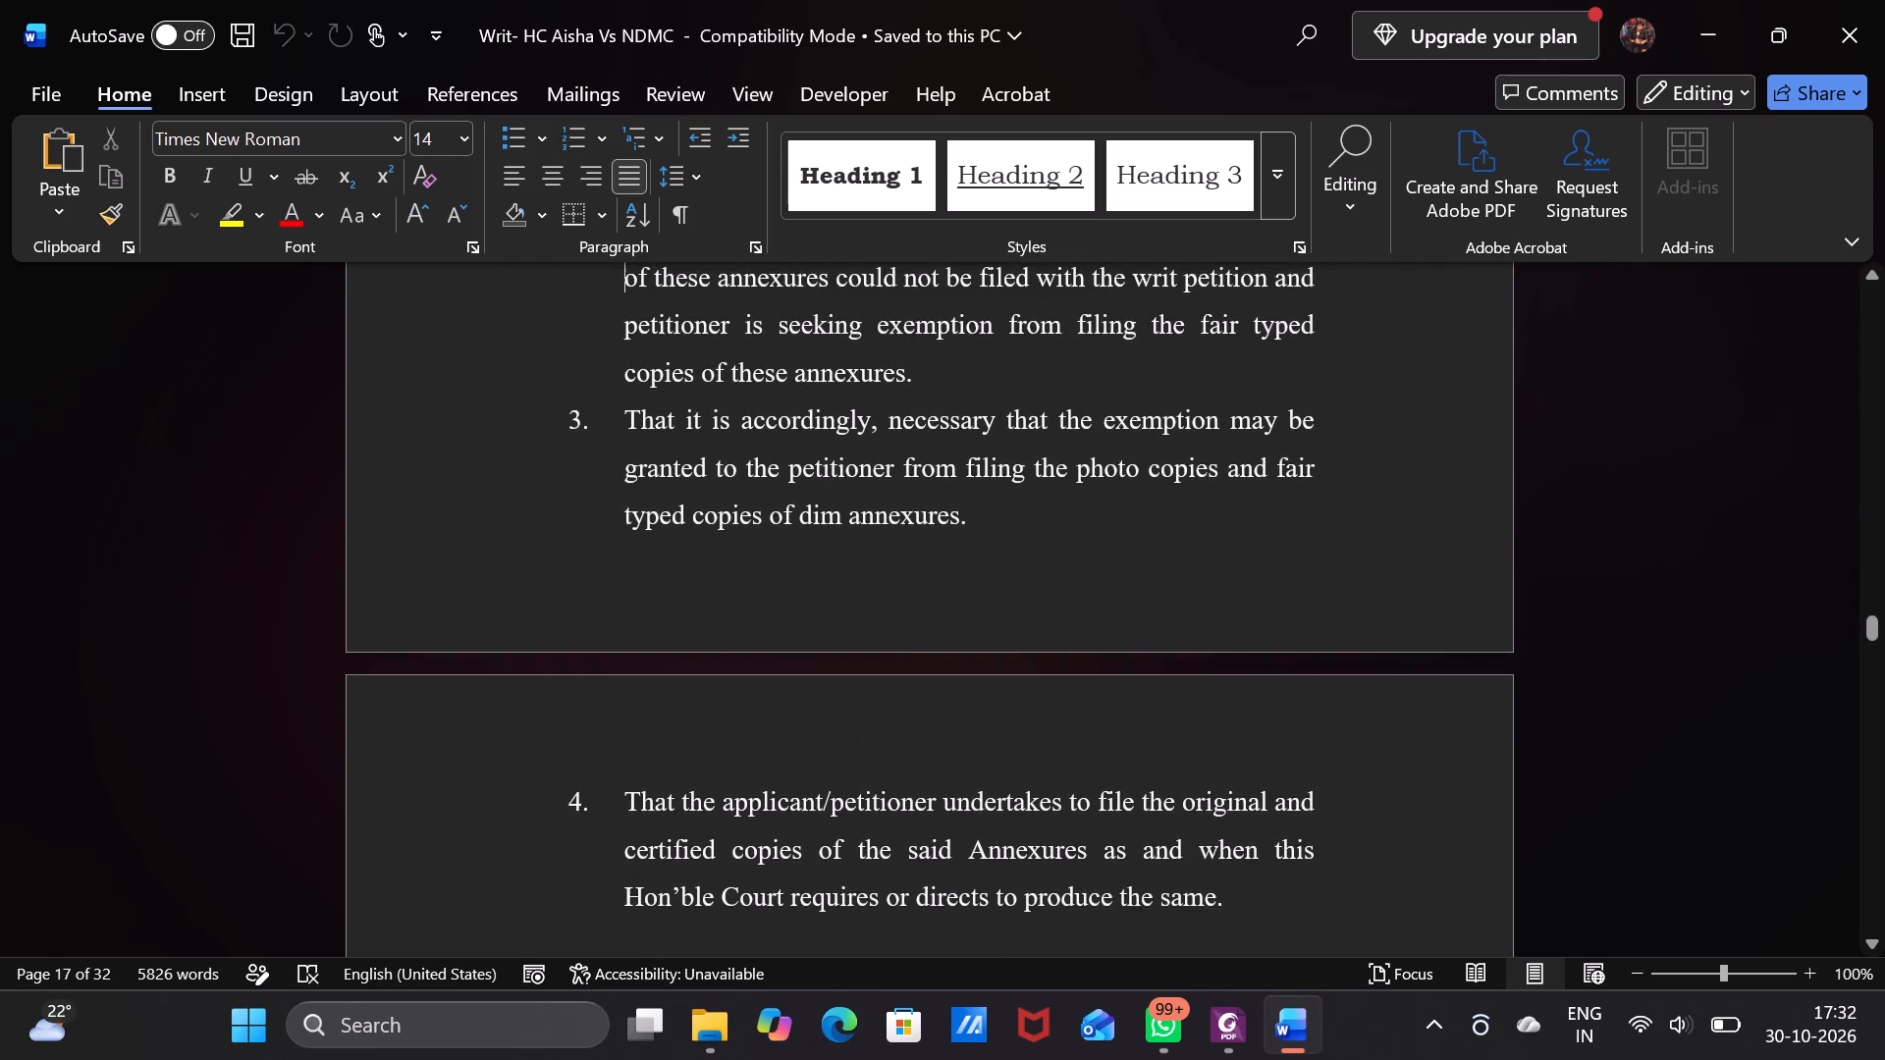
key("Up")
key("Up")
key("Up")
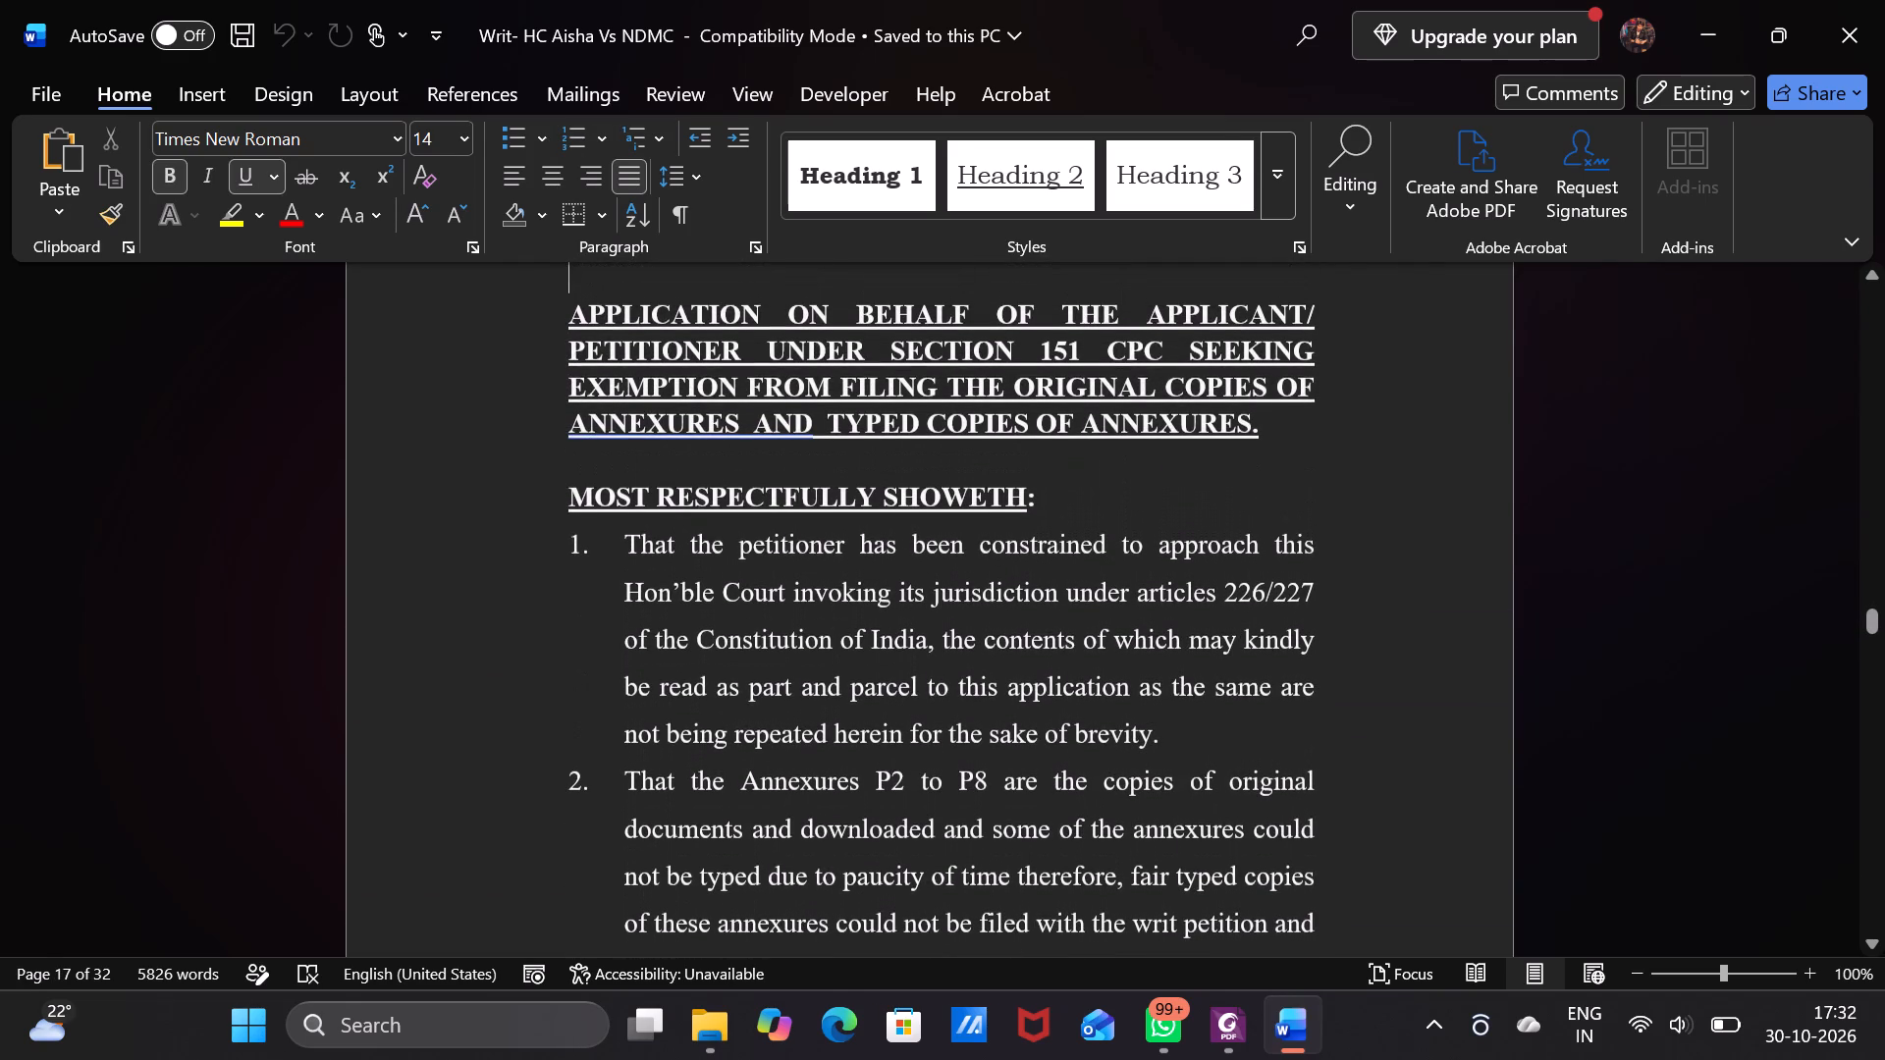
key("Up")
key("Up")
key("Up")
key("Up")
key("Up")
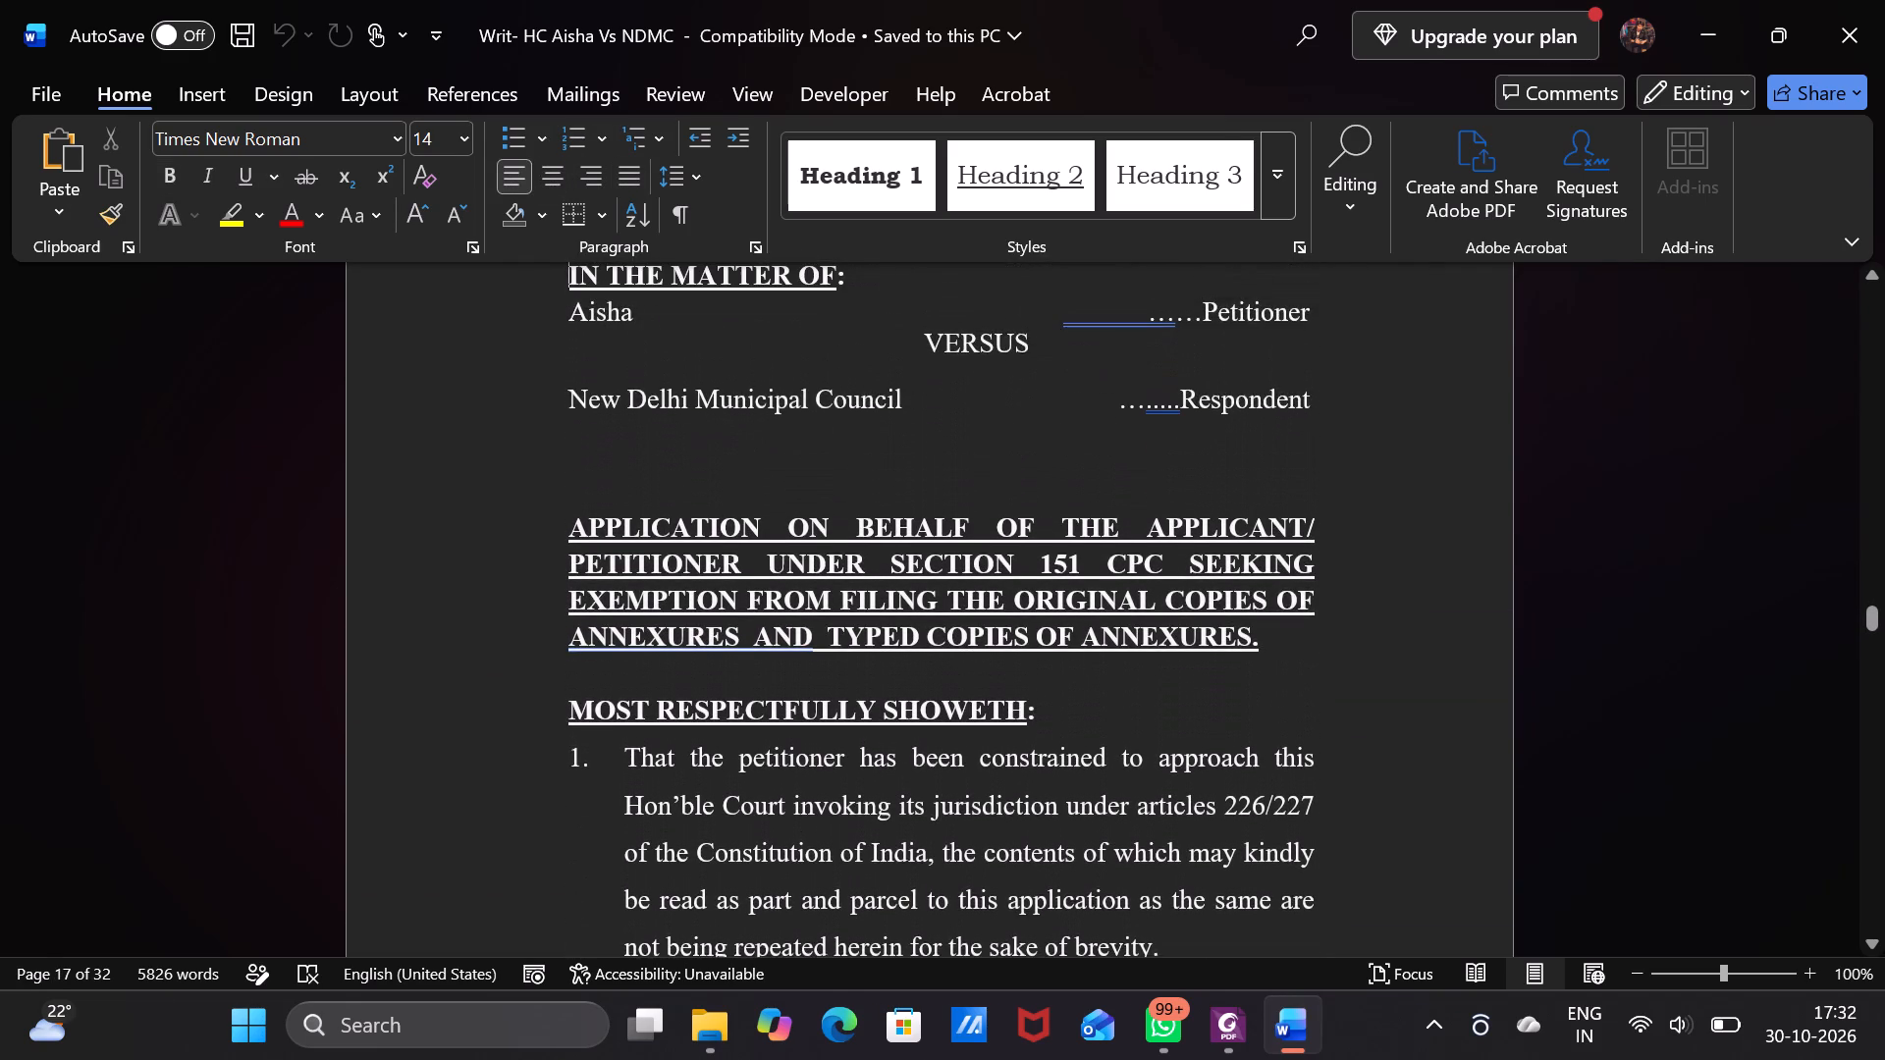
key("Up")
key("Up")
key("Up")
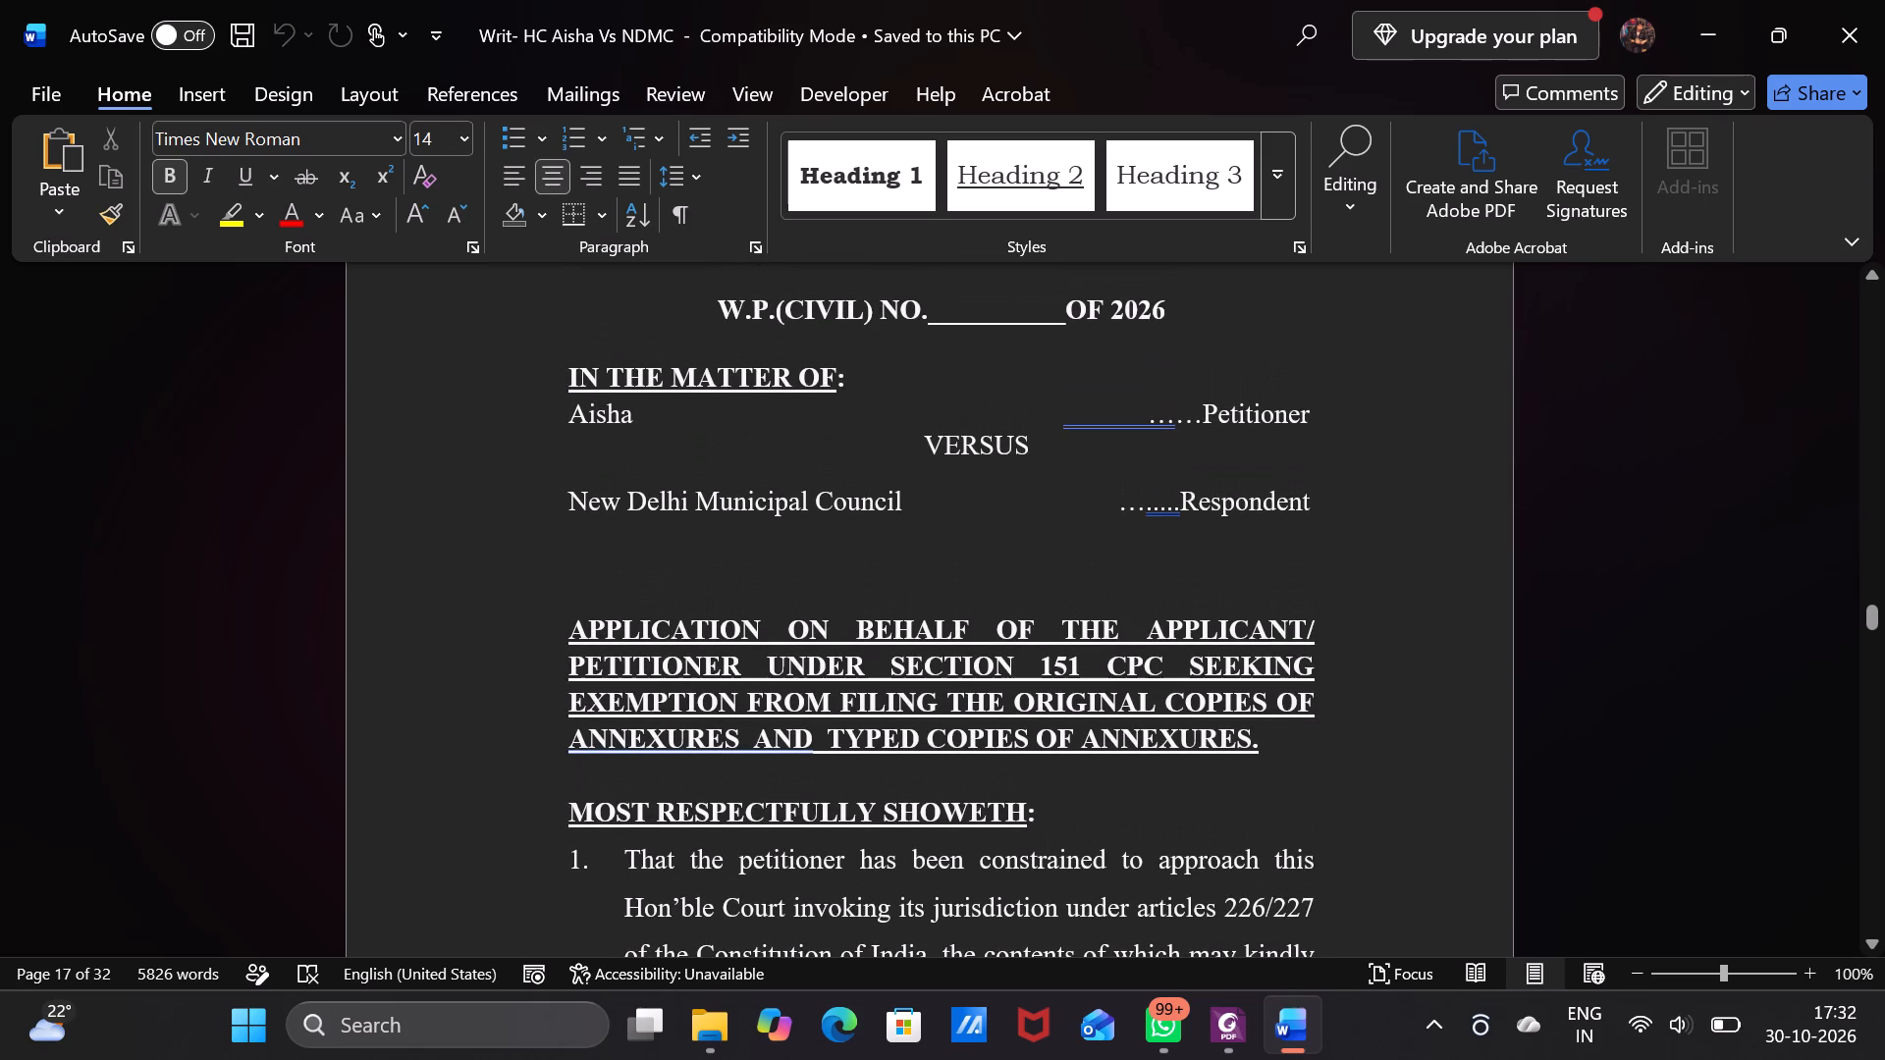
key("Up")
key("Up")
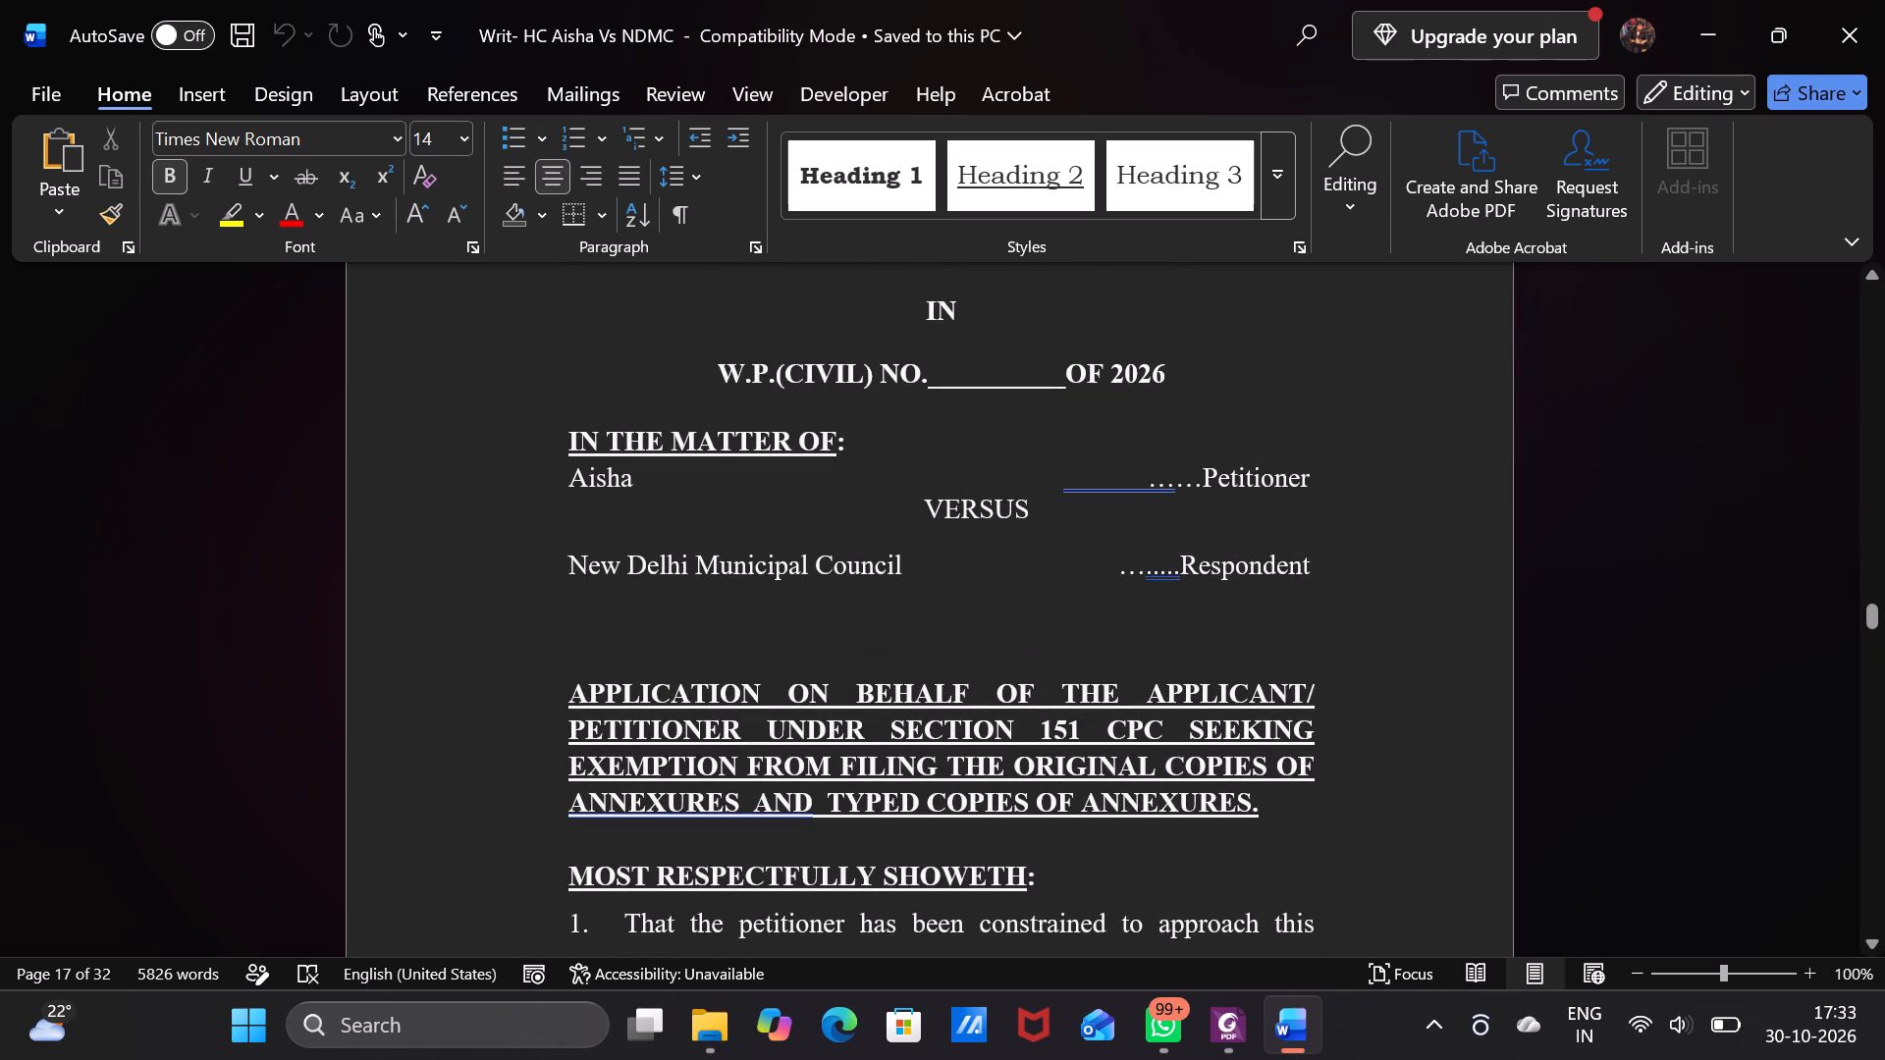
key("Up")
key("Up")
key("Up")
Read the exemption application from its court heading through the numbered paragraphs to the prayer on page 18.
key("Down")
key("Down")
key("Down")
key("Down")
key("Down")
key("Down")
key("Down")
key("Down")
key("Down")
key("Down")
key("Down")
key("Down")
key("Down")
key("Down")
key("Down")
key("Down")
key("Down")
key("Down")
key("Down")
key("Down")
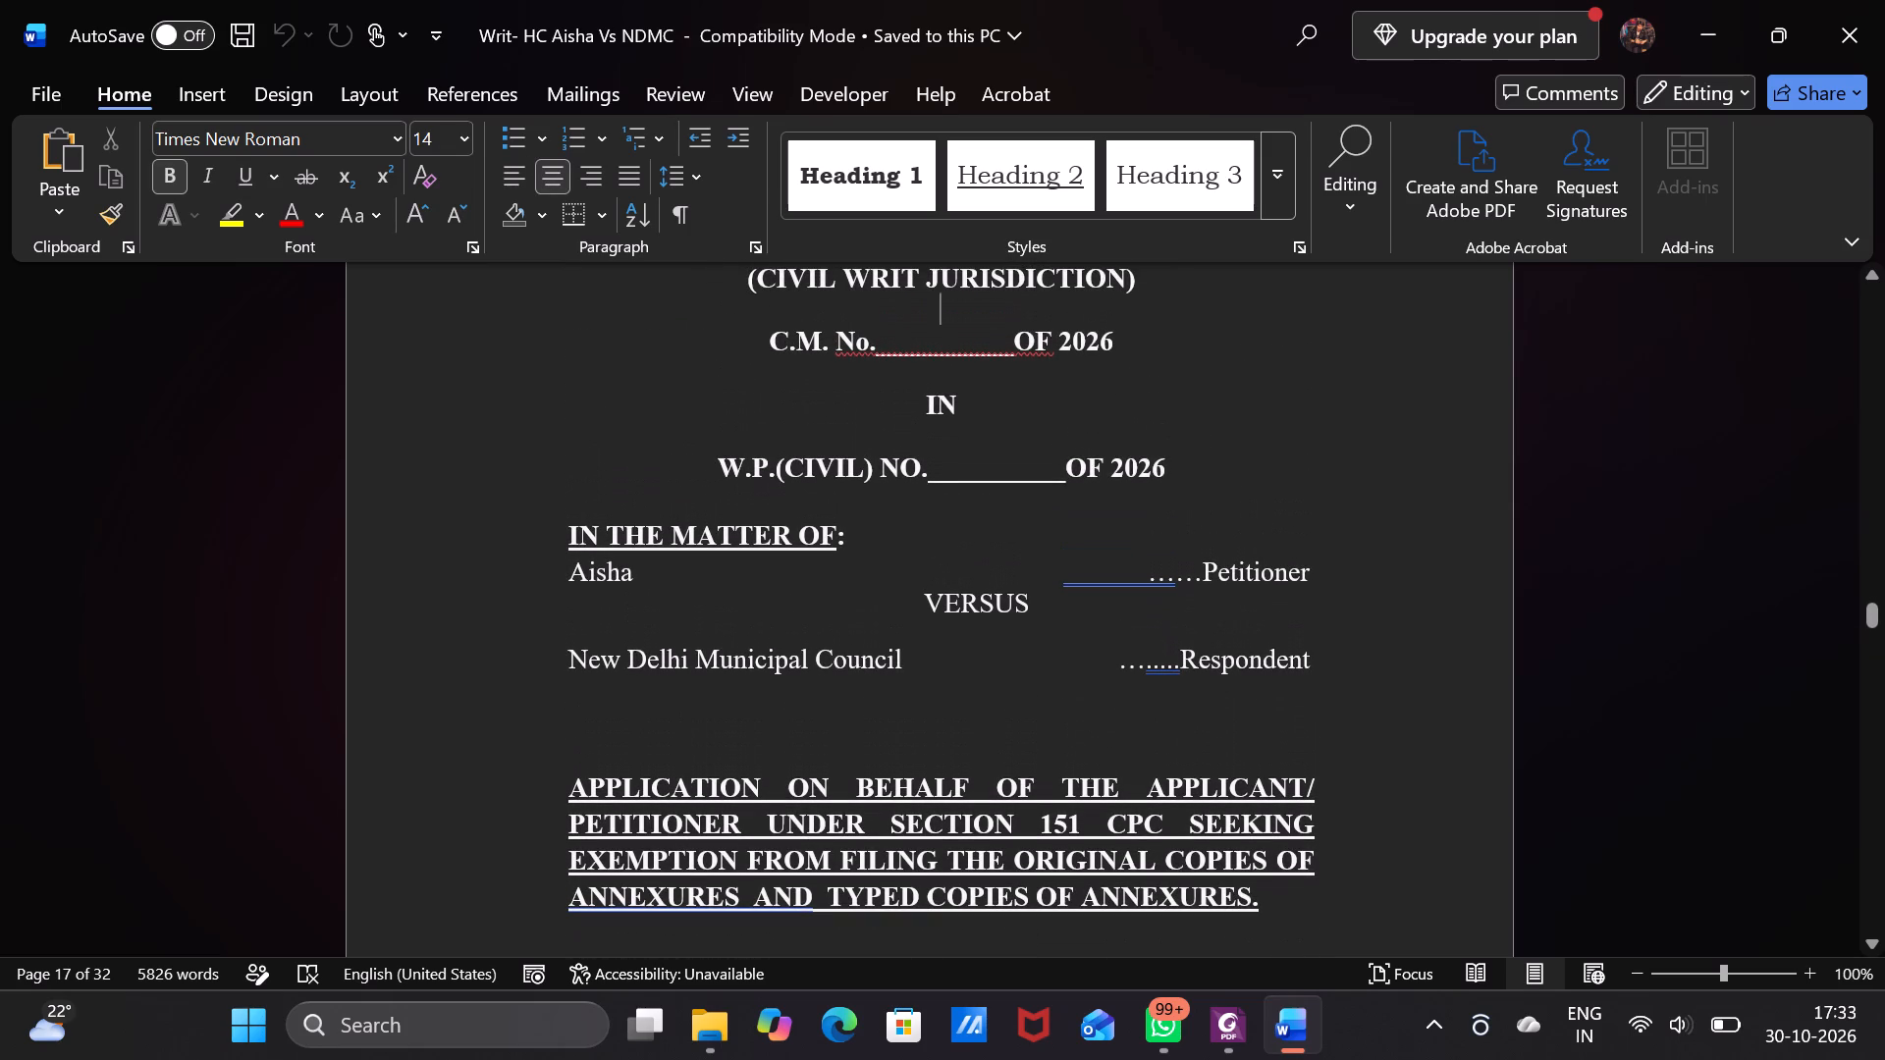
key("Down")
key("Down")
key("Down")
key("Down")
key("Down")
key("Down")
key("Down")
key("Down")
key("Down")
key("Down")
key("Down")
key("Down")
key("Down")
key("Down")
key("Down")
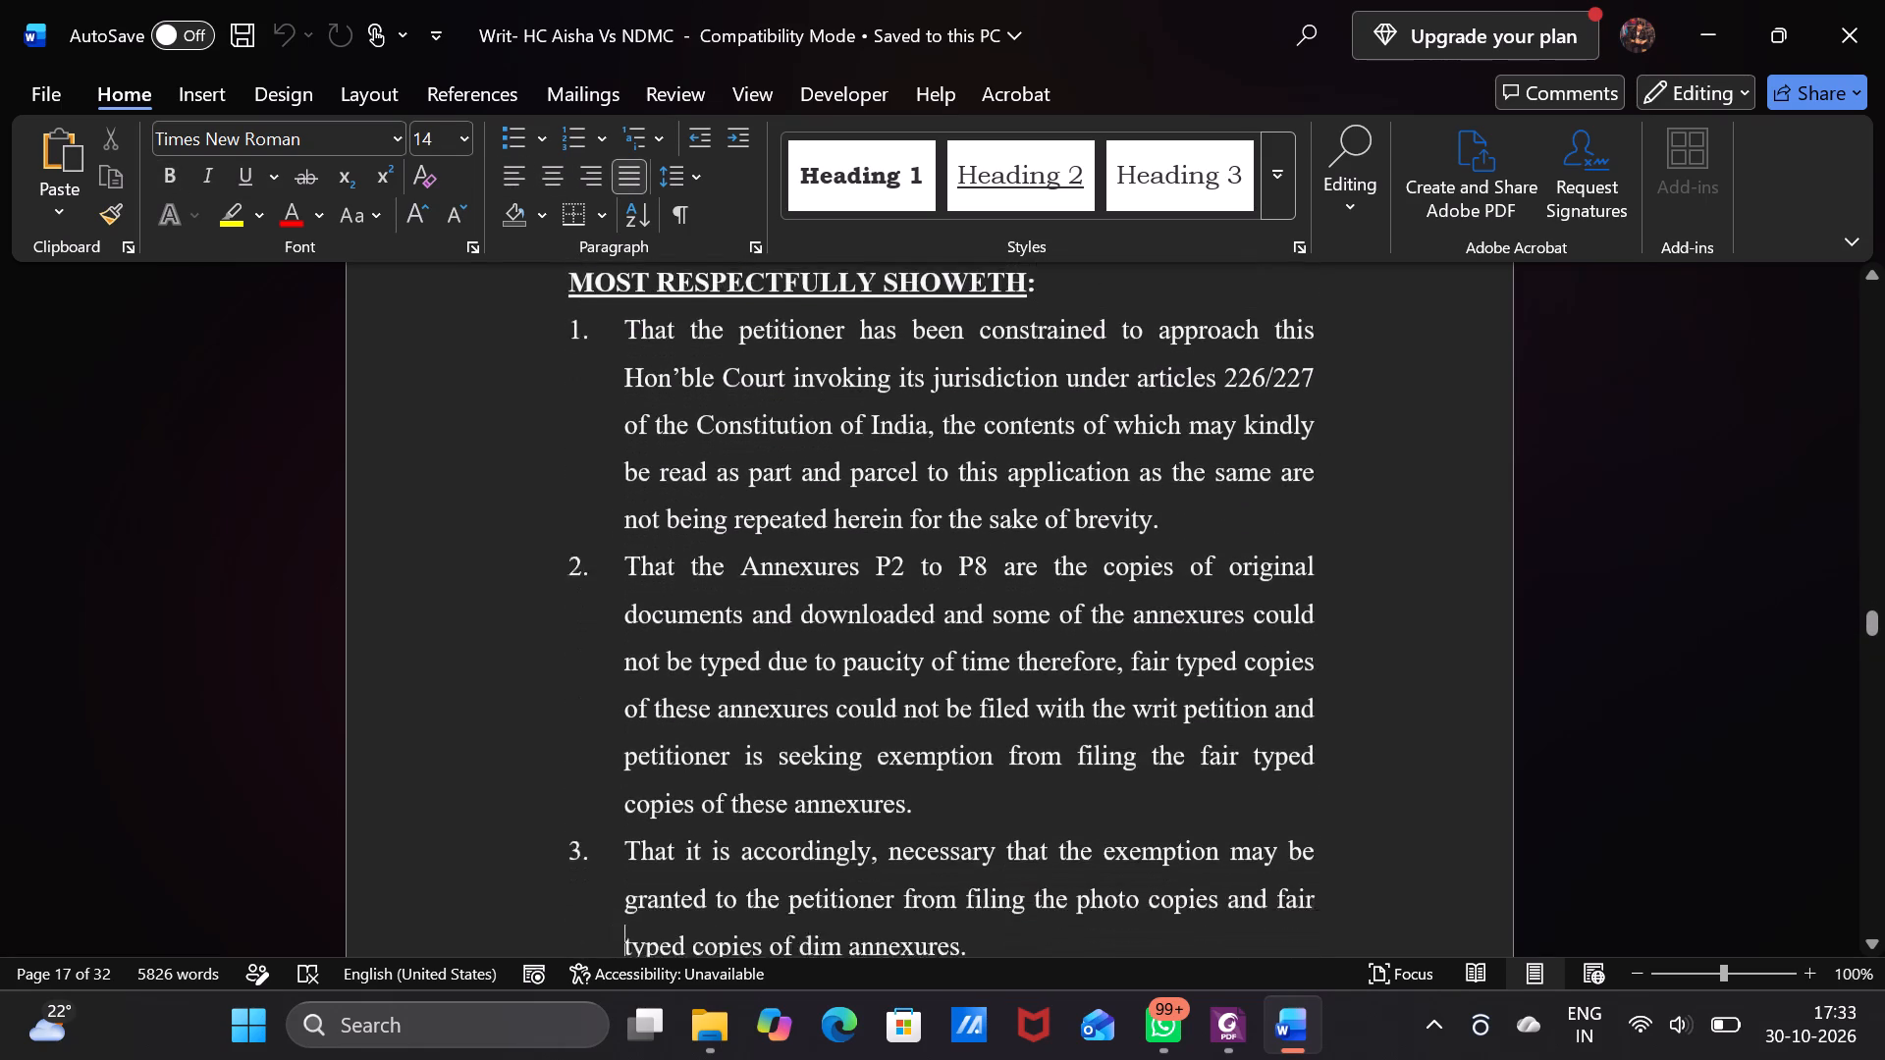
Look back from the exemption application's prayer to paragraphs 2 and 3 about the typed copies of annexures.
key("Up")
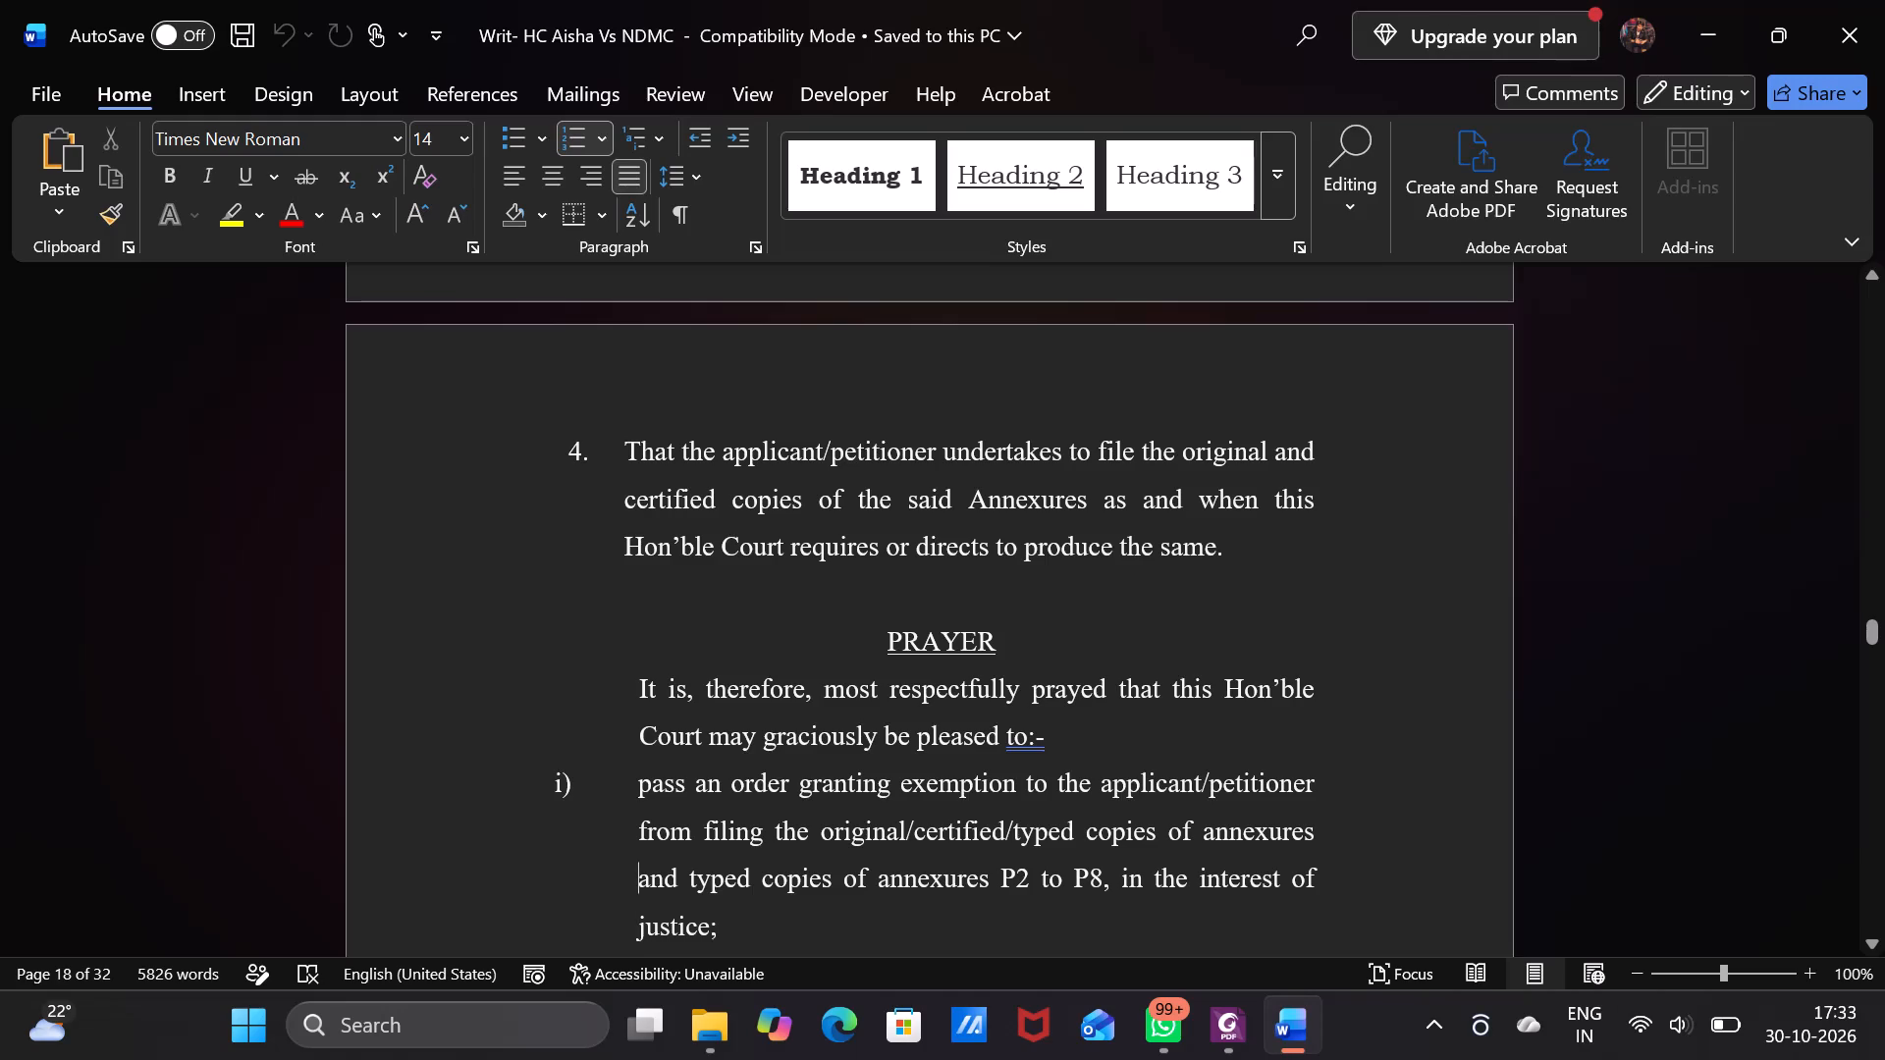
key("Up")
key("Up")
key("Up")
key("Up")
key("Up")
key("Up")
key("Up")
key("Up")
key("Up")
key("Up")
key("Up")
key("Up")
key("Up")
key("Up")
key("Up")
key("Up")
key("Up")
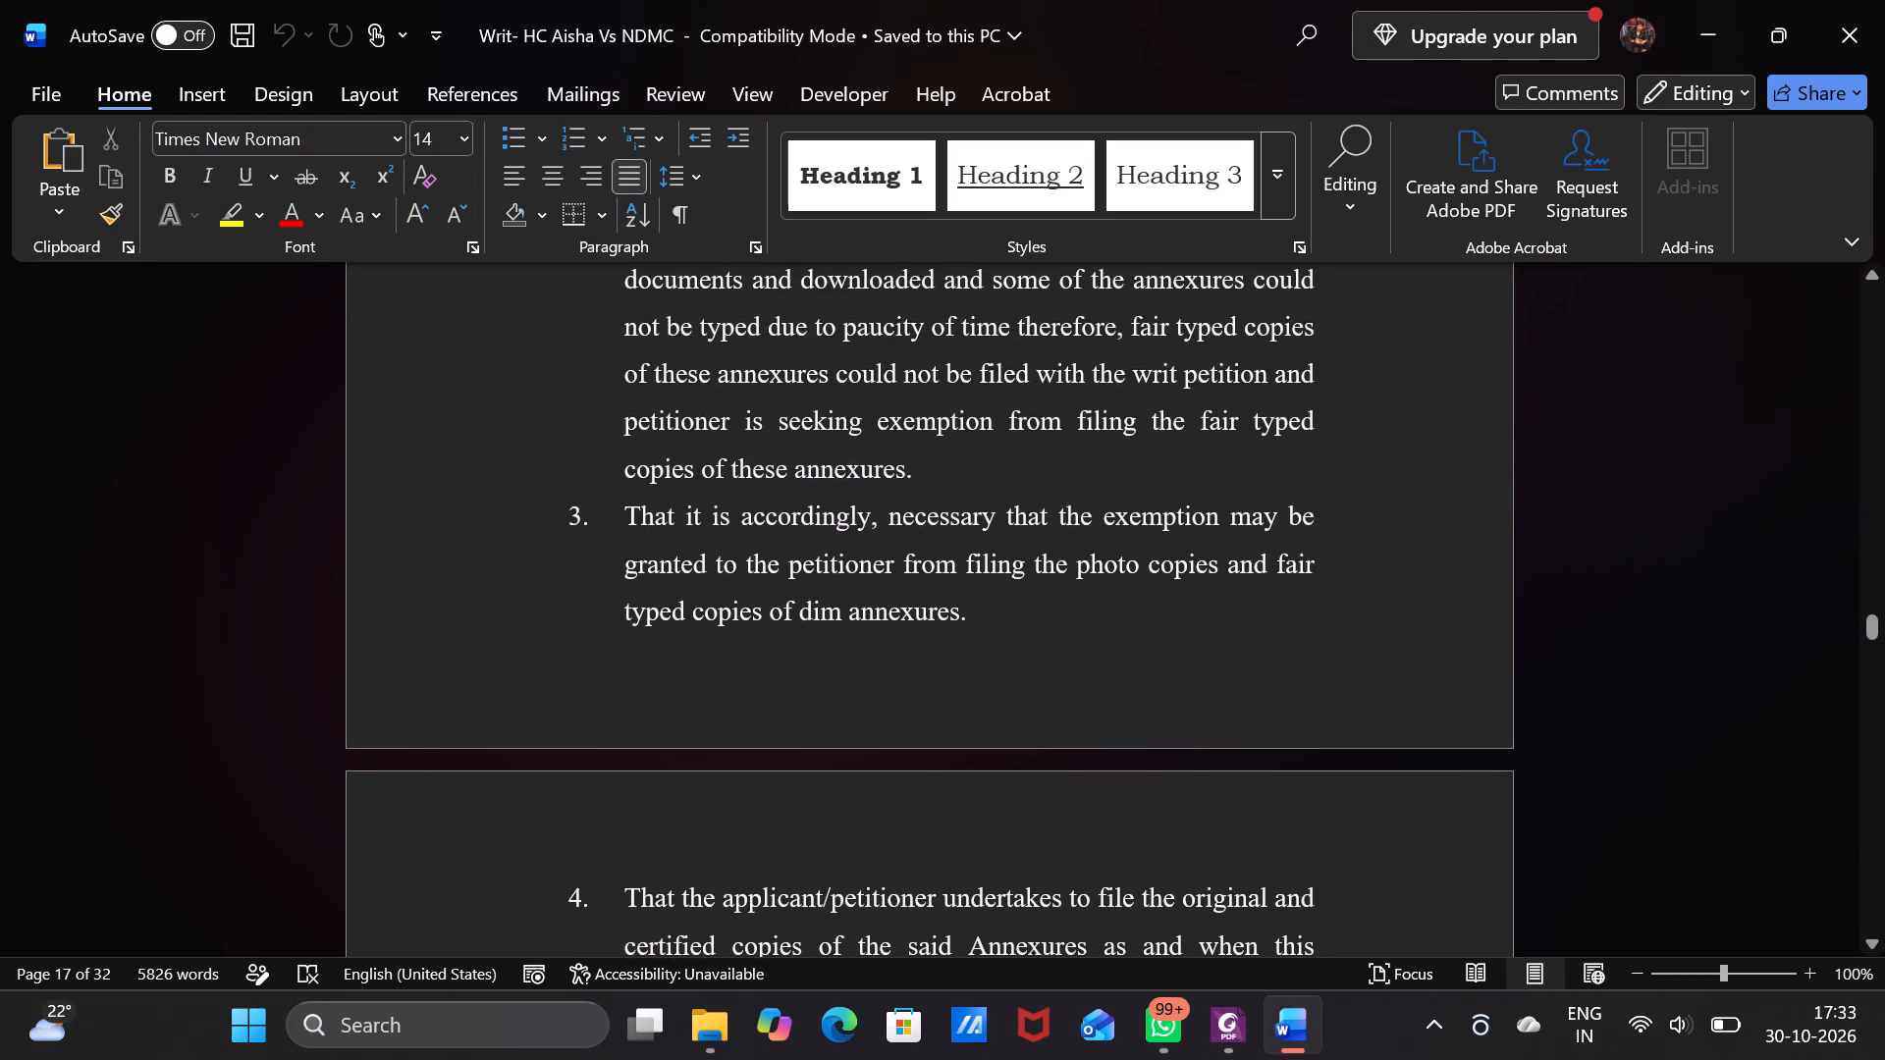
Reread the exemption application from paragraph 3 through paragraph 4 to the prayer clauses on page 18.
key("Down")
key("Down")
key("Down")
key("Down")
key("Down")
key("Down")
key("Down")
key("Down")
key("Down")
key("Down")
key("Down")
key("Down")
key("Down")
key("Down")
key("Down")
key("Down")
key("Down")
key("Down")
key("Down")
key("Down")
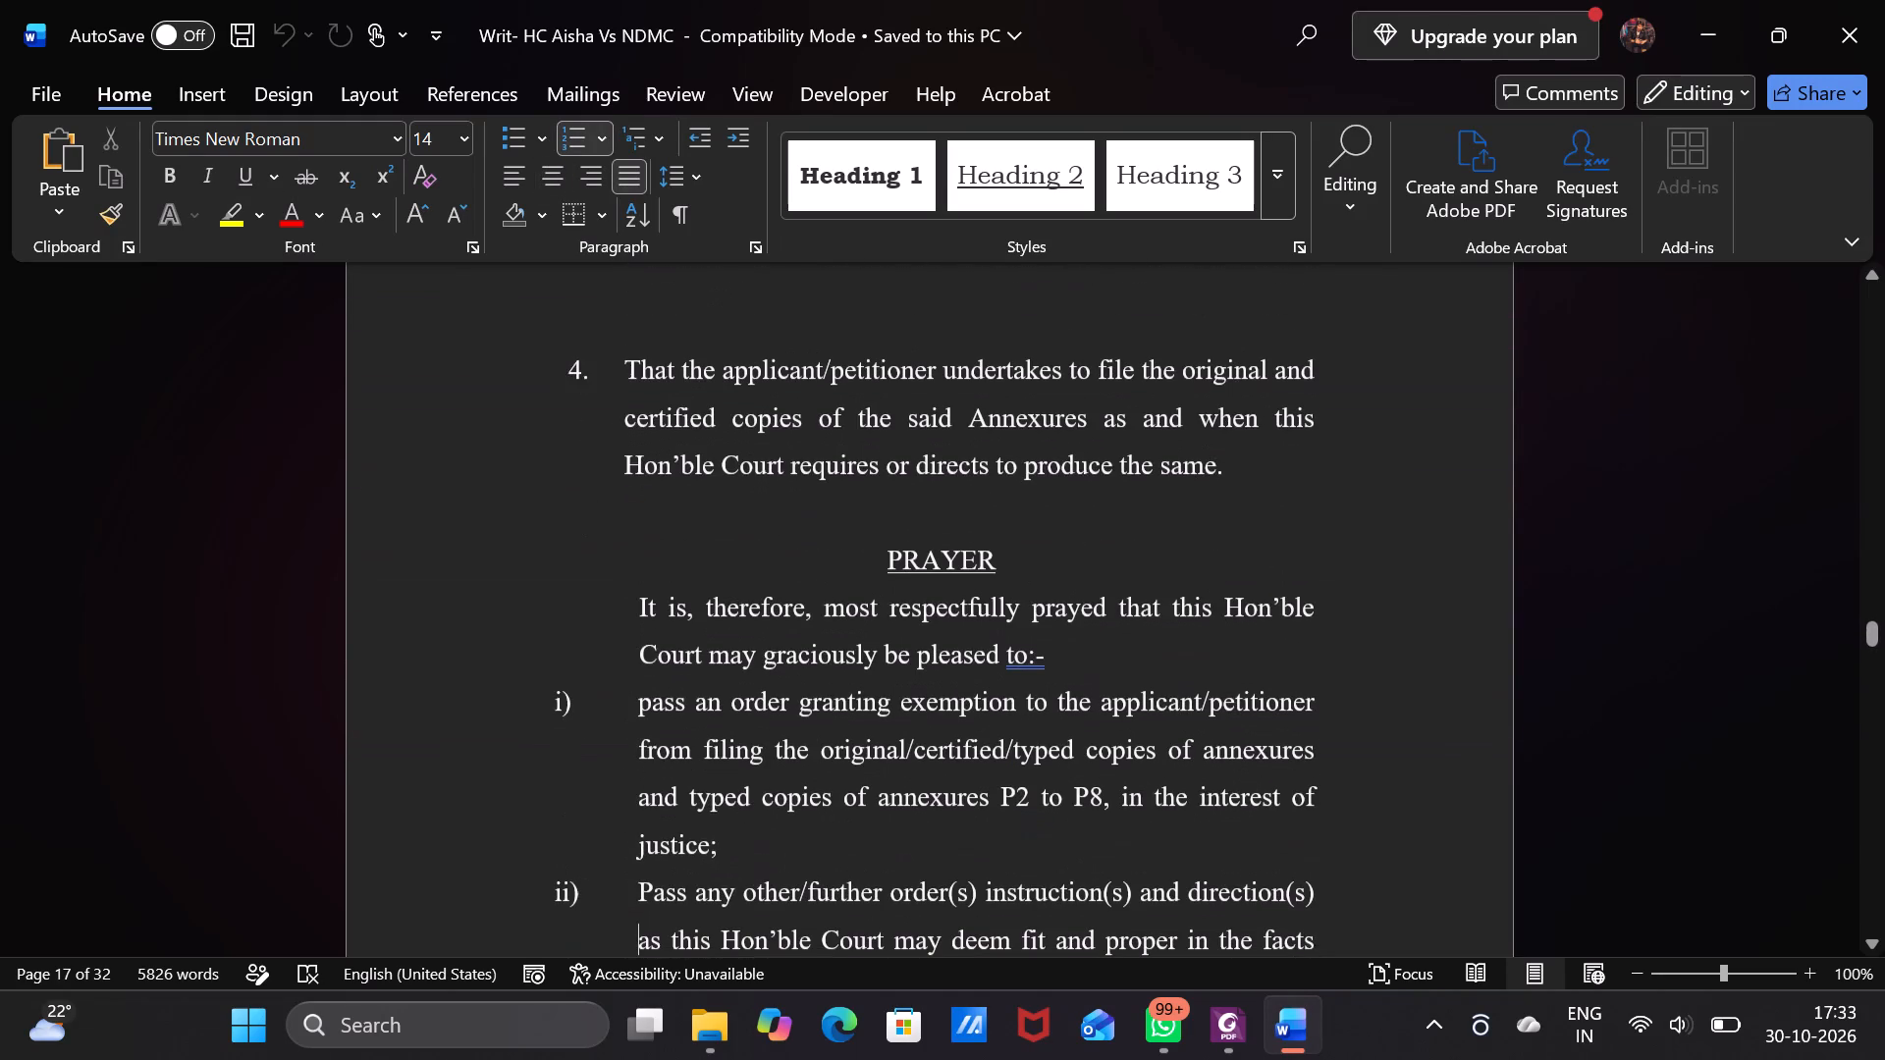
Close the Writ- HC Aisha Vs NDMC document and open the Writ- HC Aisha document from the folder search results.
left_click(1870, 9)
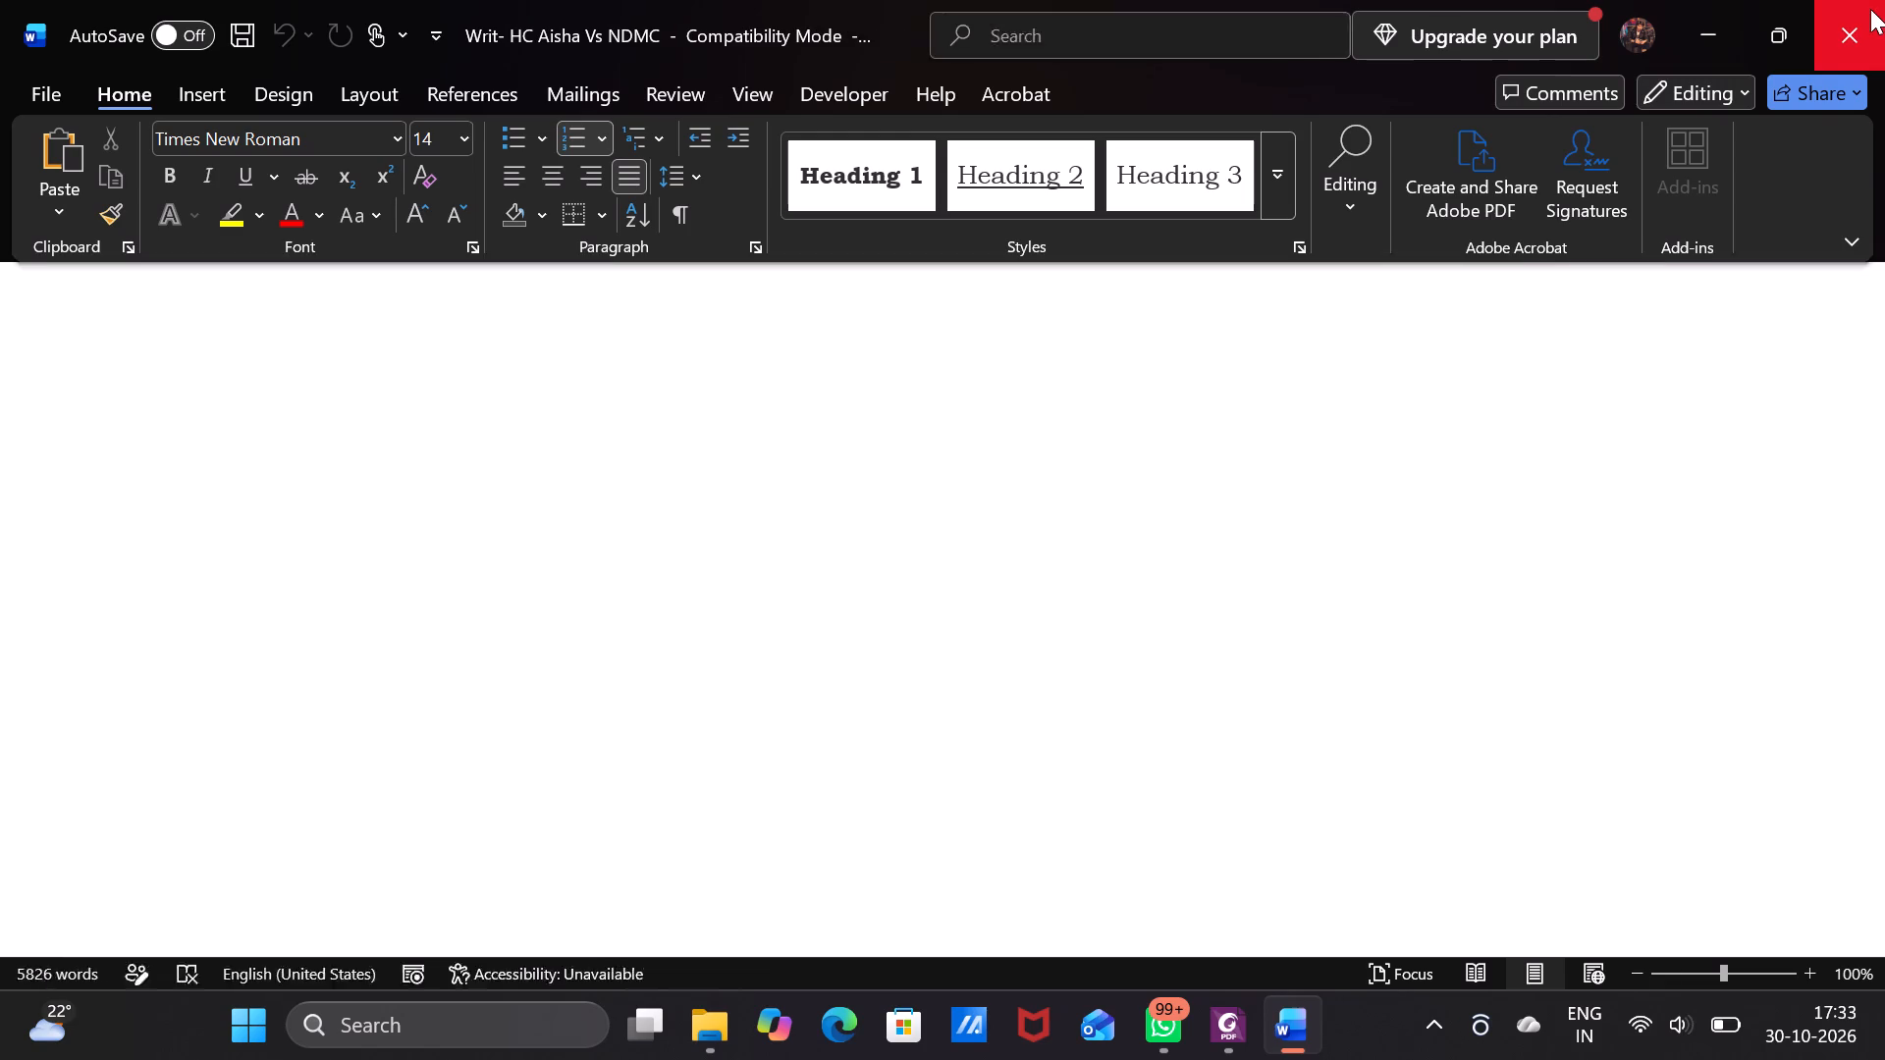
double_click(619, 336)
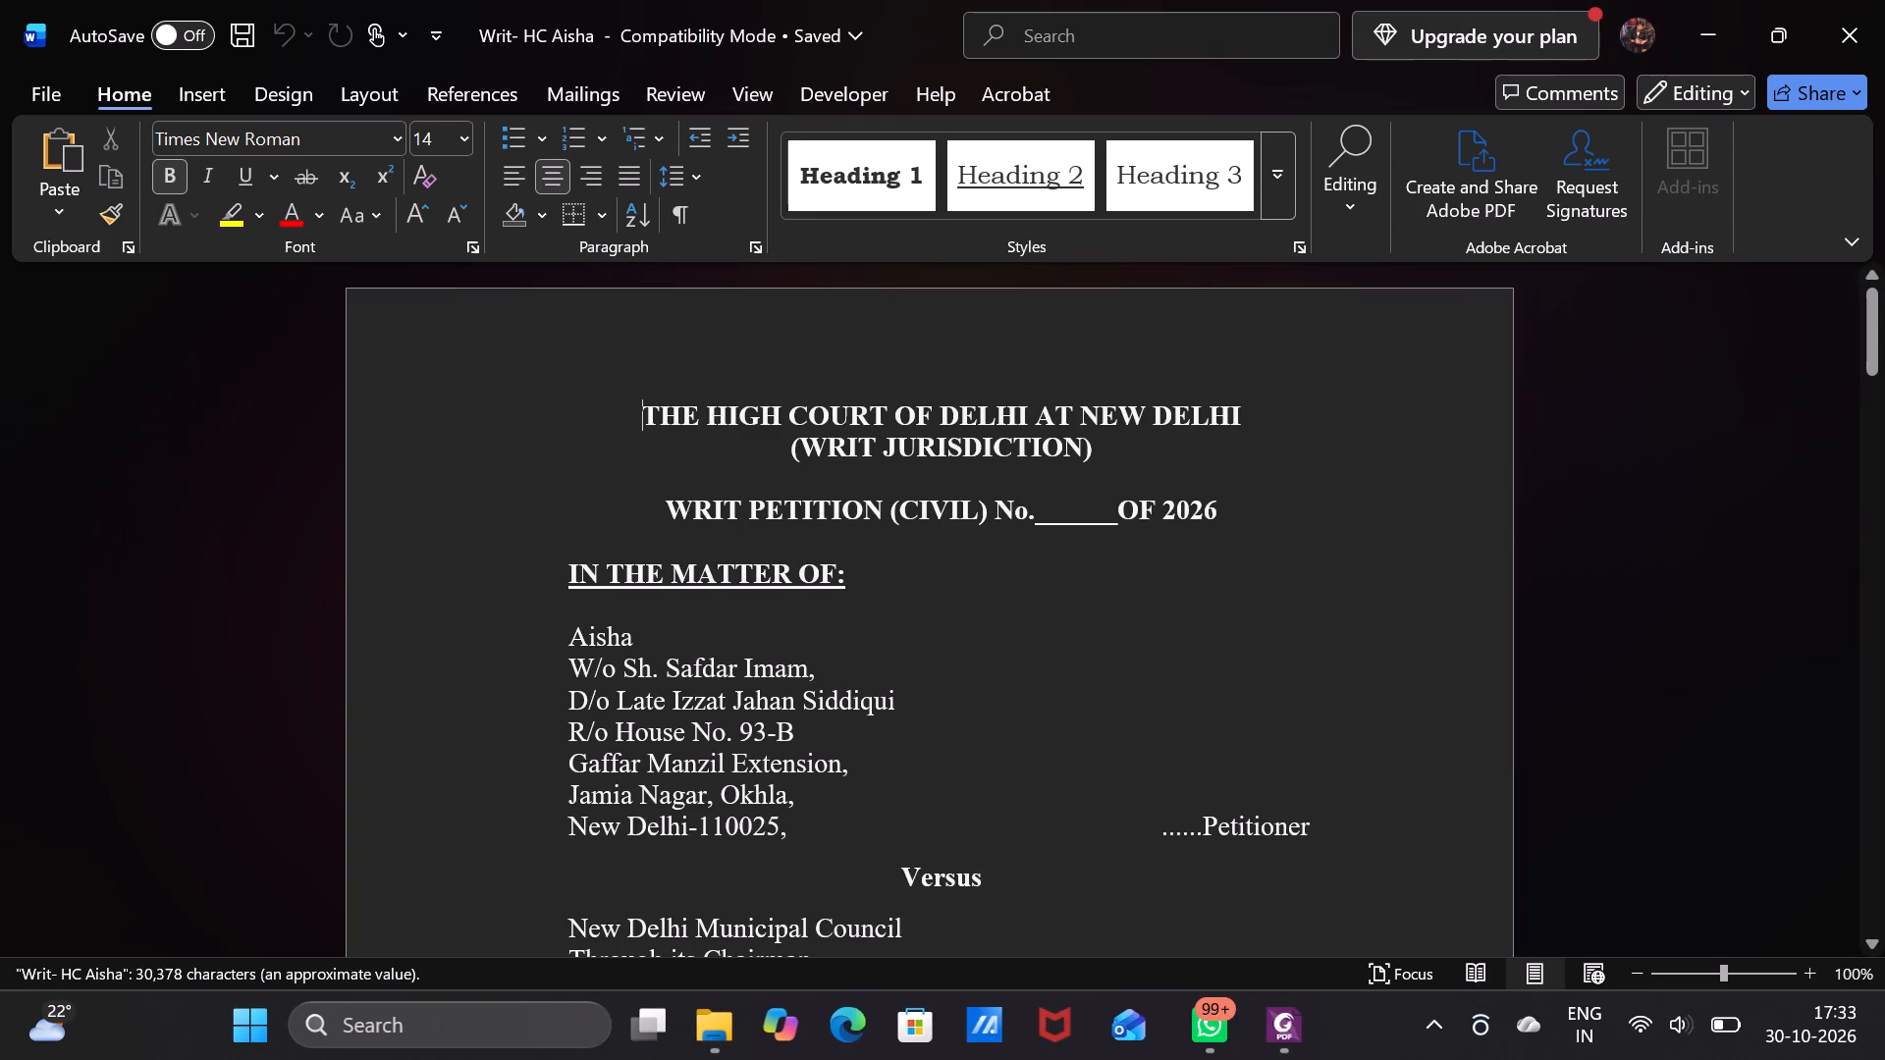
Look through the writ petition from its first page through the grounds to the prayer clauses.
key("Page_Down")
key("Page_Down")
key("Page_Down")
key("Page_Down")
key("Page_Down")
key("Page_Down")
key("Page_Down")
key("Page_Down")
key("Page_Down")
key("Page_Down")
key("Page_Down")
key("Page_Down")
key("Page_Down")
key("Page_Down")
key("Page_Down")
key("Page_Down")
key("Page_Down")
key("Page_Down")
key("Page_Down")
key("Page_Down")
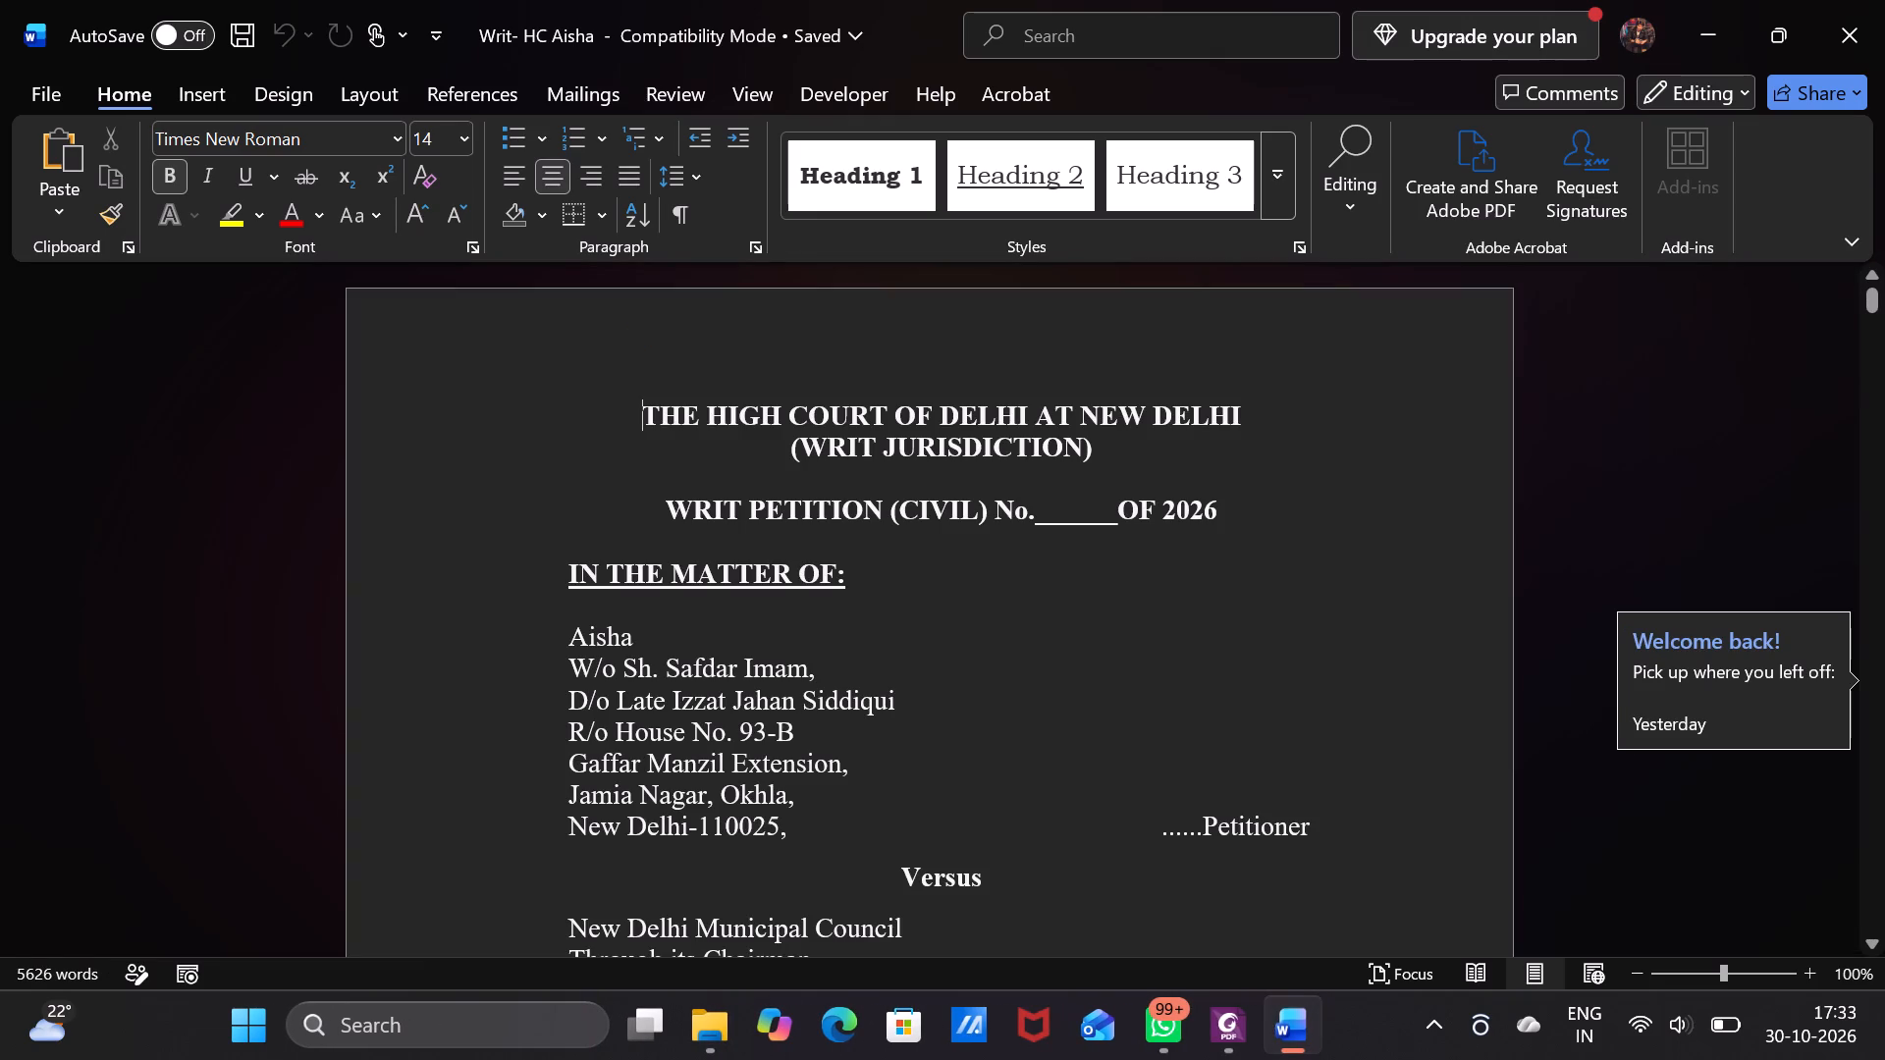
left_click(867, 579)
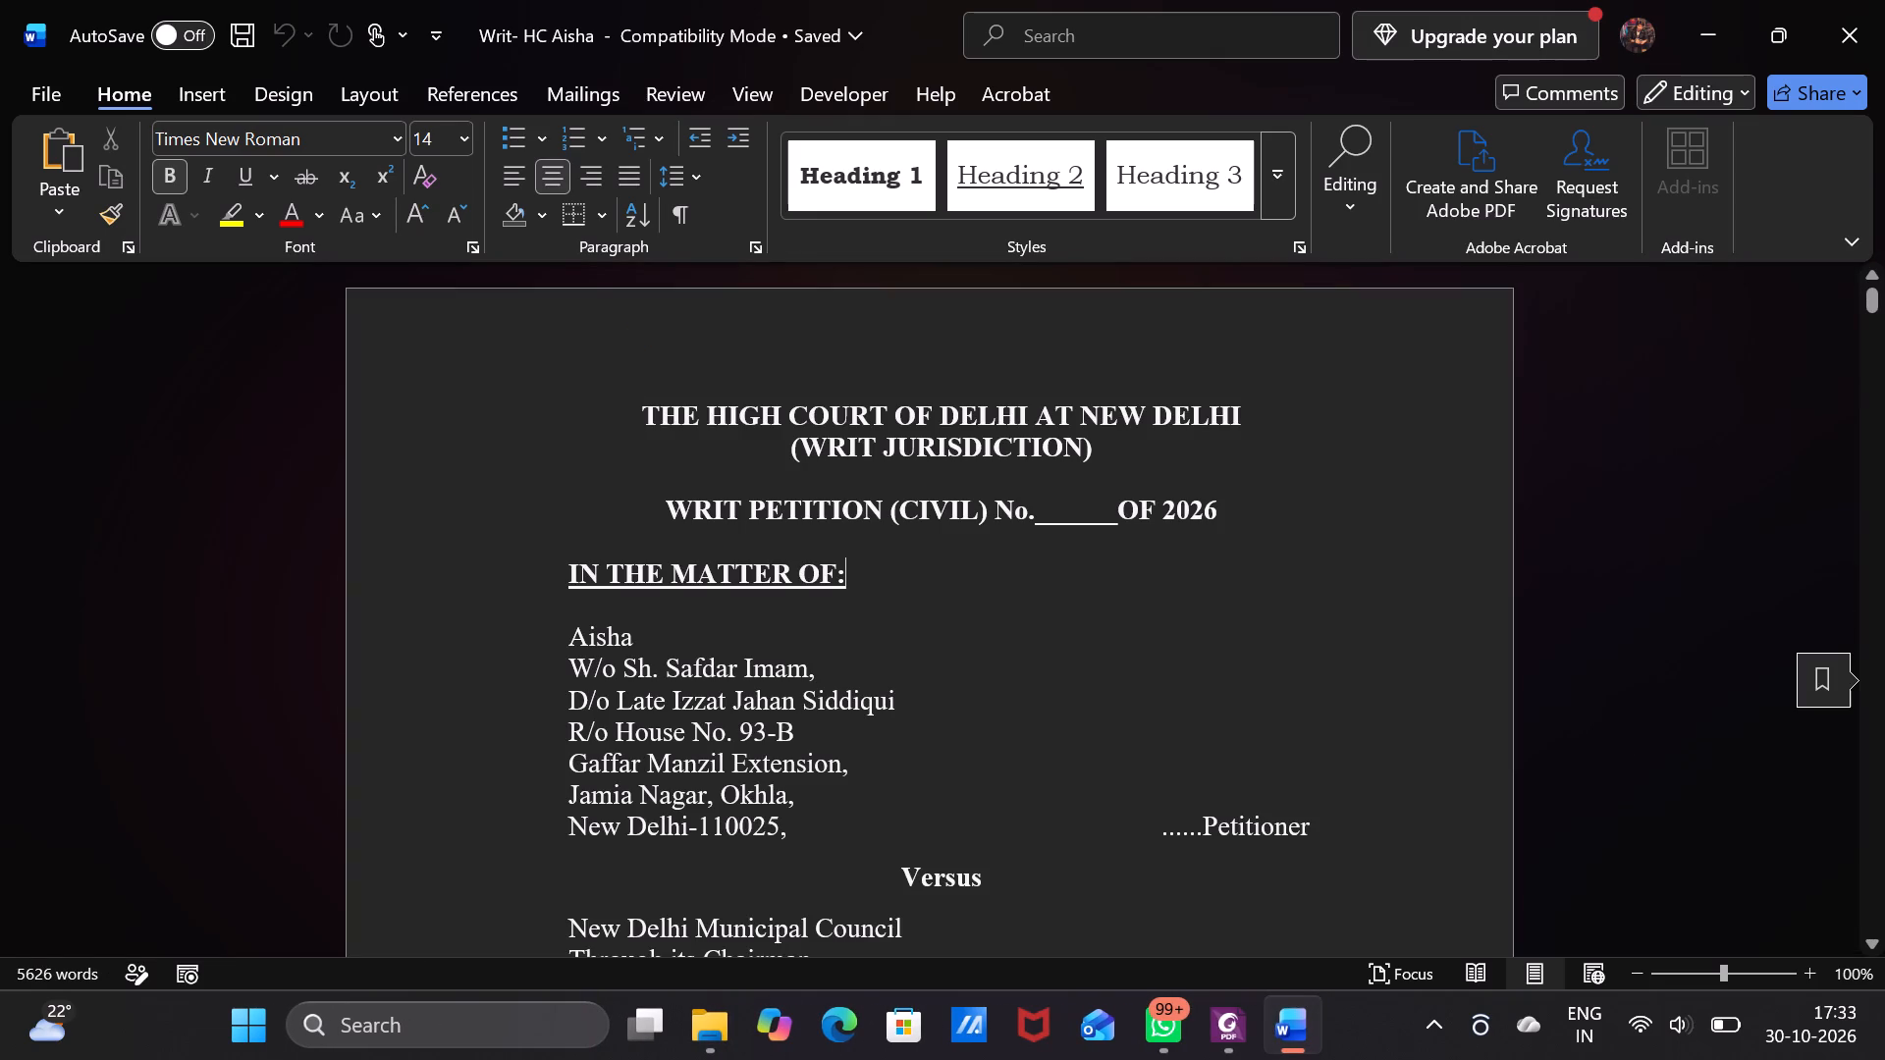
key("Page_Down")
key("Page_Down")
key("Page_Down")
key("Page_Down")
key("Page_Down")
key("Page_Down")
key("Page_Down")
key("Page_Down")
key("Page_Down")
key("Page_Down")
key("Page_Down")
key("Page_Down")
key("Page_Down")
key("Page_Down")
key("Page_Down")
key("Page_Down")
key("Page_Down")
key("Page_Down")
key("Page_Down")
key("Page_Down")
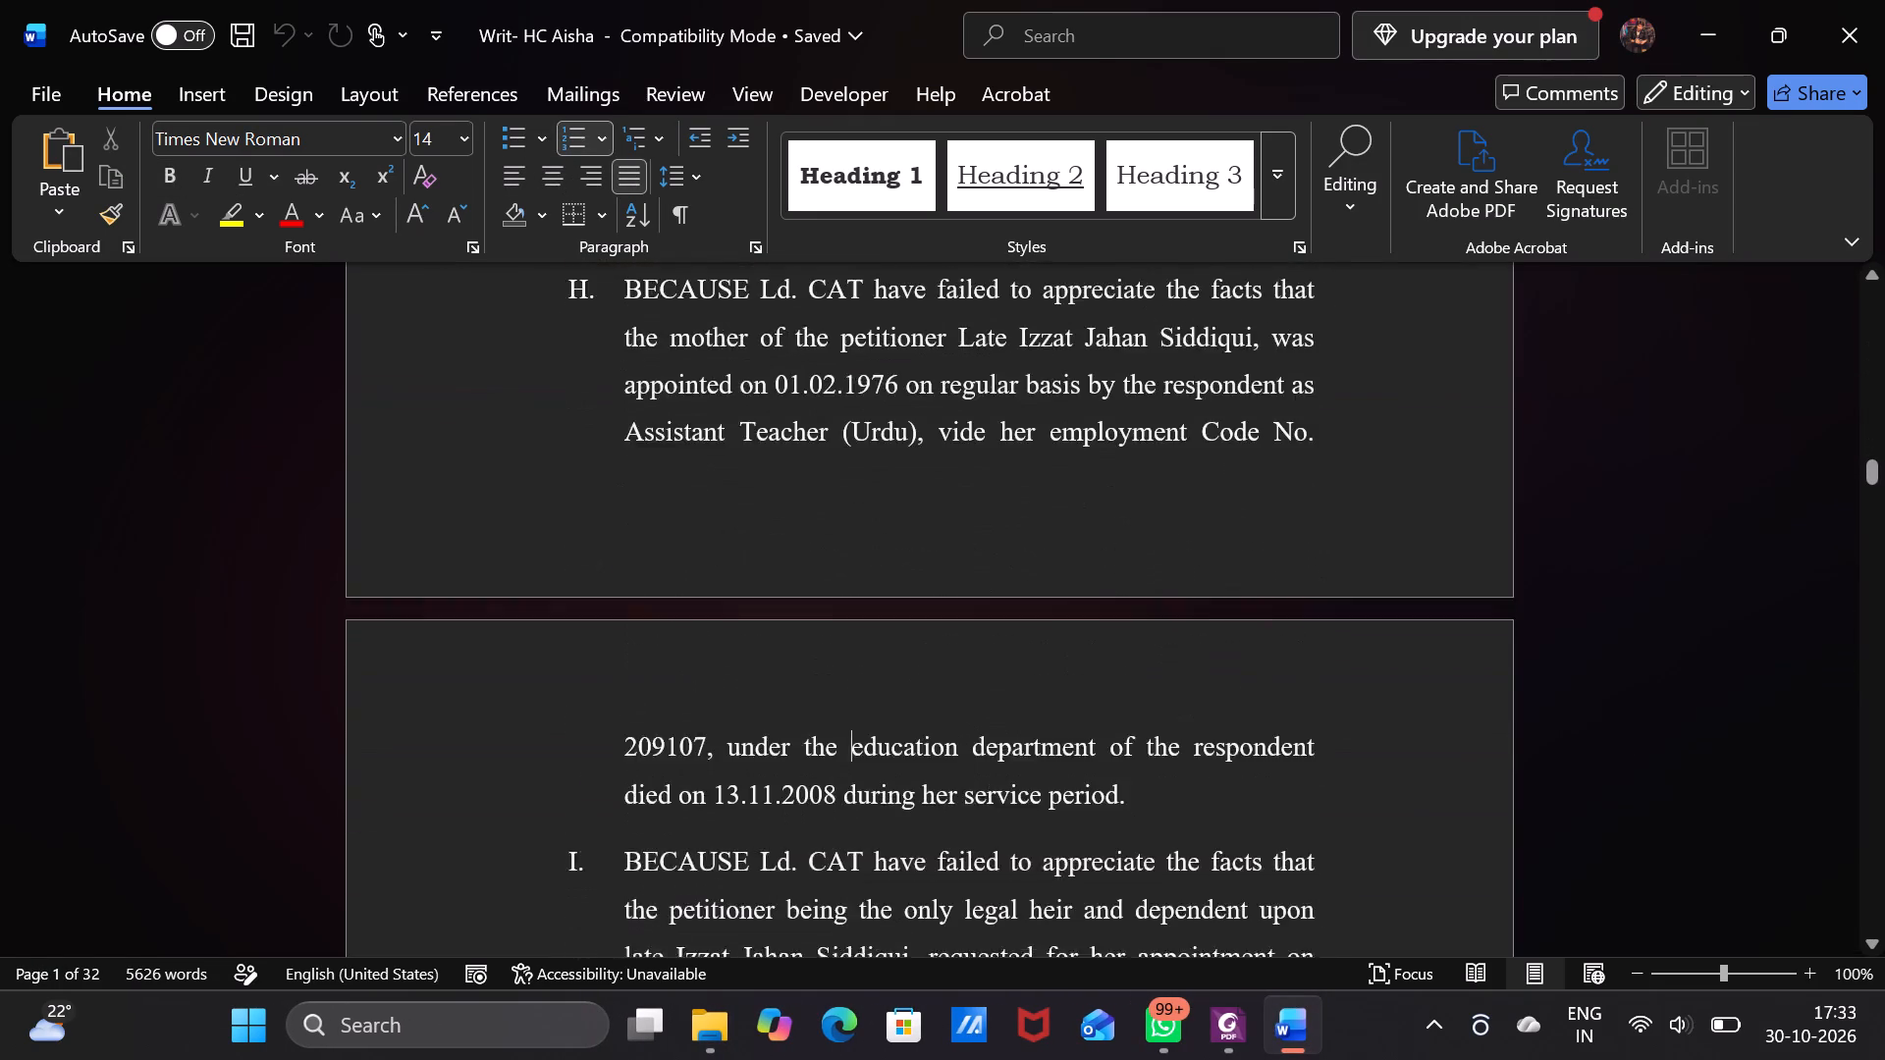
key("Page_Down")
key("Page_Down")
key("Page_Down")
key("Page_Down")
key("Page_Down")
key("Page_Down")
key("Page_Down")
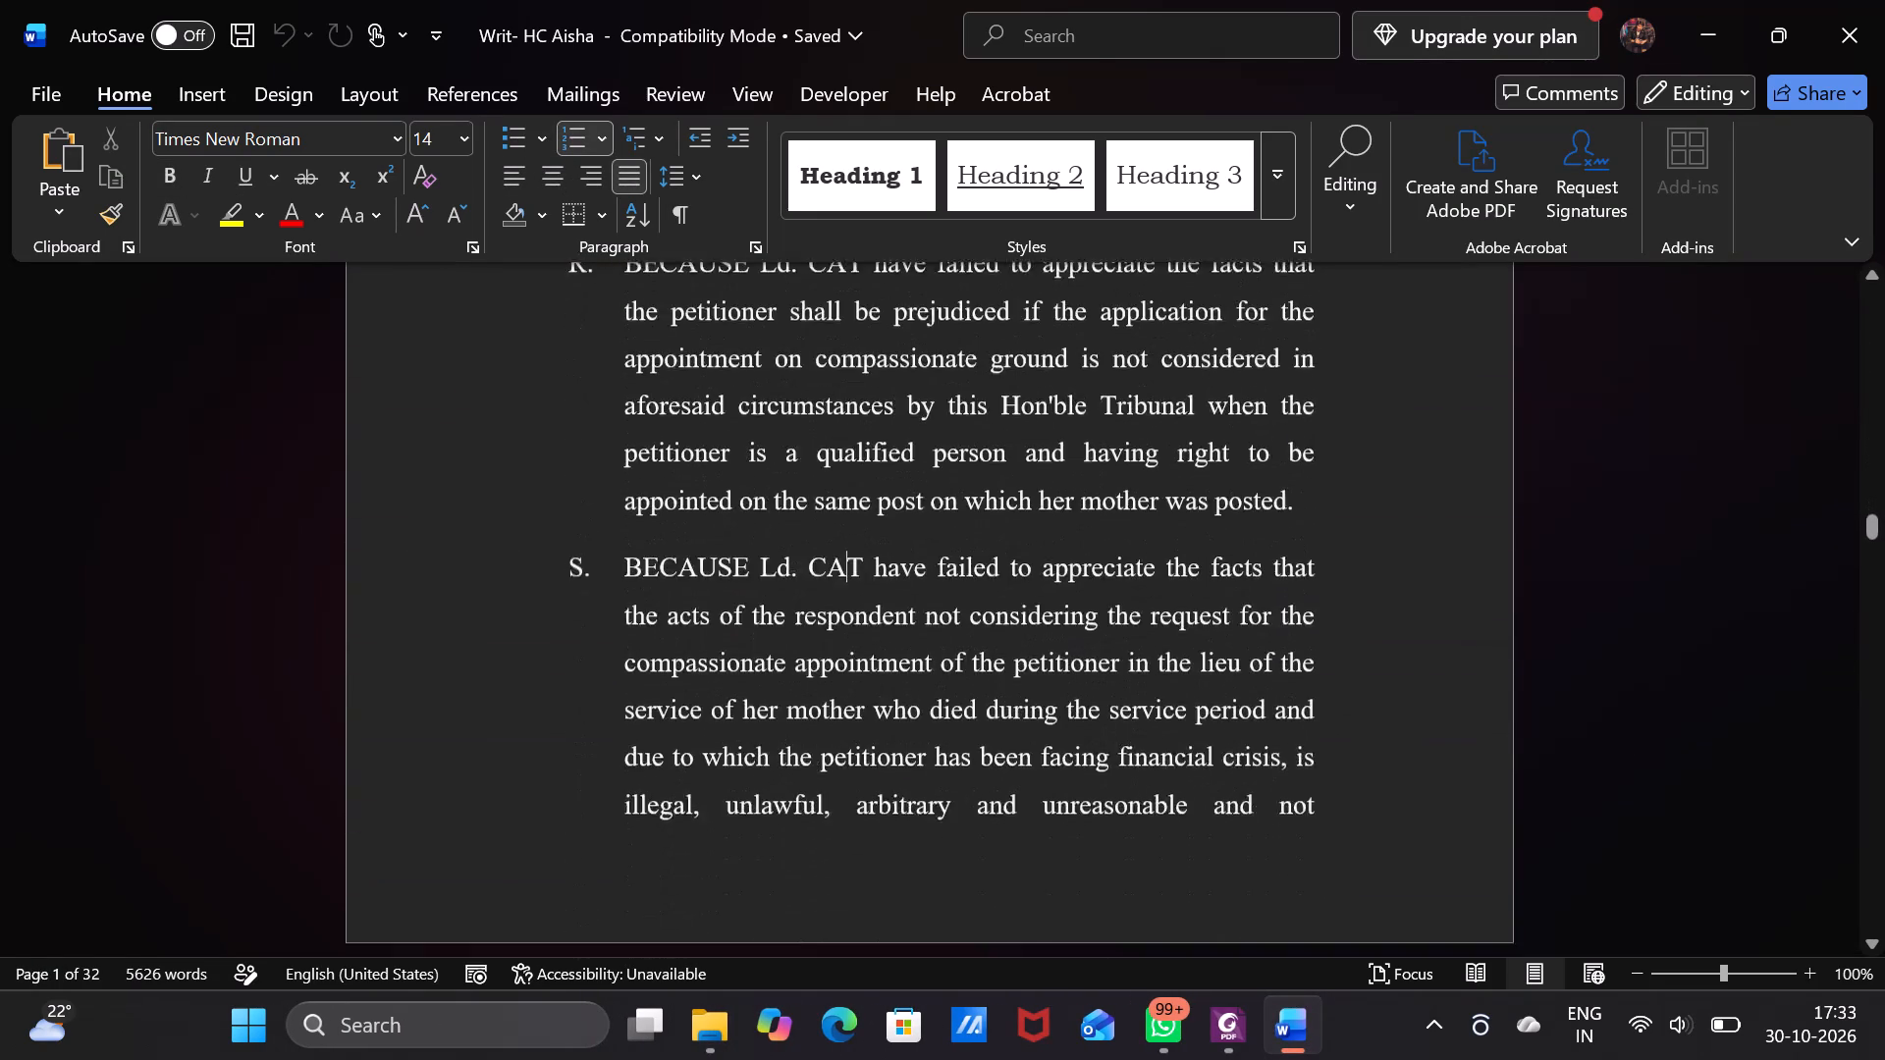
key("Page_Down")
key("Page_Down")
key("Page_Down")
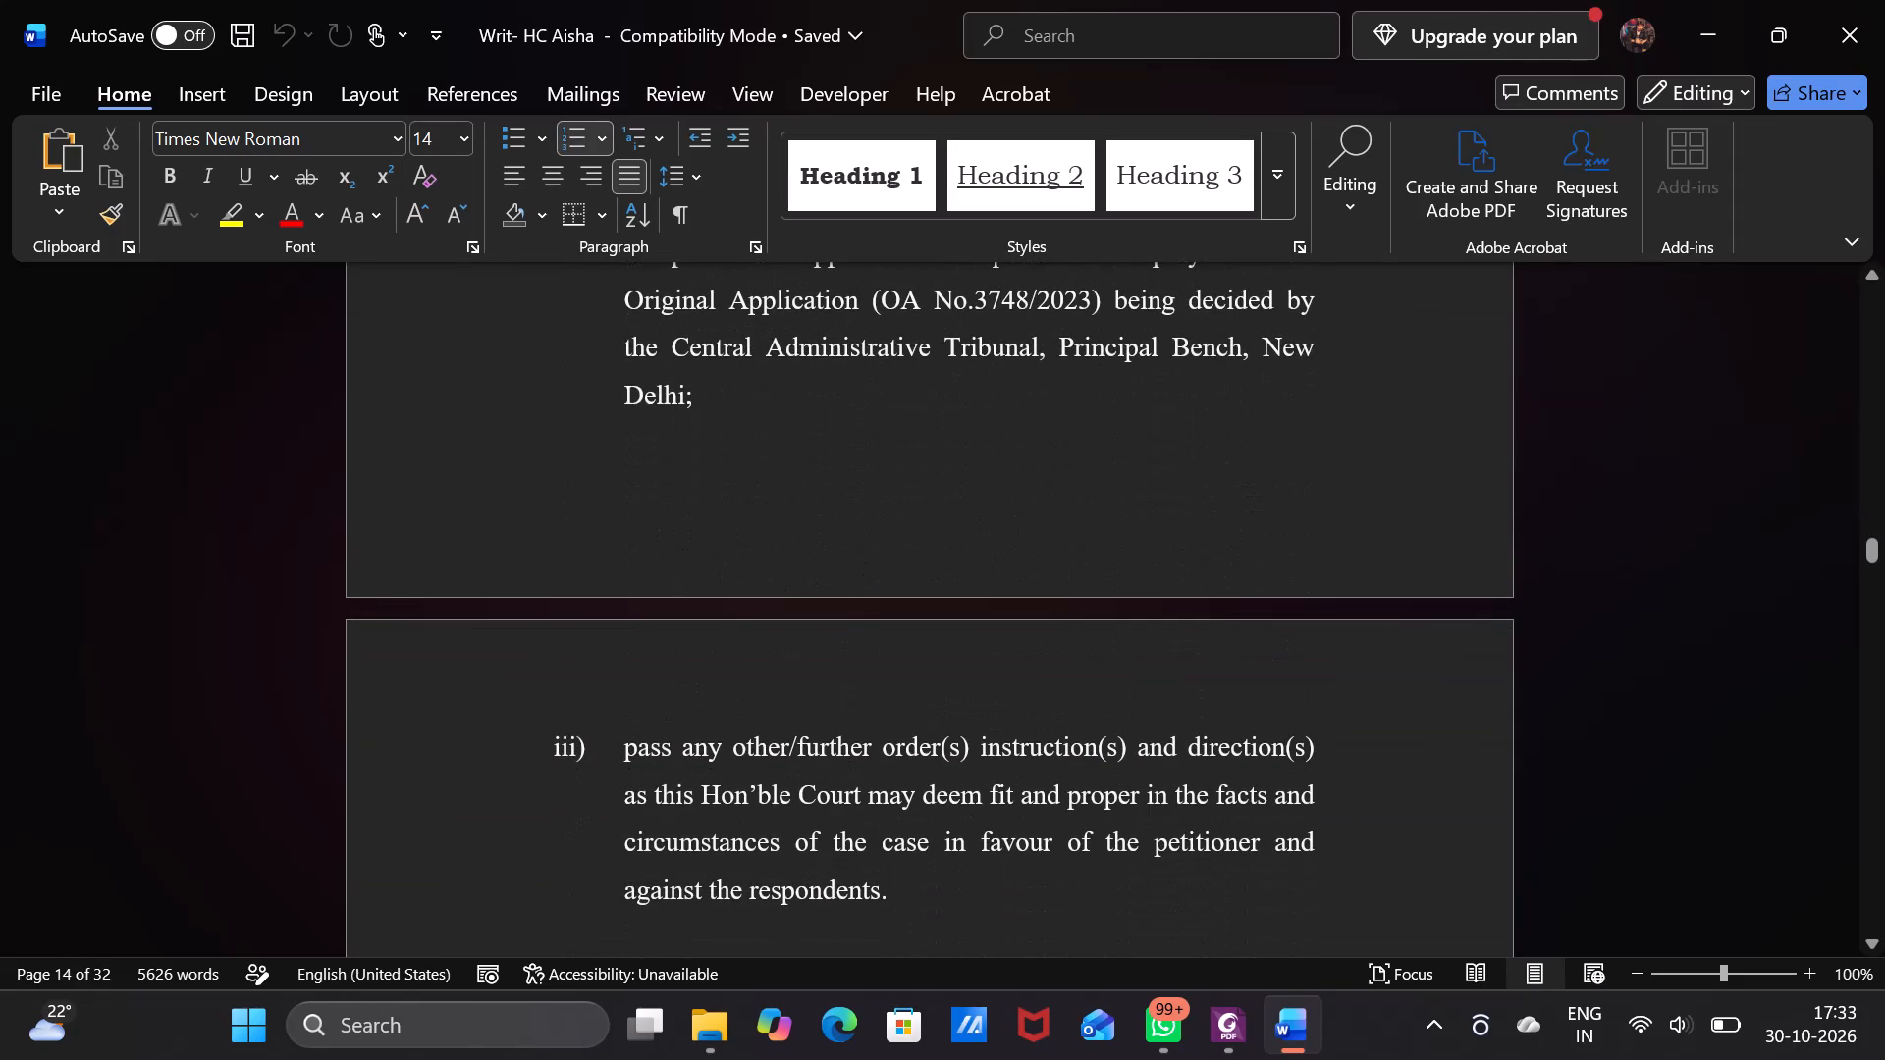
Look through the advocate's signature block and the supporting affidavit up to the court heading of the following C.M. application.
key("Down")
key("Down")
key("Down")
key("Down")
key("Down")
key("Down")
key("Down")
key("Down")
key("Down")
key("Down")
key("Down")
key("Down")
key("Down")
key("Down")
key("Down")
key("Down")
key("Down")
key("Down")
key("Down")
key("Down")
key("Down")
key("Down")
key("Down")
key("Down")
key("Down")
key("Down")
key("Down")
key("Down")
key("Down")
key("Down")
key("Down")
key("Down")
key("Down")
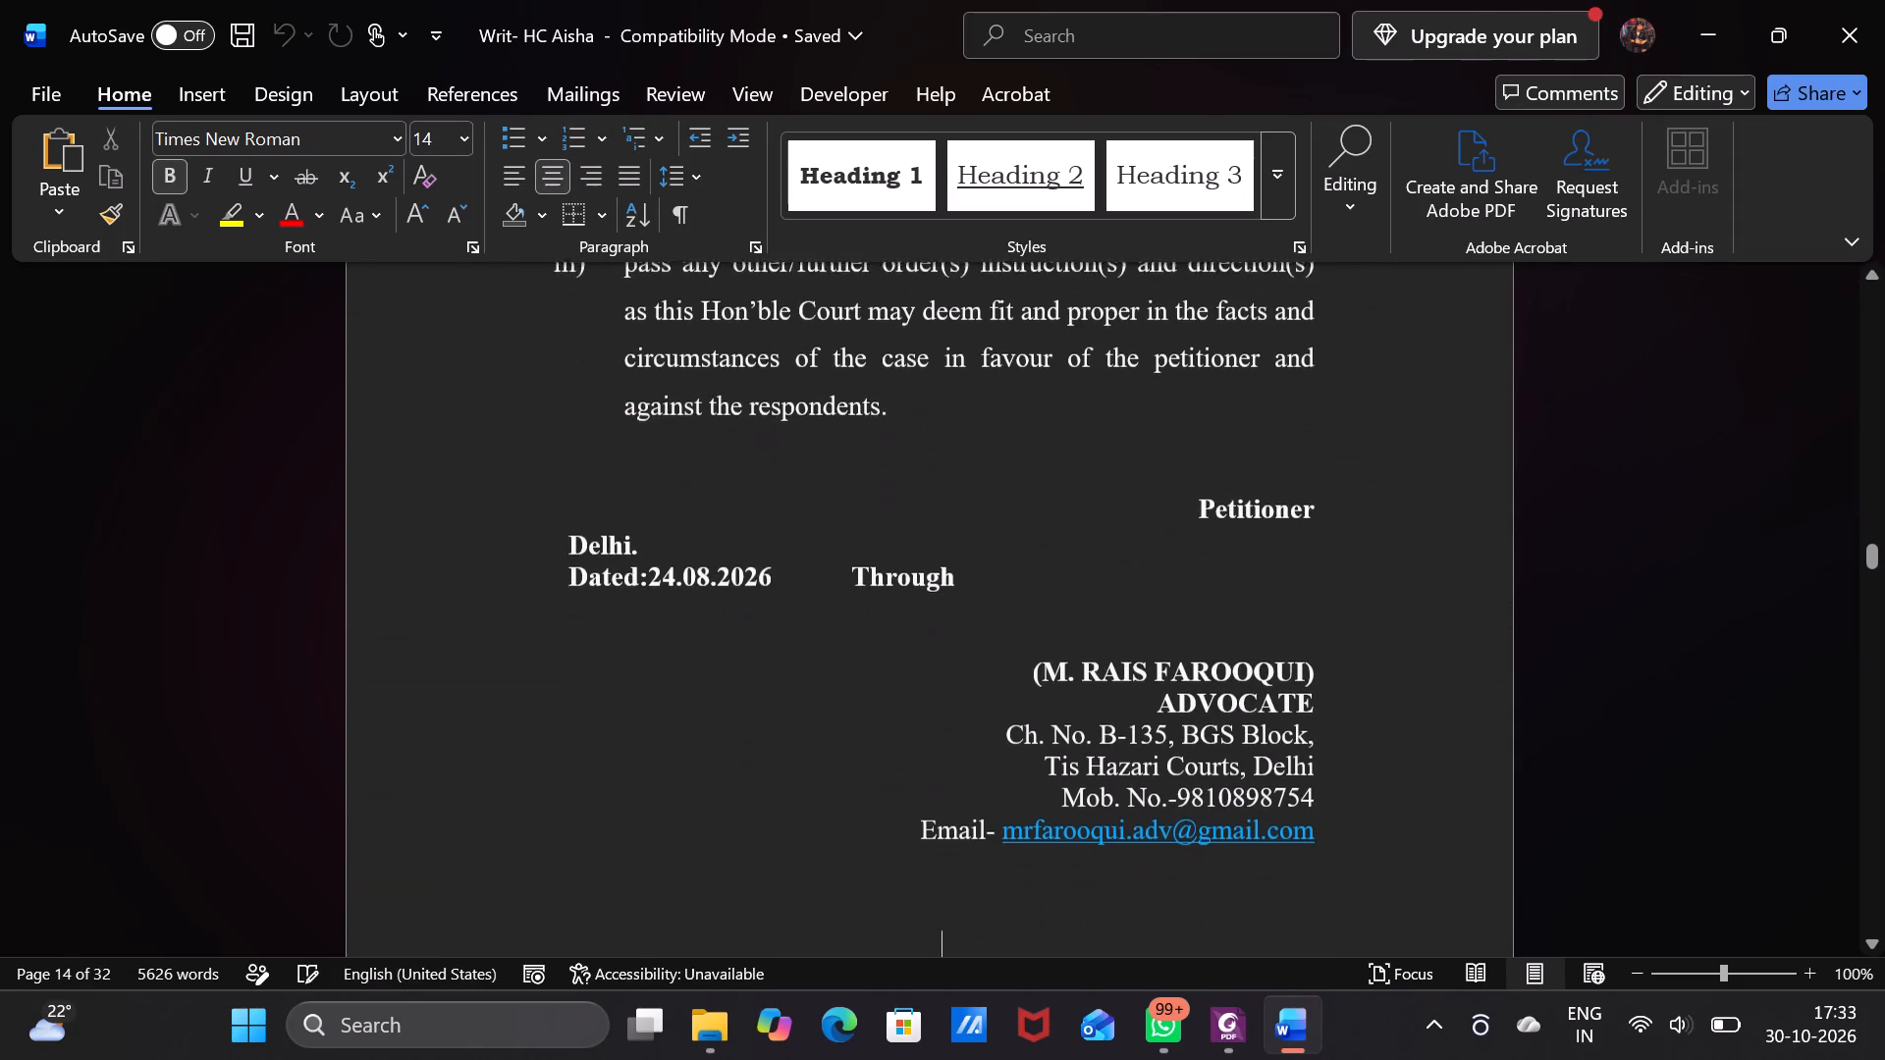
key("Down")
key("Down")
key("Down")
key("Down")
key("Down")
key("Down")
key("Down")
key("Down")
key("Down")
key("Down")
key("Down")
key("Down")
key("Down")
key("Down")
key("Down")
key("Down")
key("Down")
key("Down")
key("Down")
key("Down")
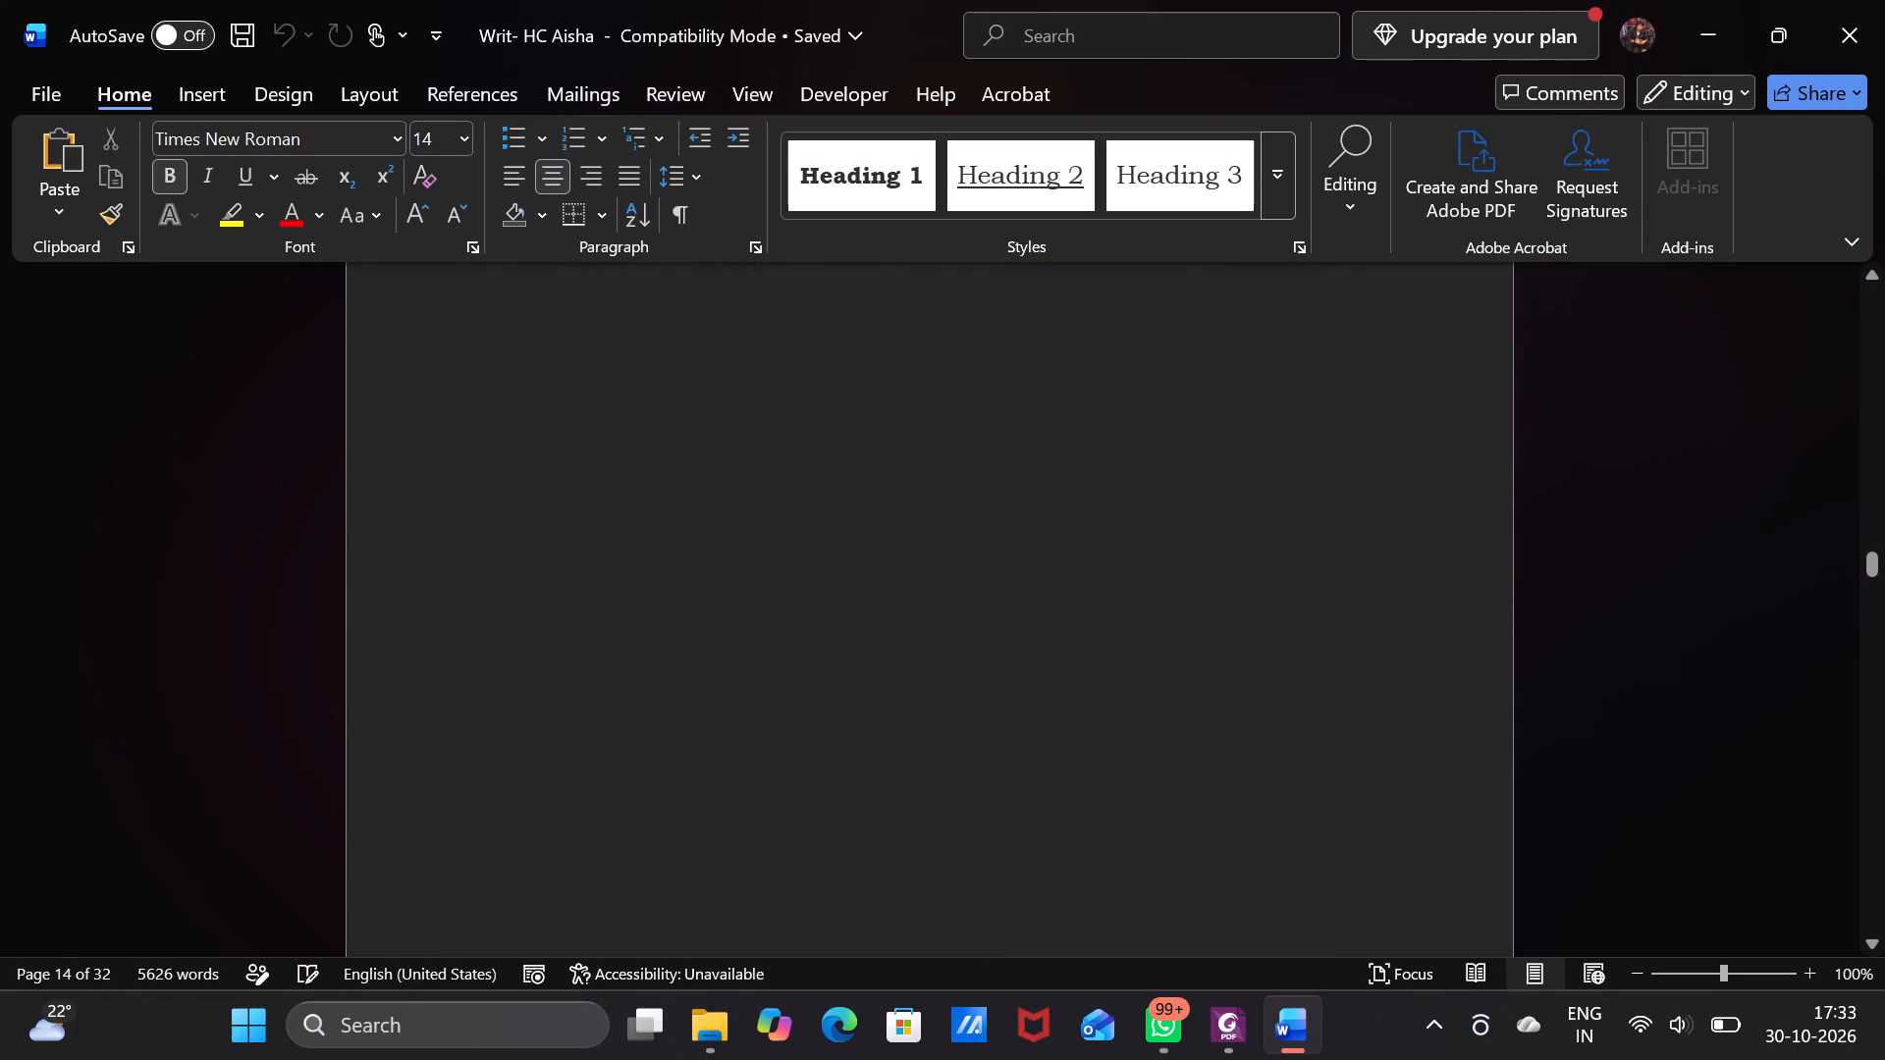
key("Down")
key("Down")
key("Down")
key("Down")
key("Down")
key("Down")
key("Down")
key("Down")
key("Down")
key("Down")
key("Down")
key("Down")
key("Down")
key("Down")
key("Down")
key("Down")
key("Down")
key("Down")
key("Down")
key("Down")
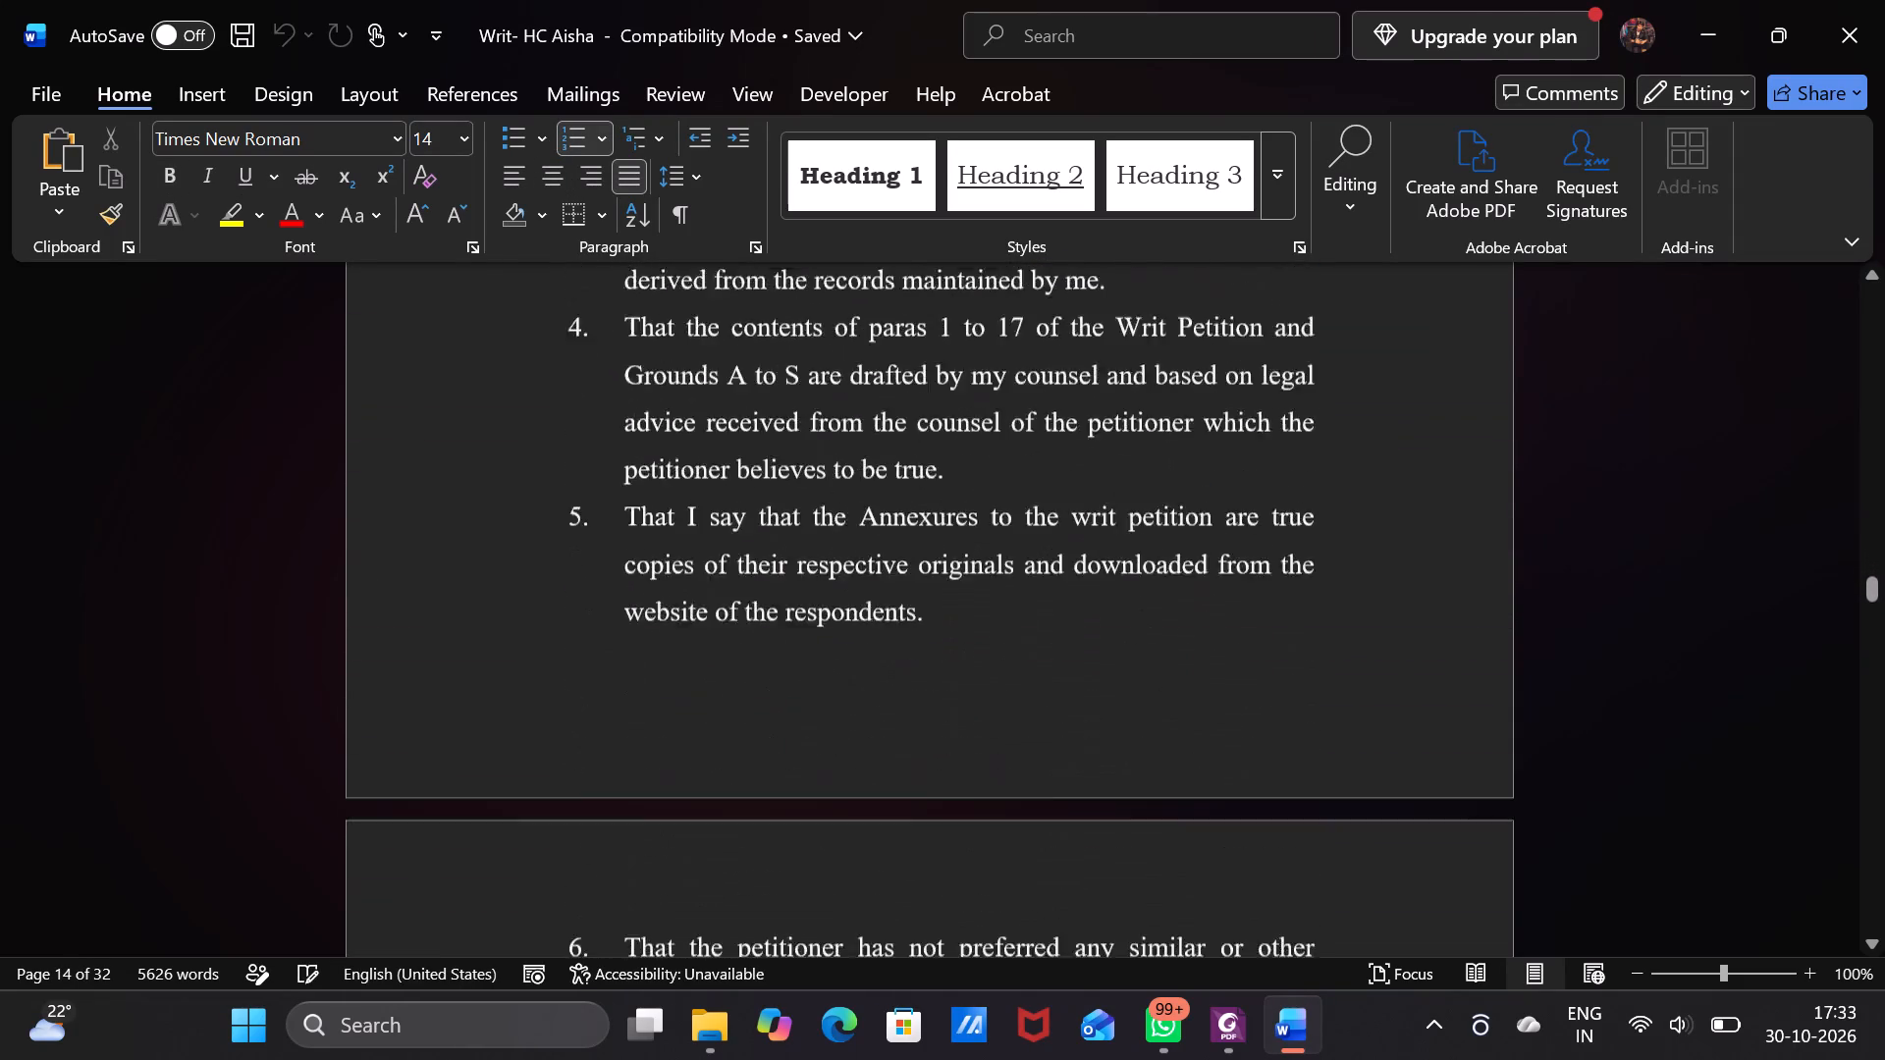
key("Down")
key("Down")
key("Down")
key("Down")
key("Down")
key("Down")
key("Down")
key("Down")
key("Down")
key("Down")
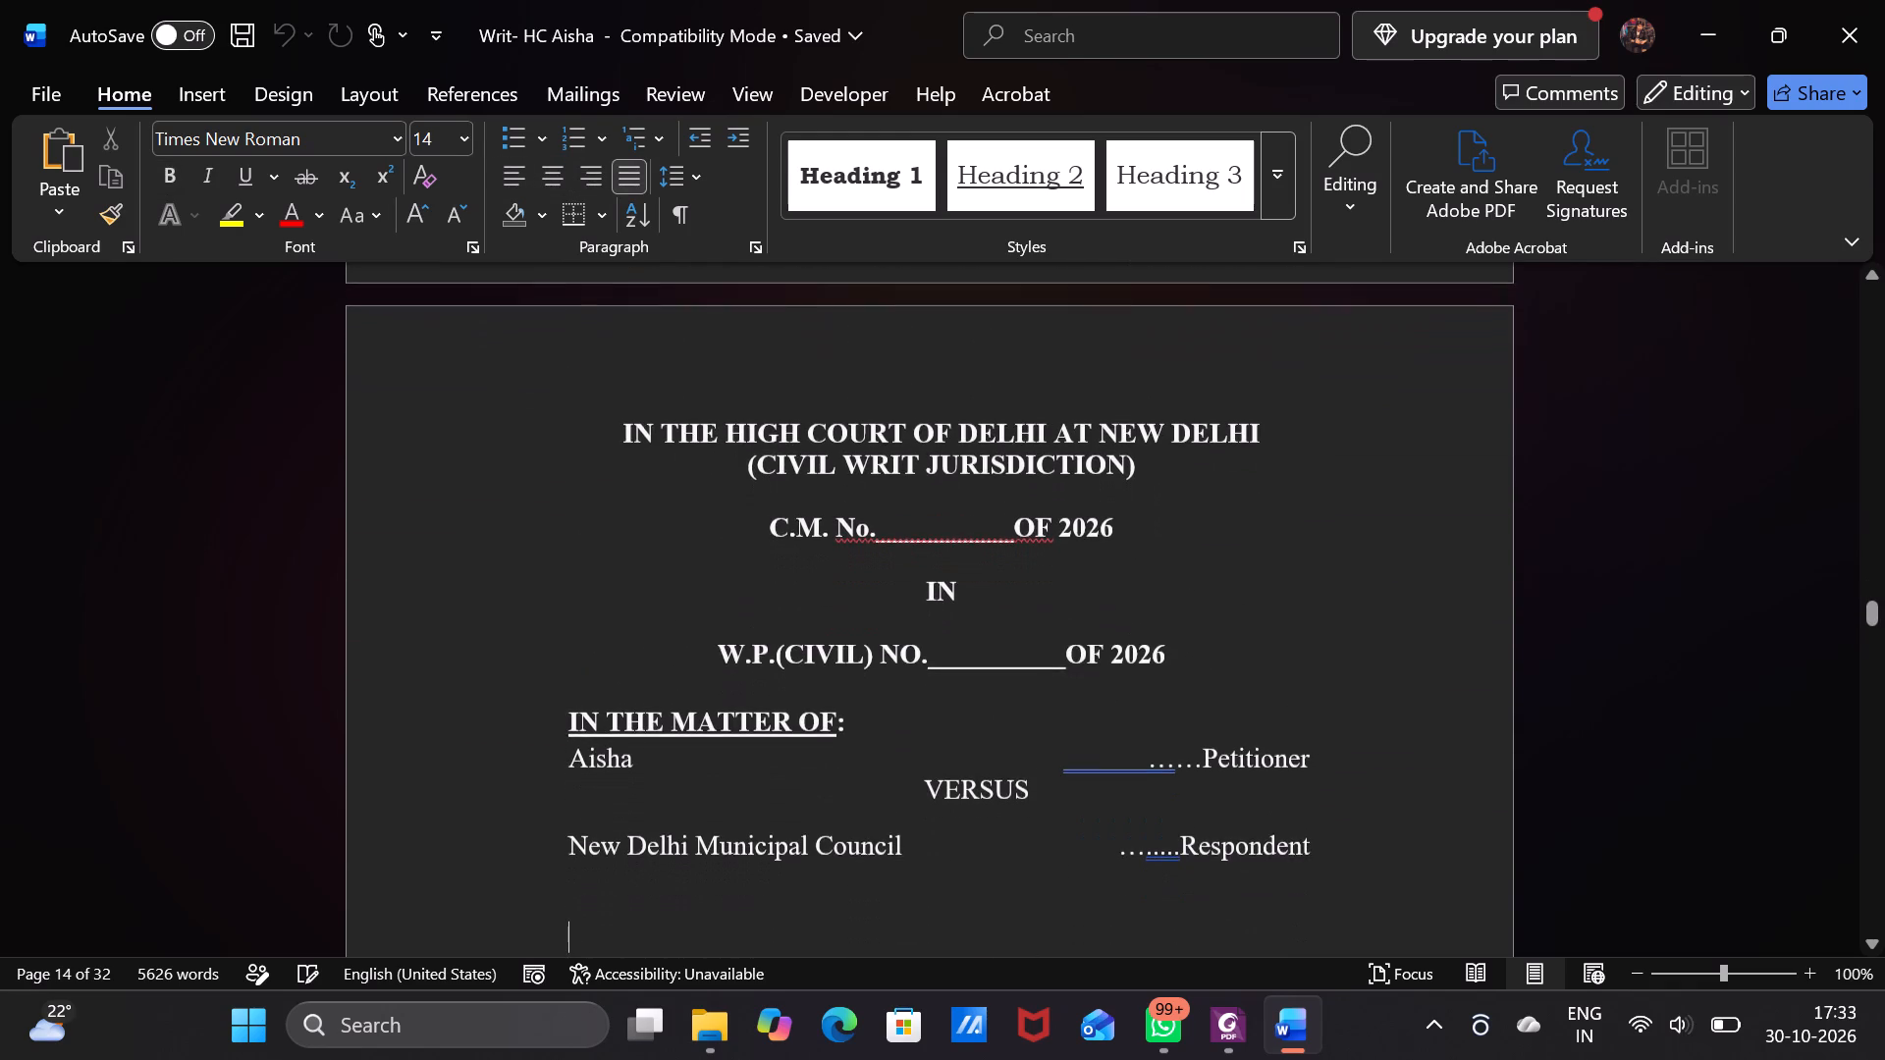
Read the Section 151 CPC exemption application from its title through paragraphs 1 to 4 to the prayer heading.
key("Down")
key("Down")
key("Down")
key("Down")
key("Down")
key("Down")
key("Down")
key("Down")
key("Down")
key("Down")
key("Down")
key("Down")
key("Down")
key("Down")
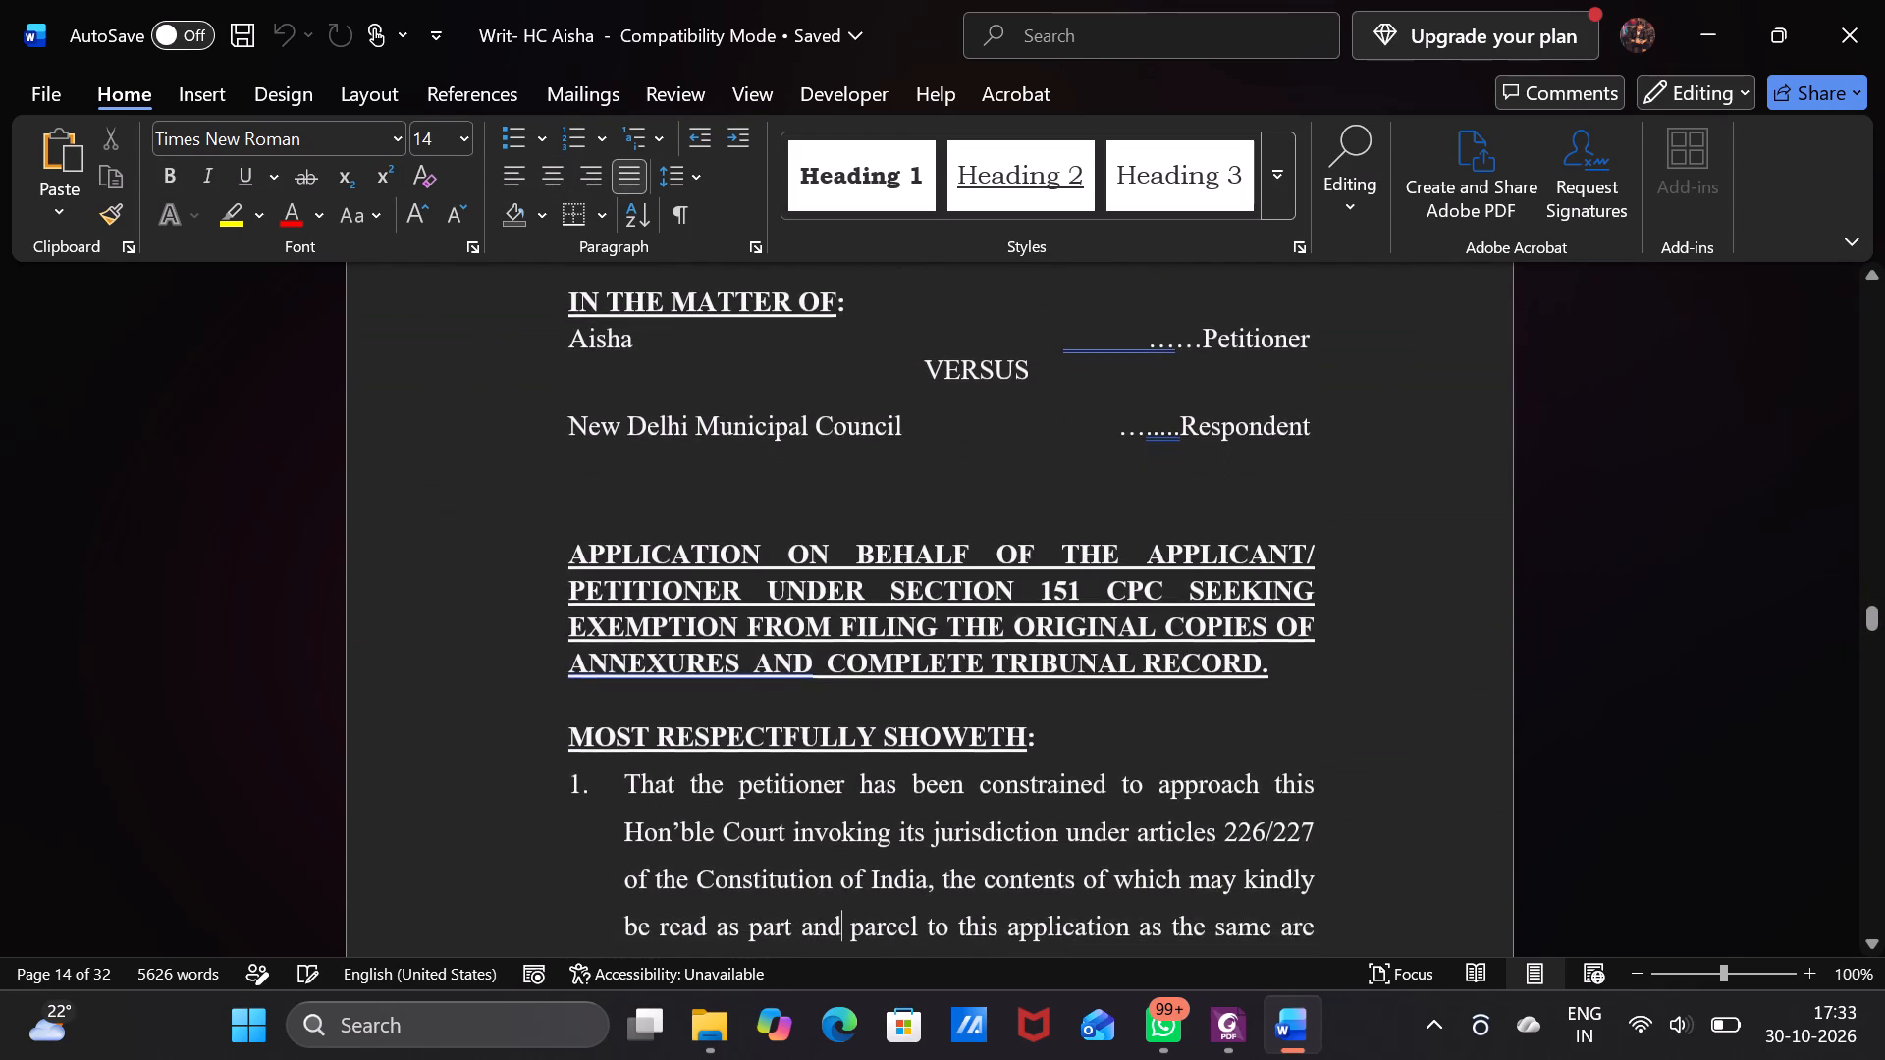
key("Down")
key("Down")
key("Down")
key("Down")
key("Down")
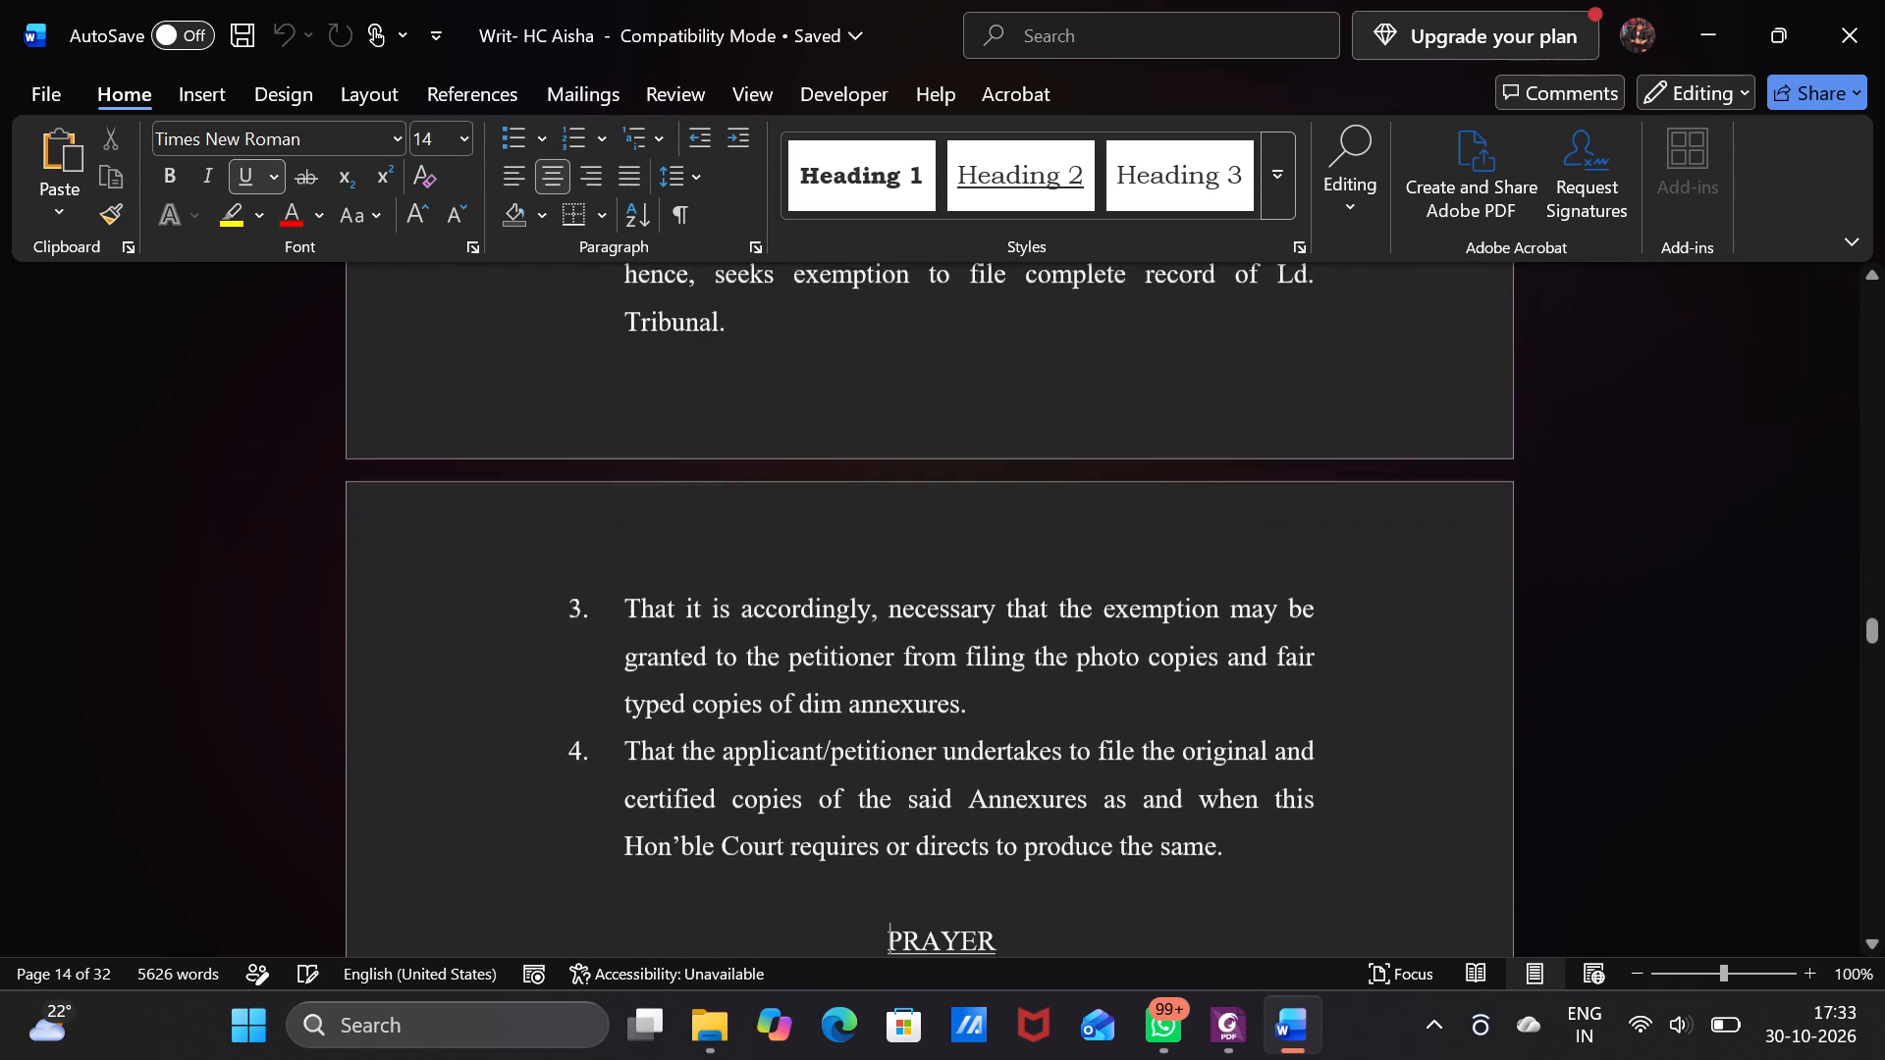
Reread the exemption application backwards from the prayer heading through paragraphs 4 to 1 up to its C.M. court heading.
key("Up")
key("Up")
key("Up")
key("Up")
key("Up")
key("Up")
key("Up")
key("Up")
key("Up")
key("Up")
key("Up")
key("Up")
key("Up")
key("Up")
key("Up")
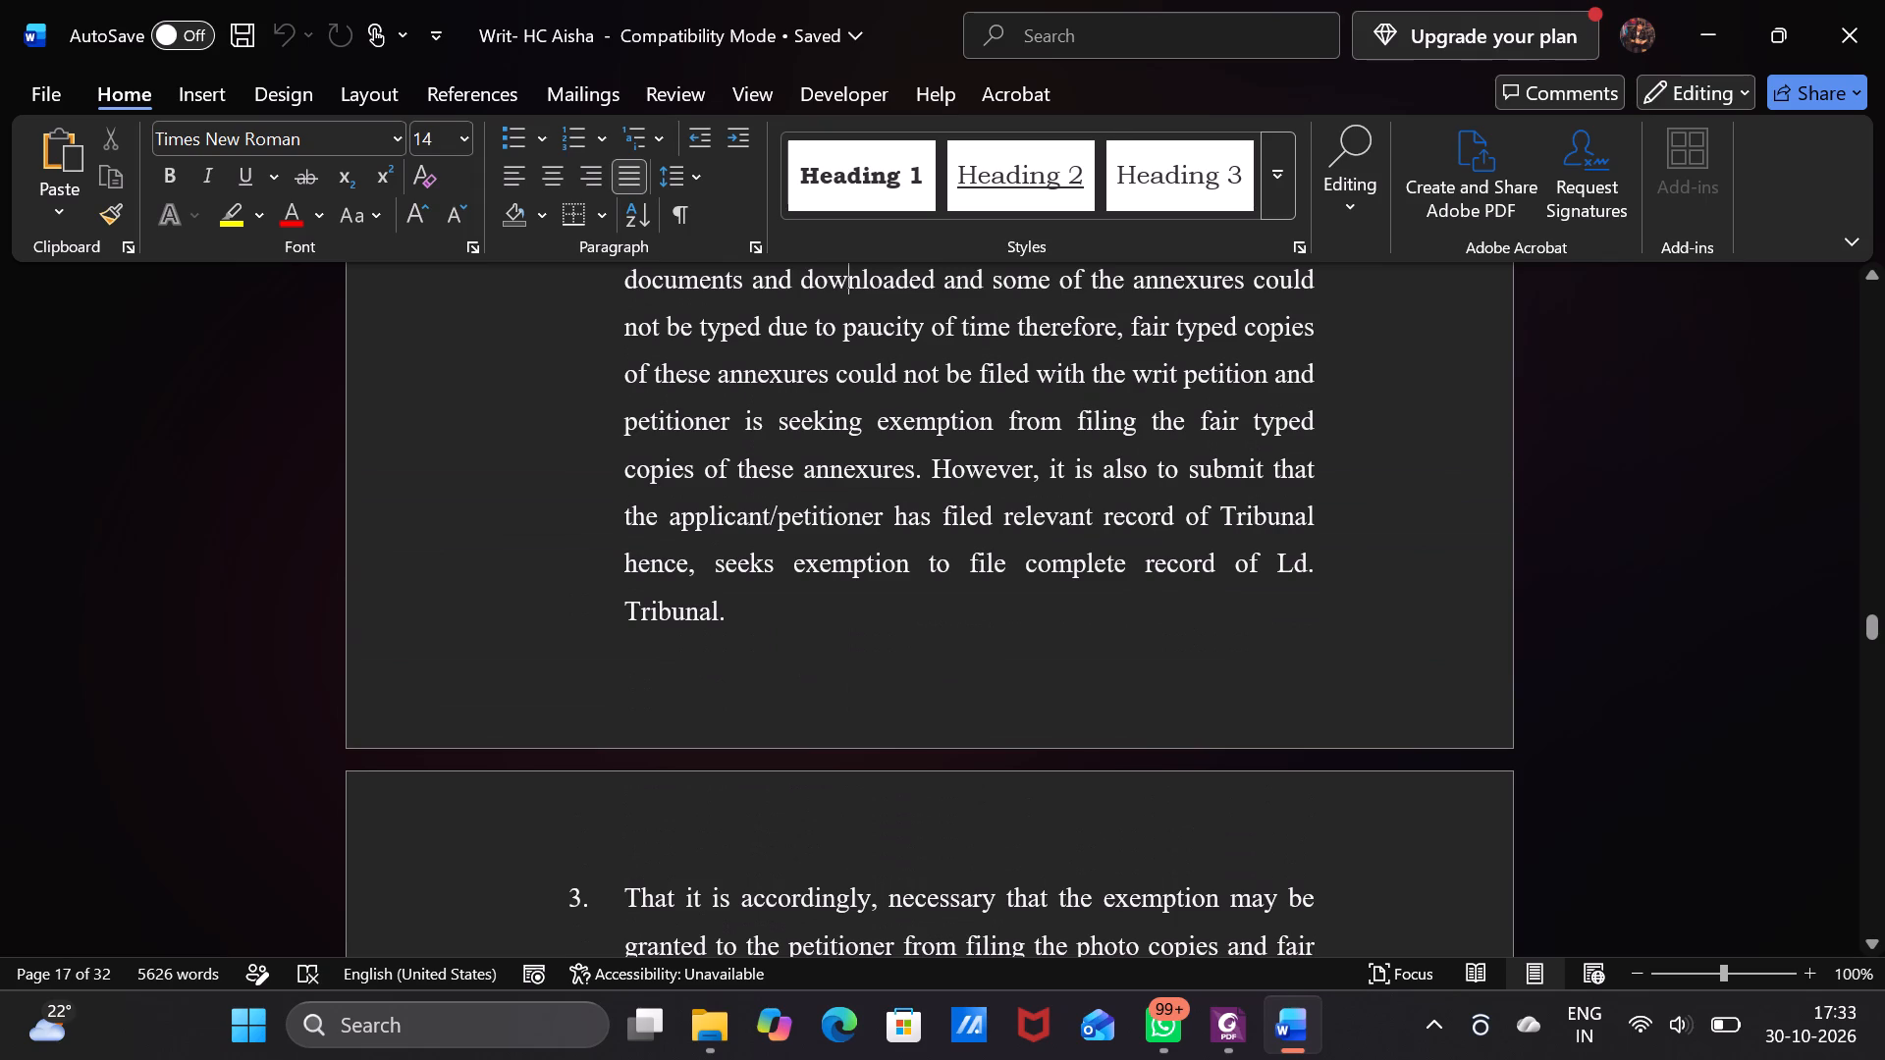
key("Up")
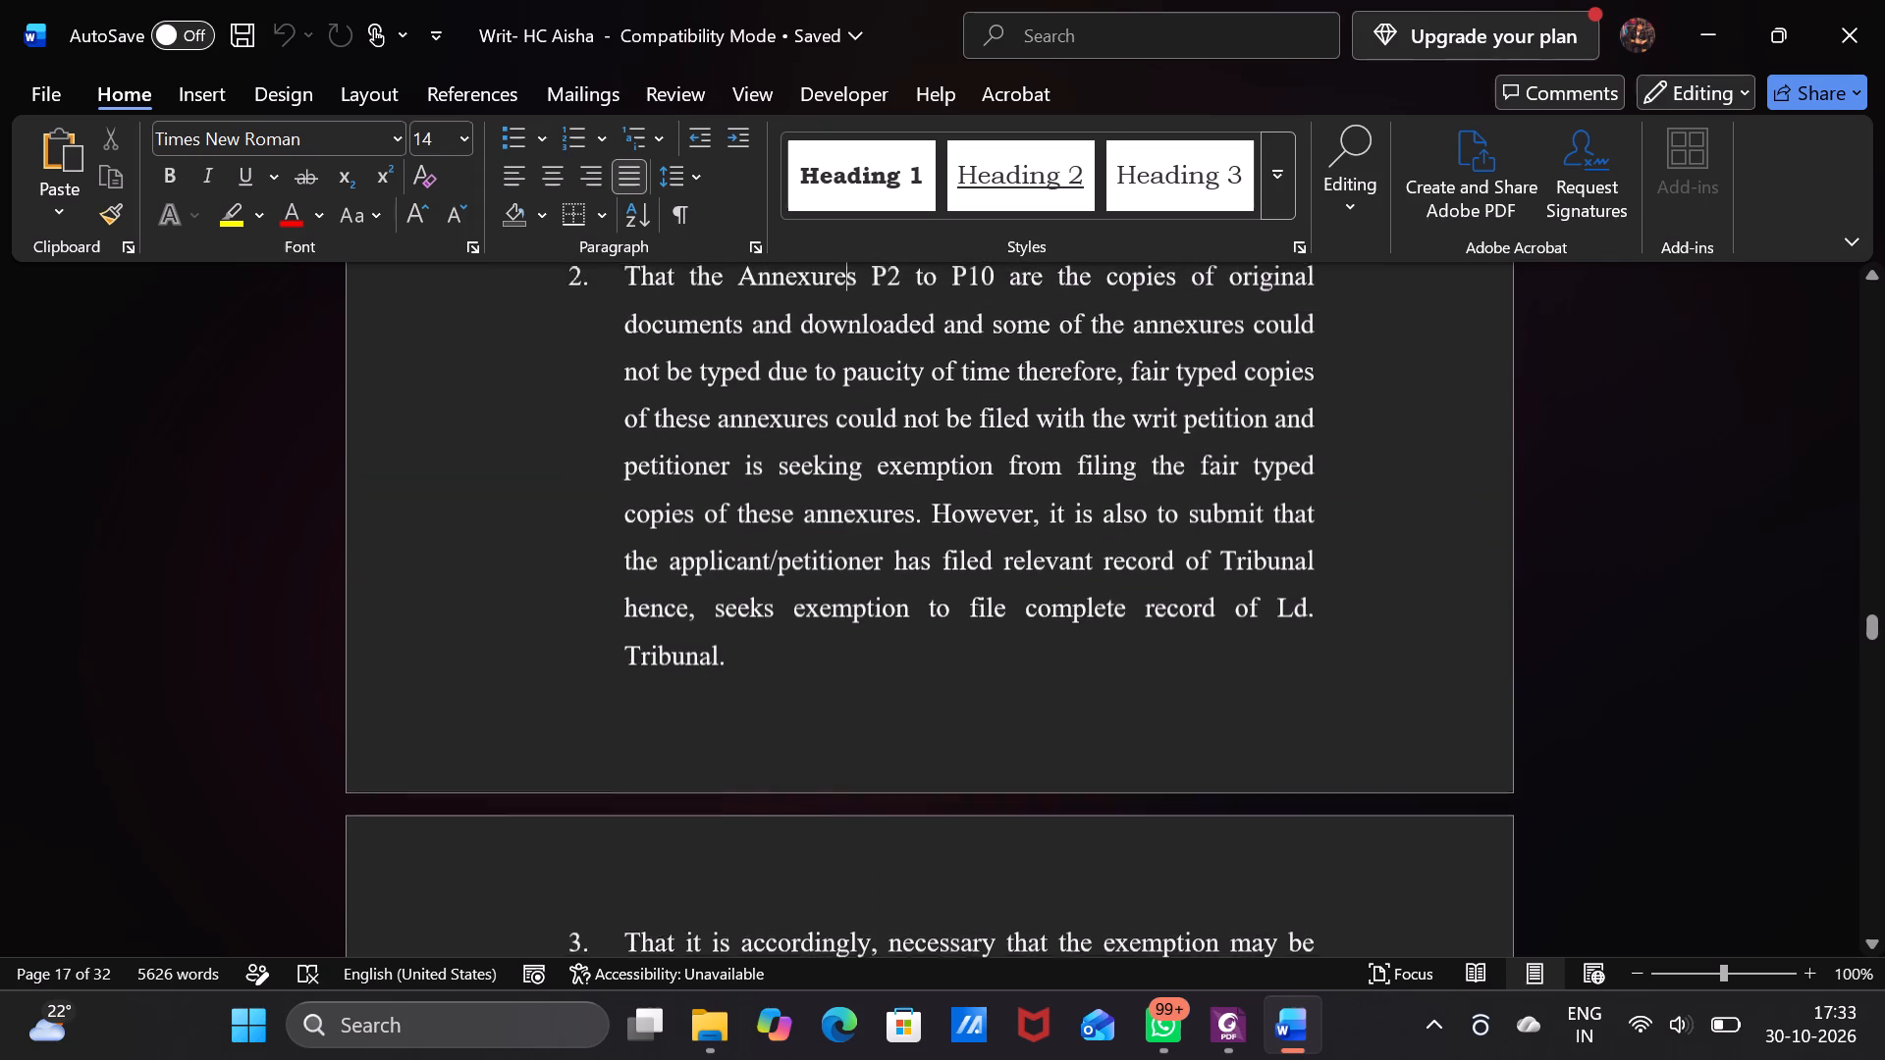
key("Up")
key("Up")
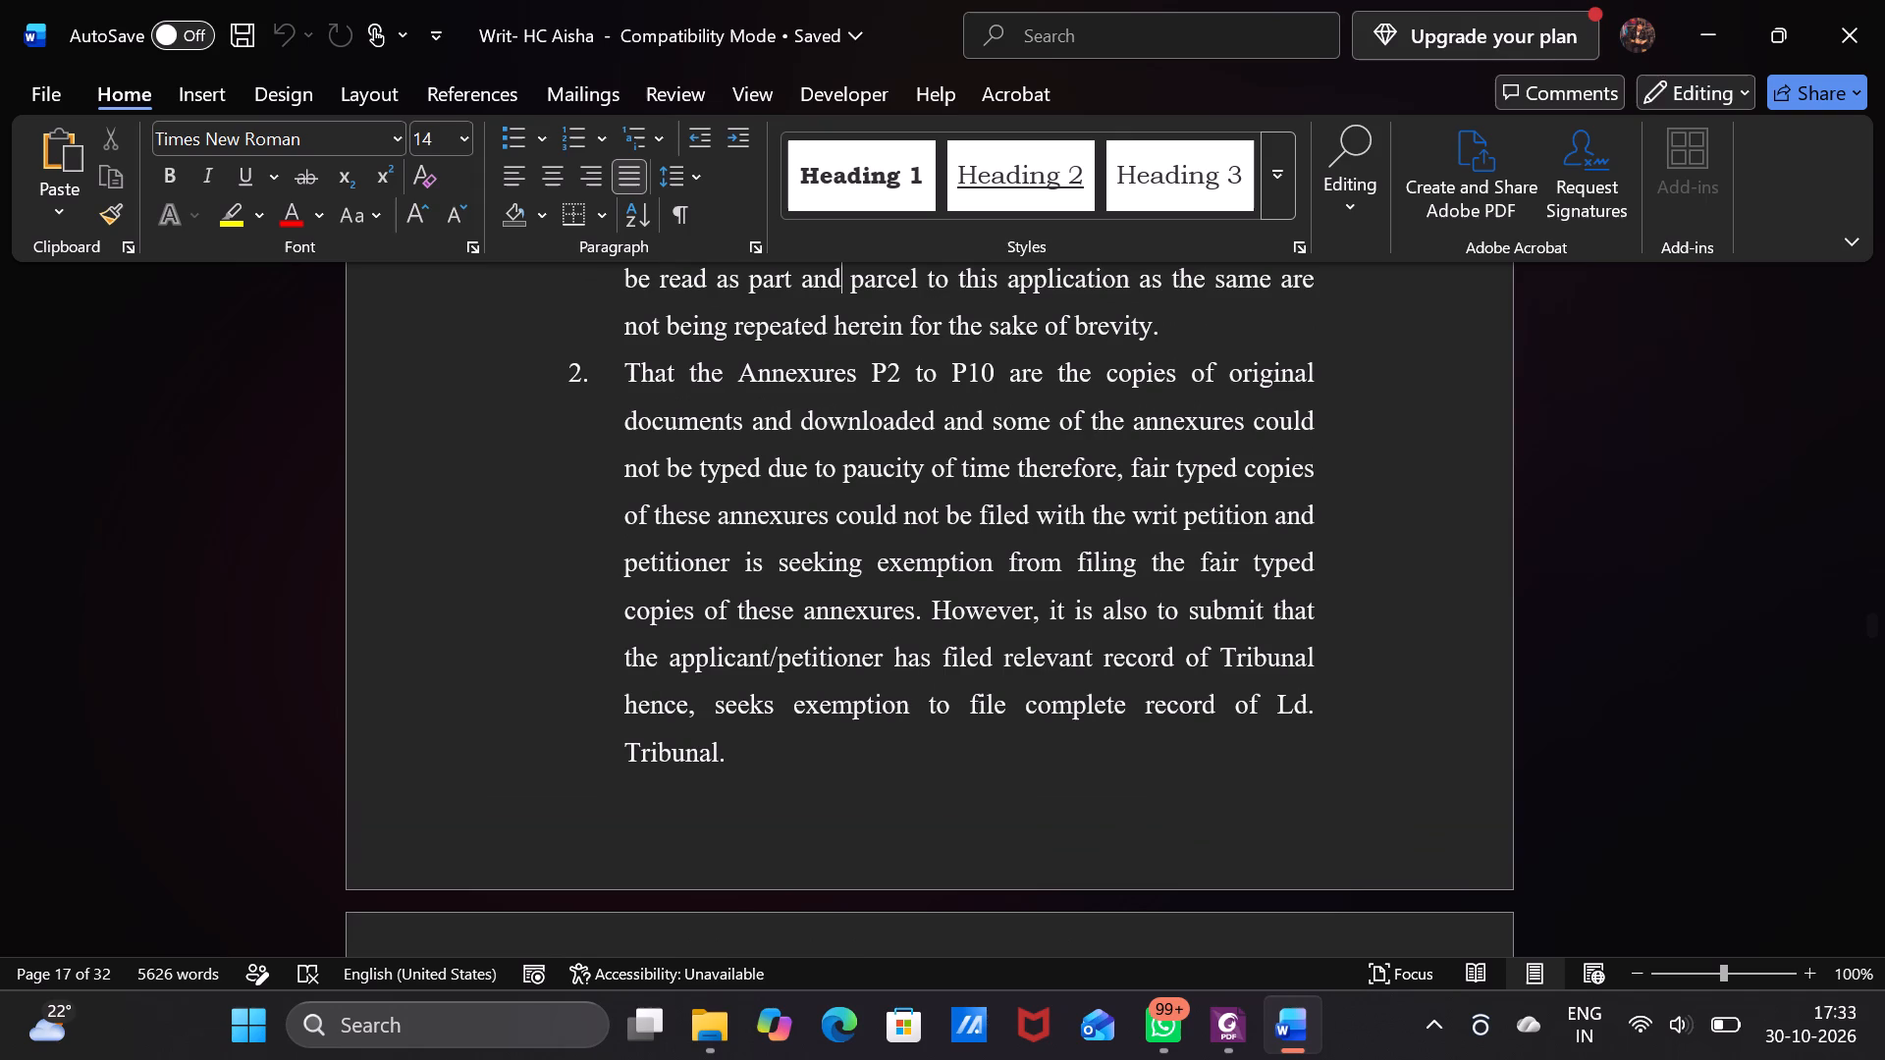
key("Up")
key("Up")
key("Up")
key("Up")
key("Up")
key("Up")
key("Up")
key("Up")
key("Up")
key("Up")
key("Up")
key("Up")
key("Up")
key("Up")
key("Up")
key("Up")
key("Up")
key("Up")
key("Up")
key("Up")
key("Up")
key("Up")
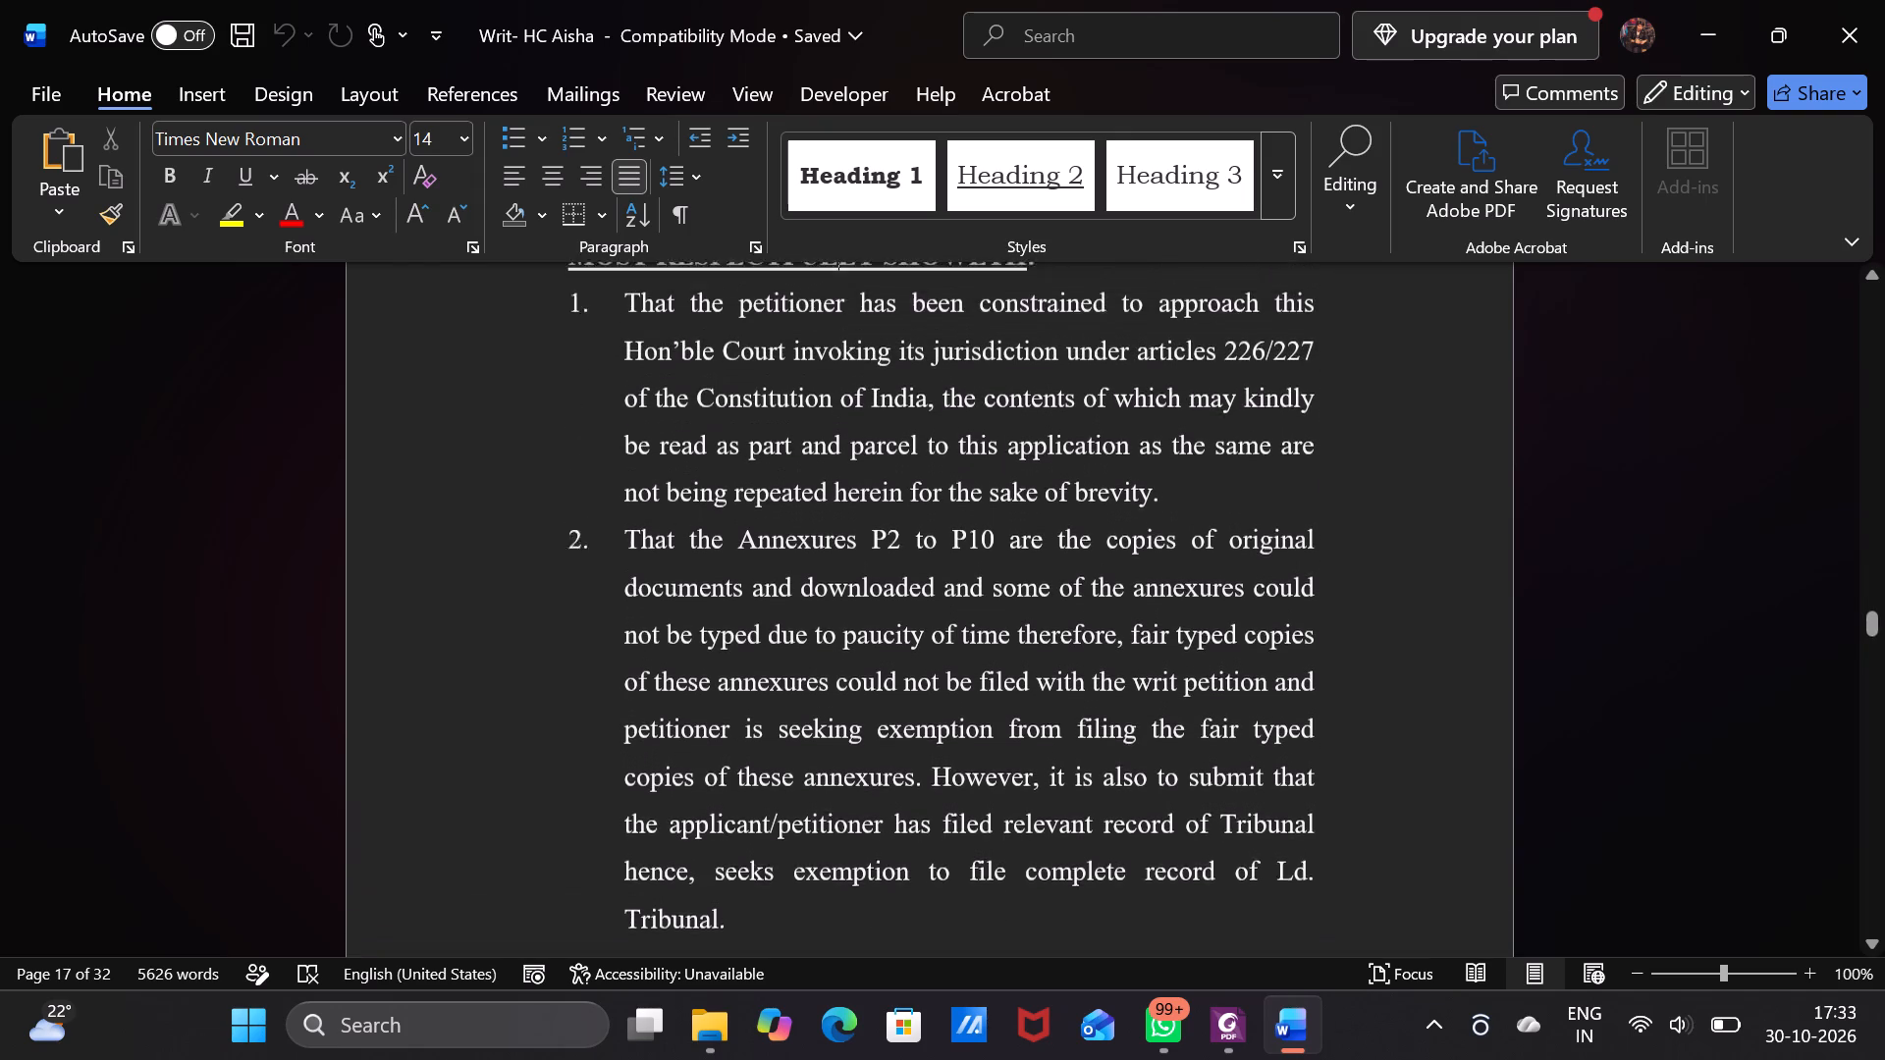
Check the exemption application's court heading, party names and Section 151 CPC title down to the start of paragraph 1.
key("Down")
key("Down")
key("Down")
key("Down")
key("Down")
key("Down")
key("Down")
key("Down")
key("Down")
key("Down")
key("Down")
key("Down")
key("Down")
key("Down")
key("Down")
key("Down")
key("Down")
key("Down")
key("Down")
key("Down")
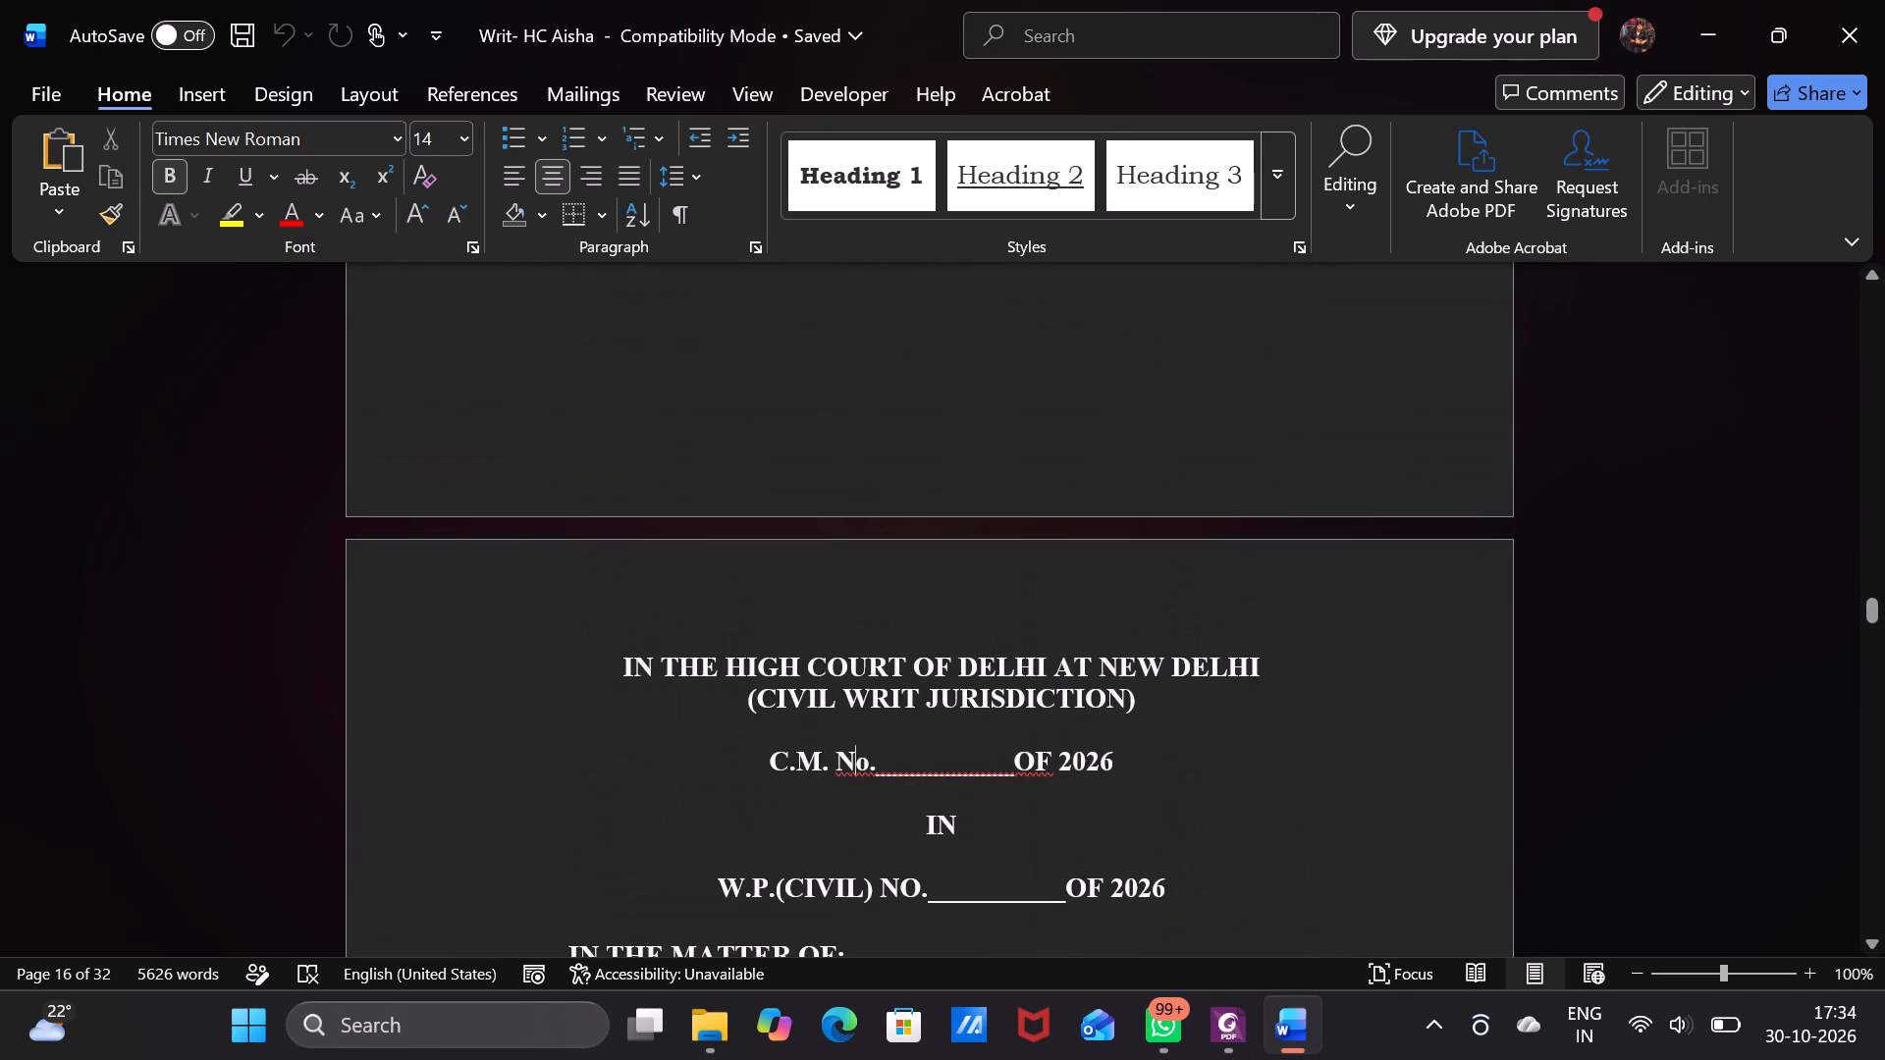
key("Down")
key("Down")
key("Down")
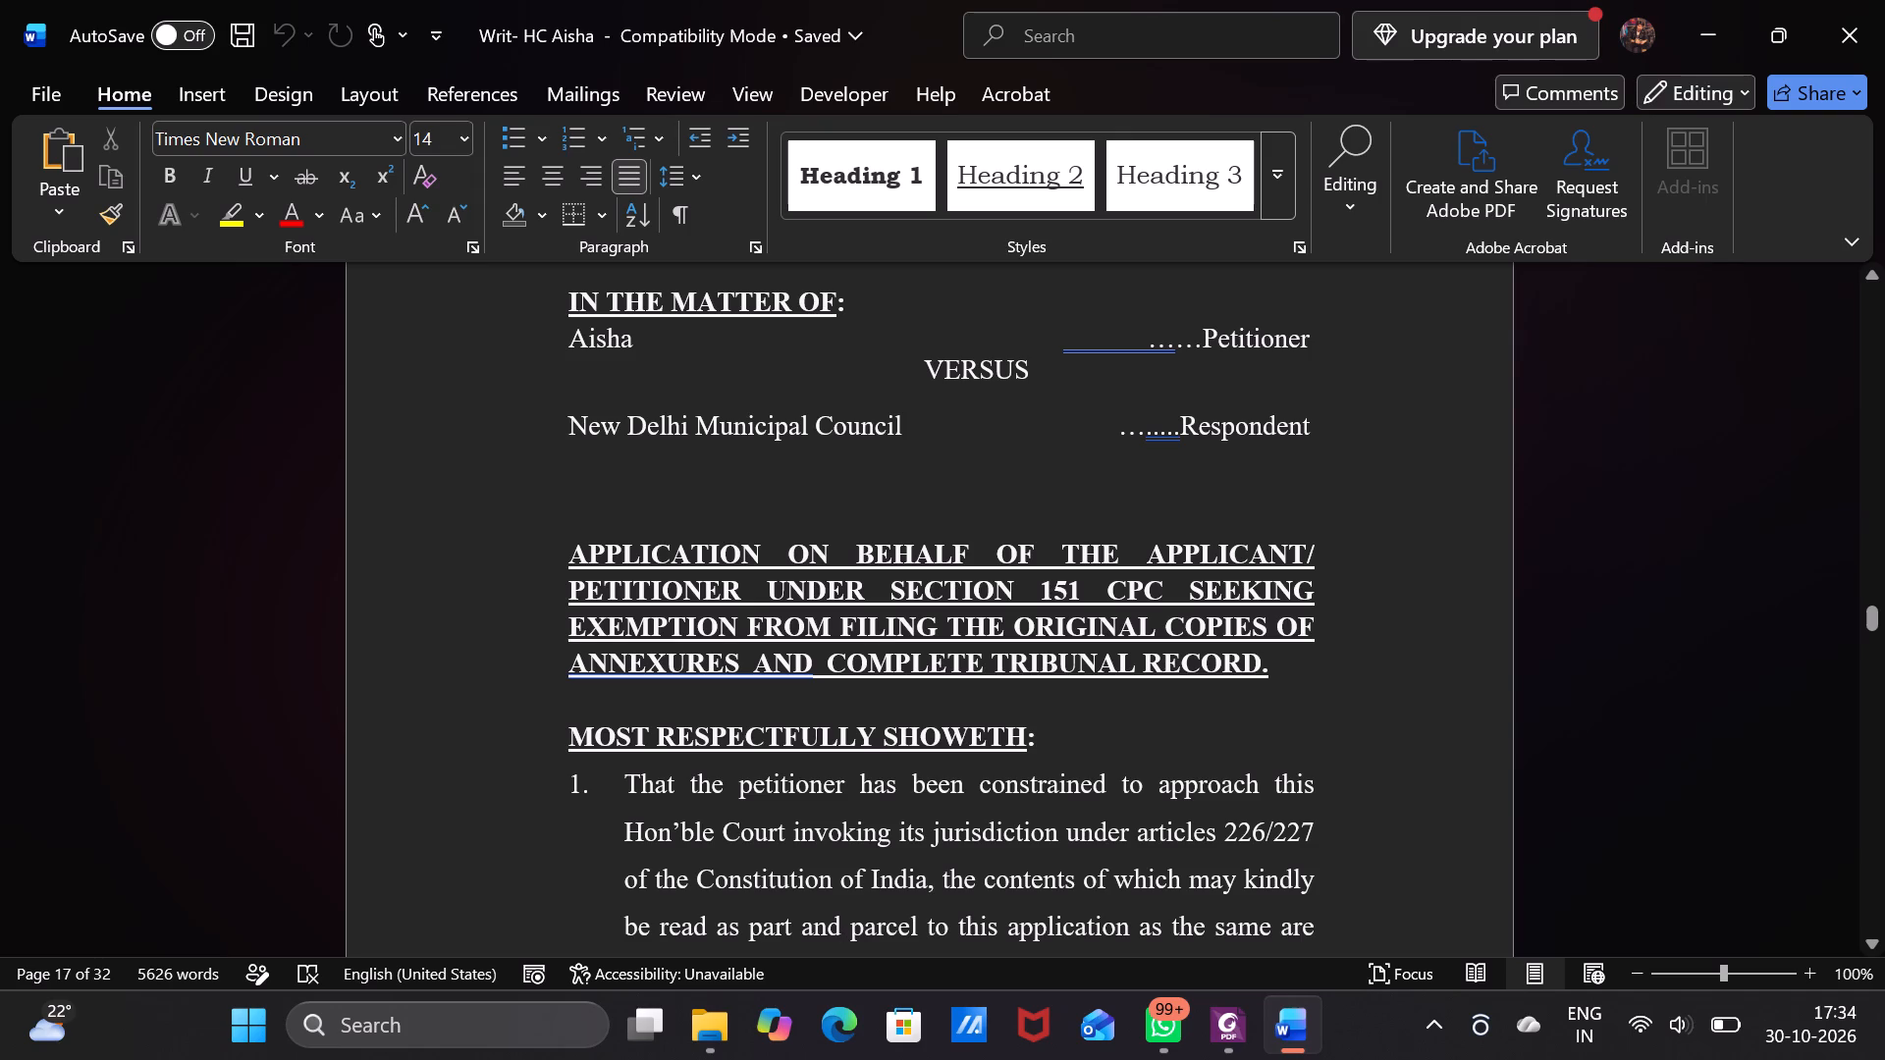
End the exemption application's title with a full stop after "ANNEXURES" and delete the trailing words "AND COMPLETE TRIBUNAL RECORD.".
left_click(740, 666)
key("period")
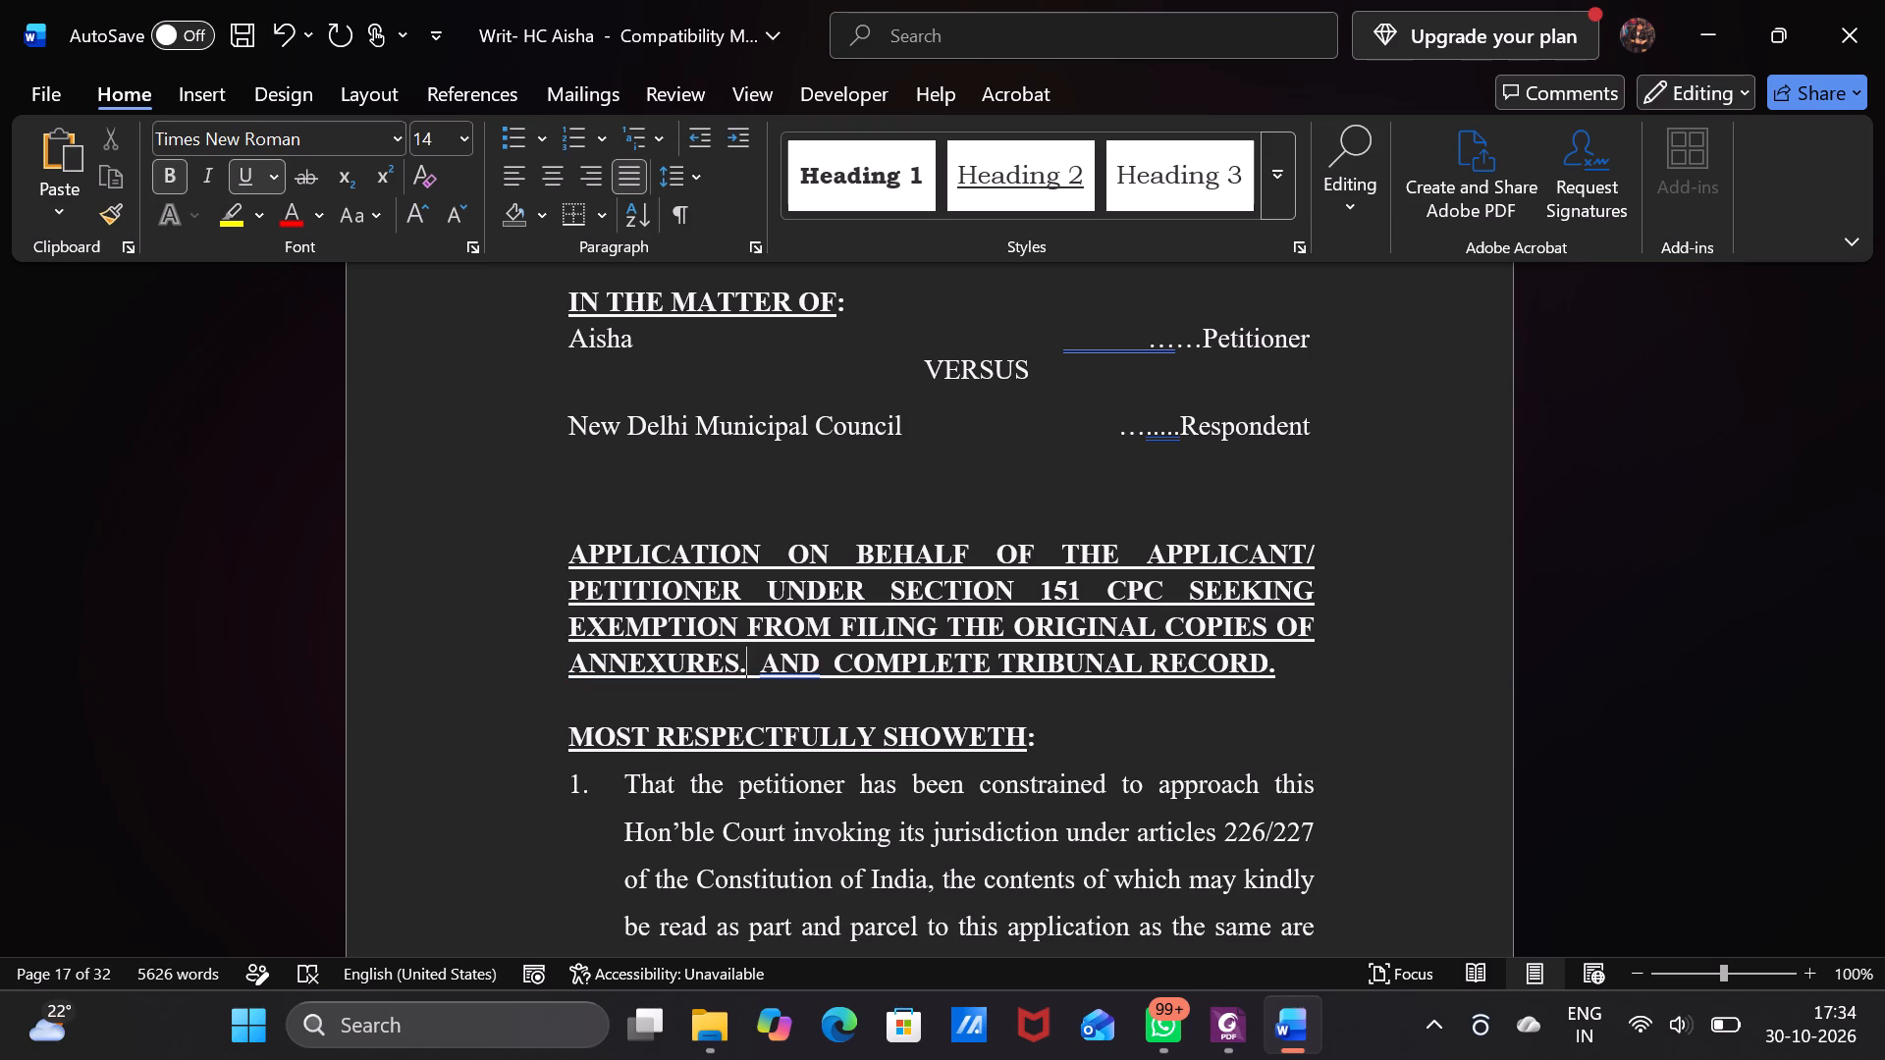
key("shift+Right")
key("shift+Right")
key("shift+Right")
key("shift+Right")
key("shift+Right")
key("shift+Right")
key("shift+Right")
key("shift+Right")
key("shift+Right")
key("shift+Right")
key("shift+Right")
key("shift+Right")
key("shift+Right")
key("shift+Right")
key("shift+Right")
key("shift+Right")
key("shift+Right")
key("shift+Right")
key("shift+Right")
key("shift+Right")
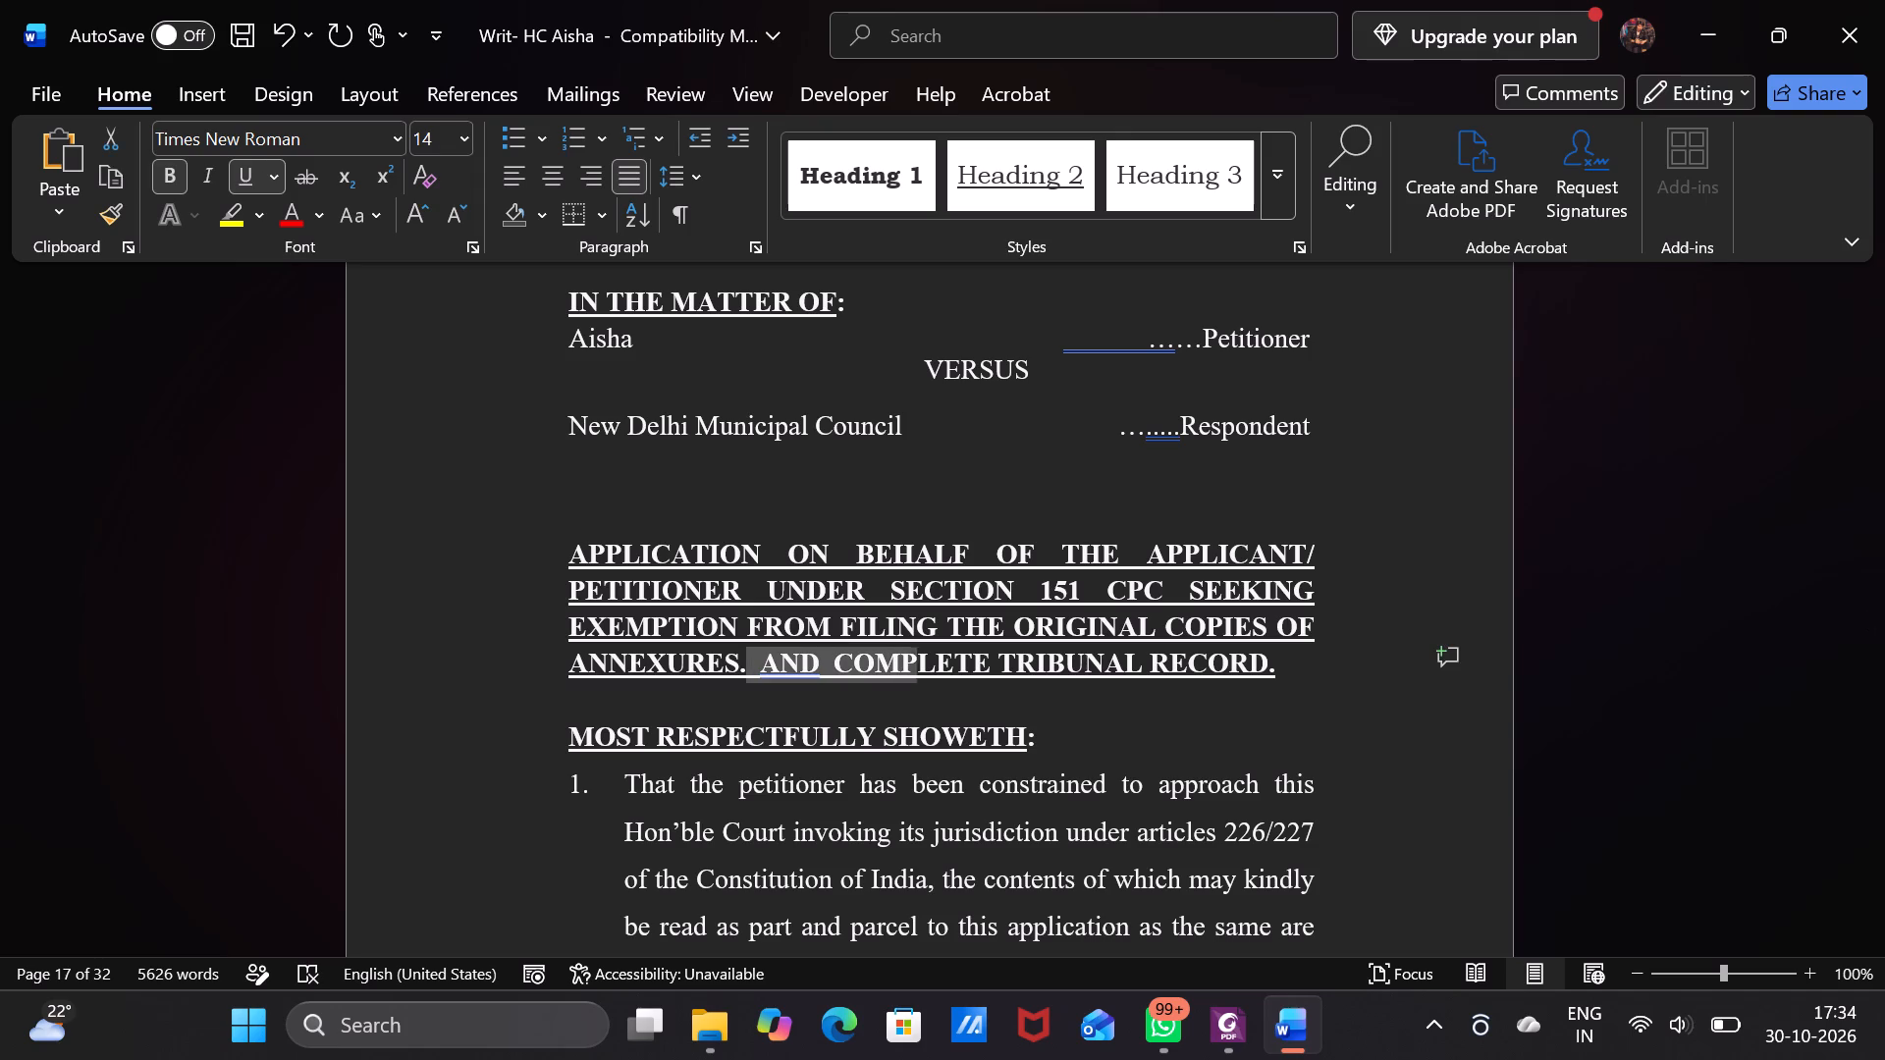
key("shift+Right")
key("shift+Right")
key("shift+Right")
key("shift+Right")
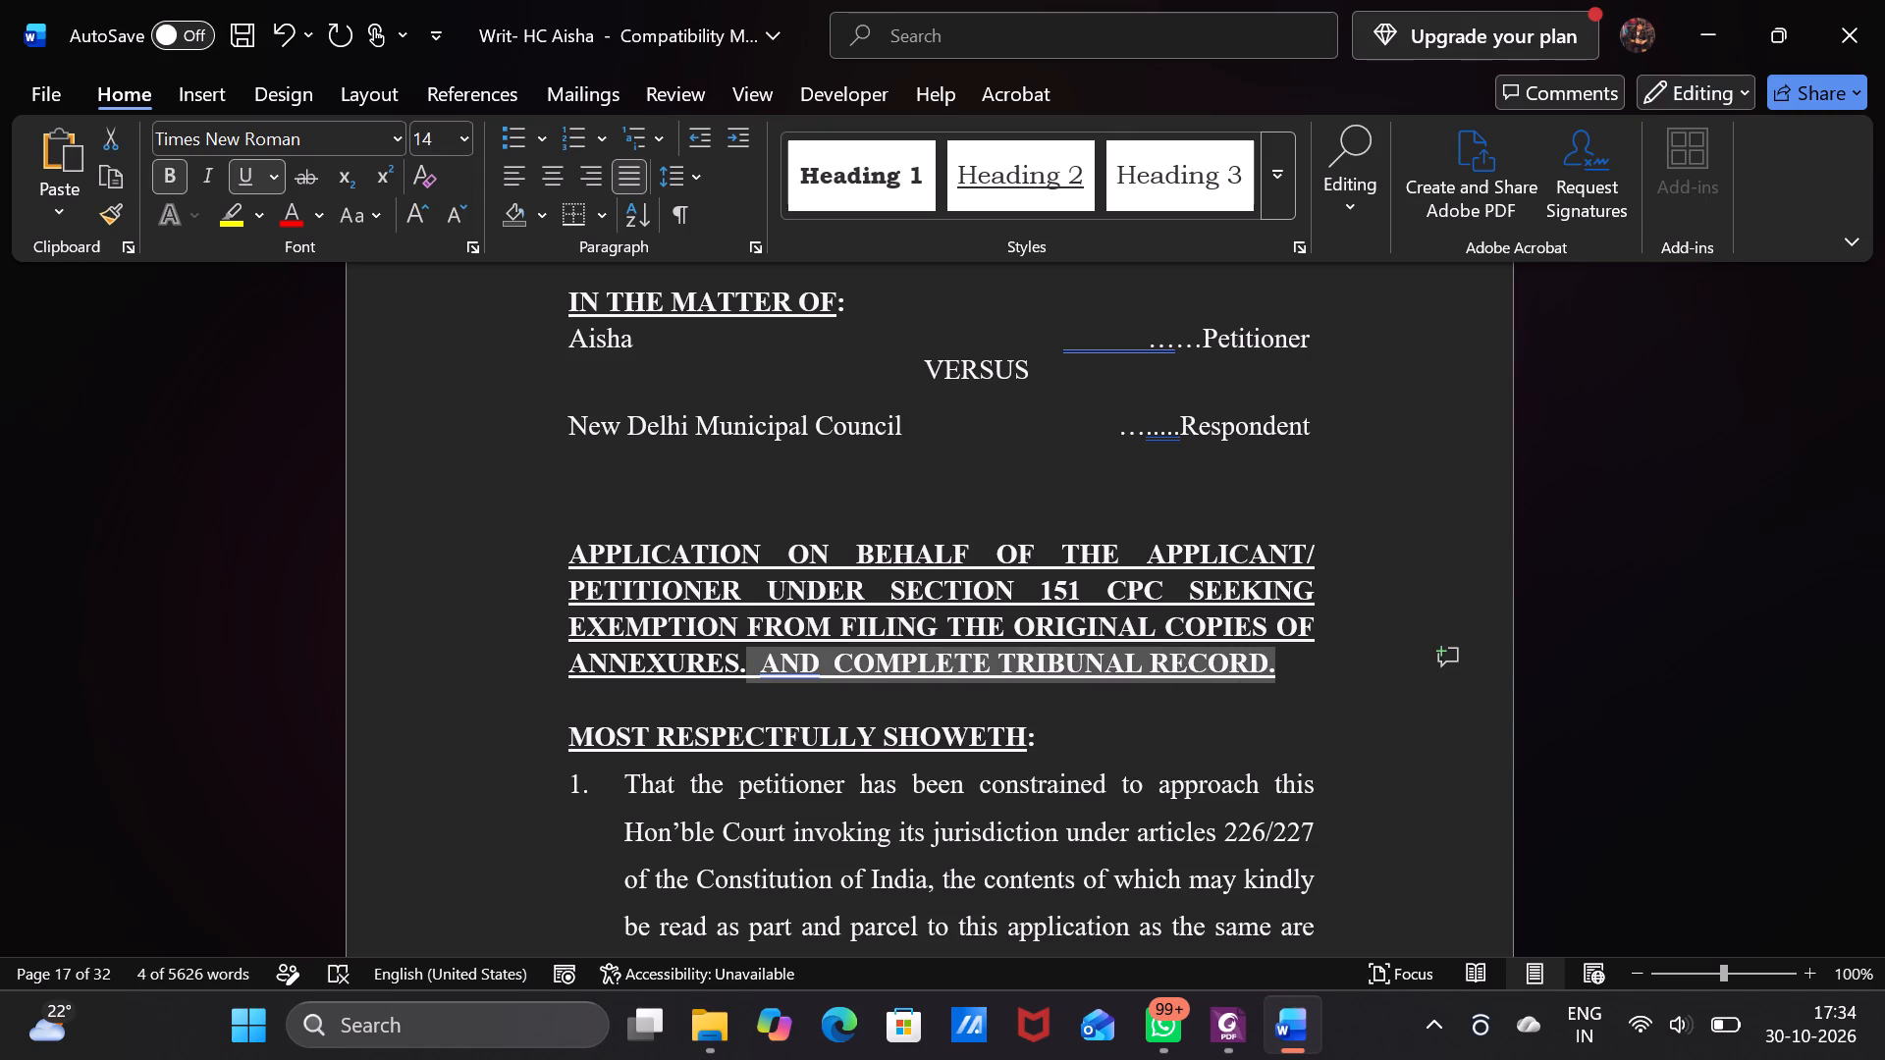
key("Delete")
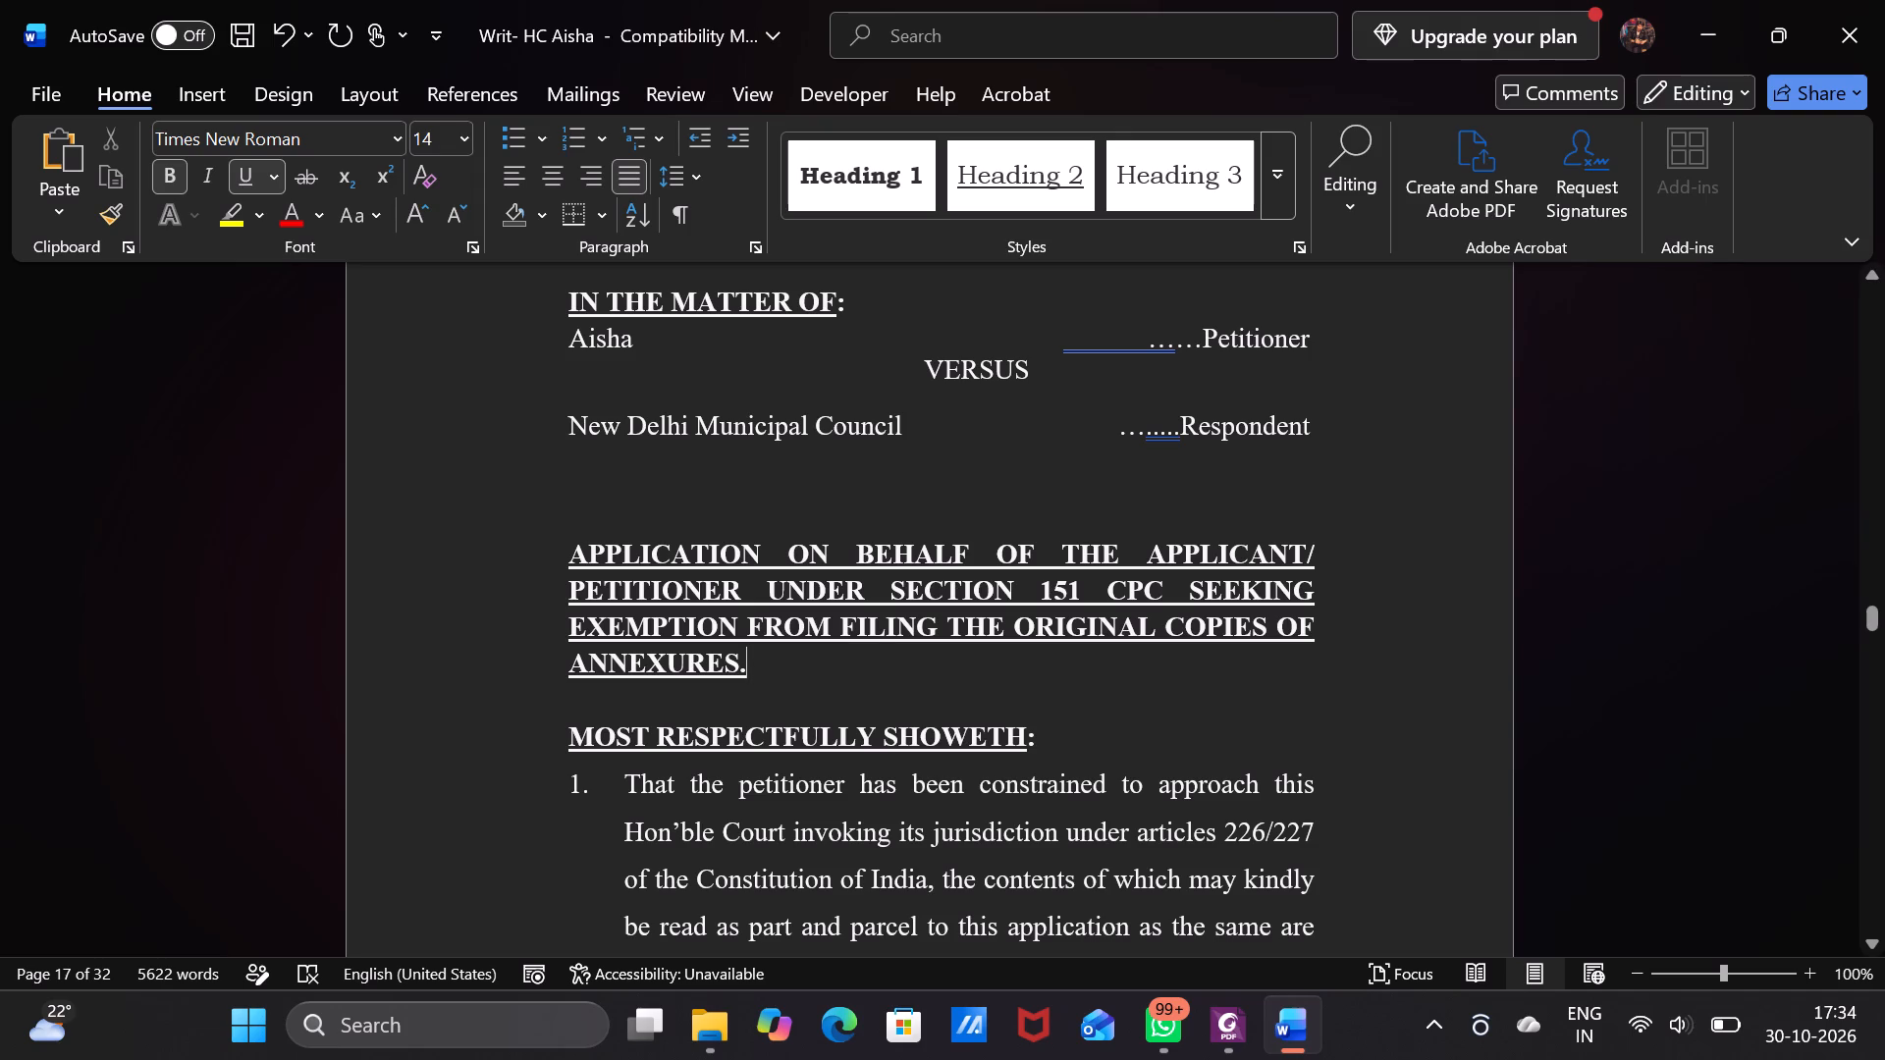
Review the exemption application from the end of its title down to paragraph 2 for the annexure numbers.
key("Left")
key("Left")
key("Left")
key("Left")
key("Left")
key("Left")
key("Left")
key("Left")
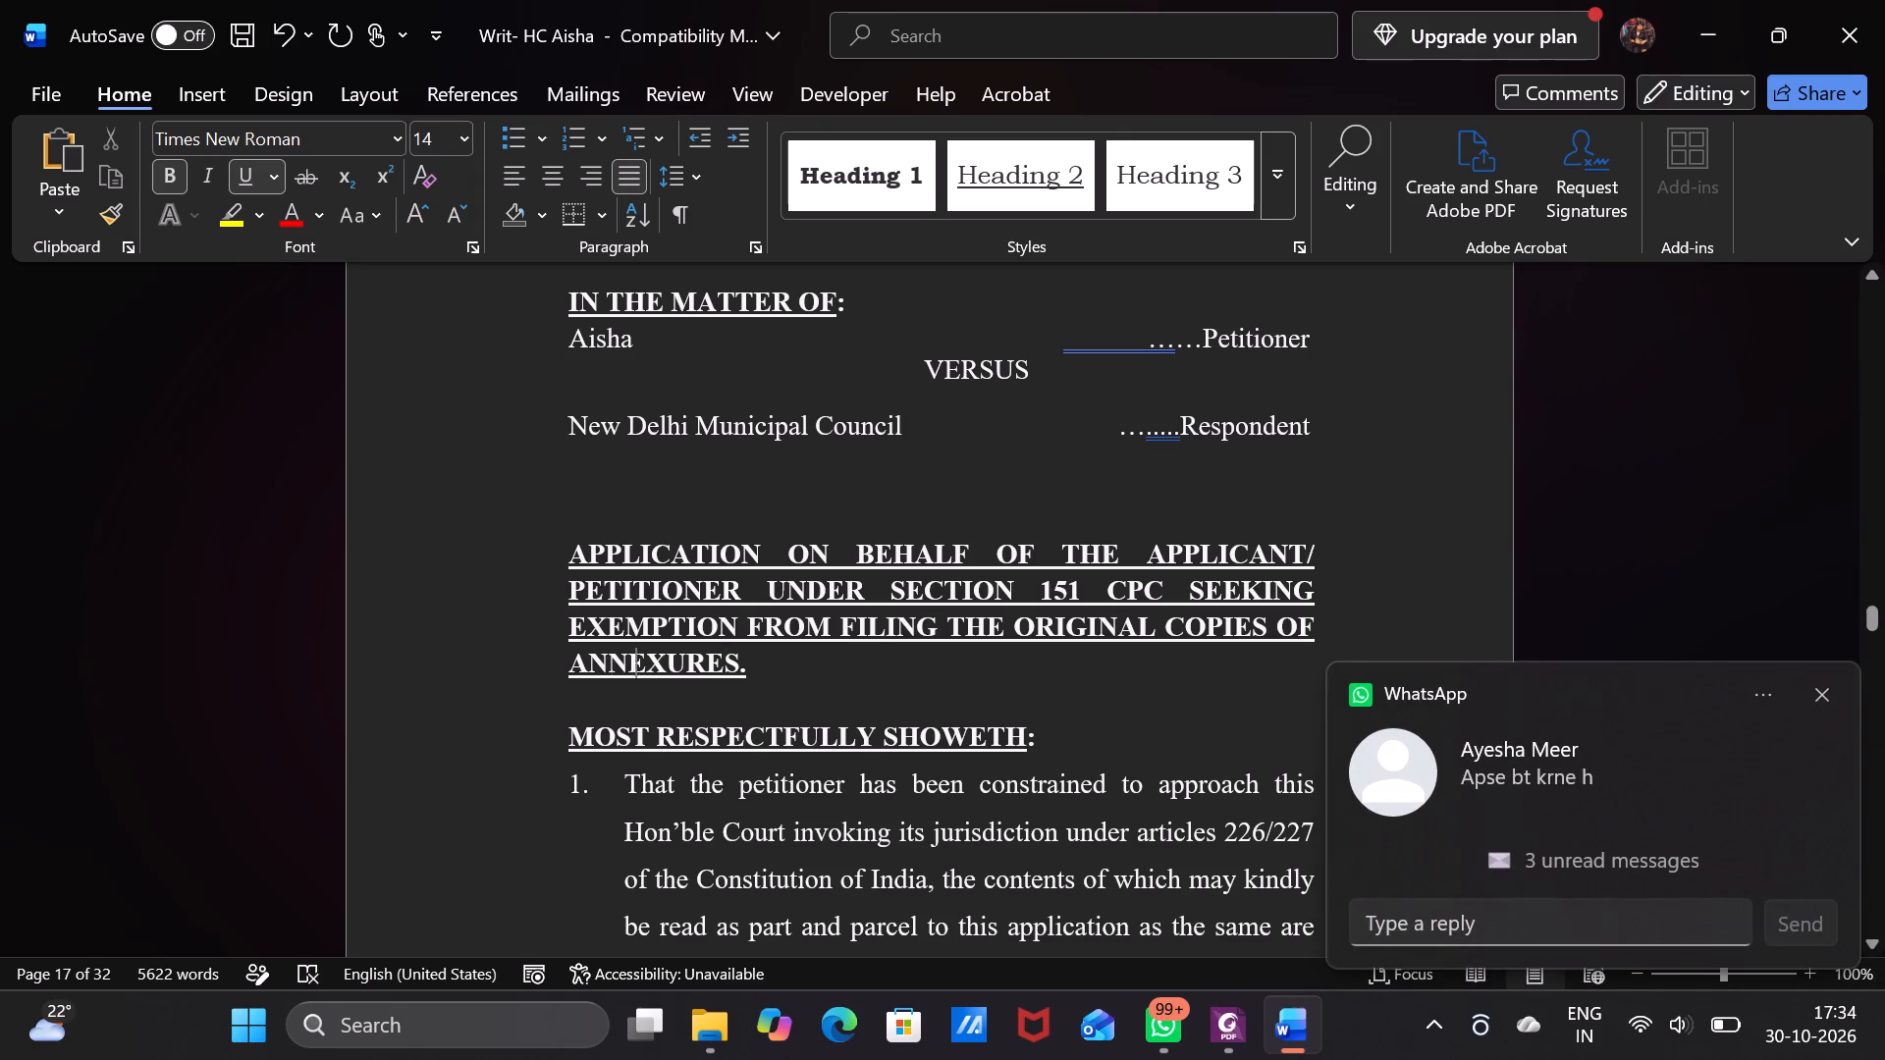
key("Left")
key("Left")
key("Left")
key("Left")
key("Left")
key("Left")
key("Down")
key("Down")
key("Down")
key("Down")
key("Down")
key("Down")
key("Down")
key("Down")
key("Down")
key("Down")
key("Down")
key("Down")
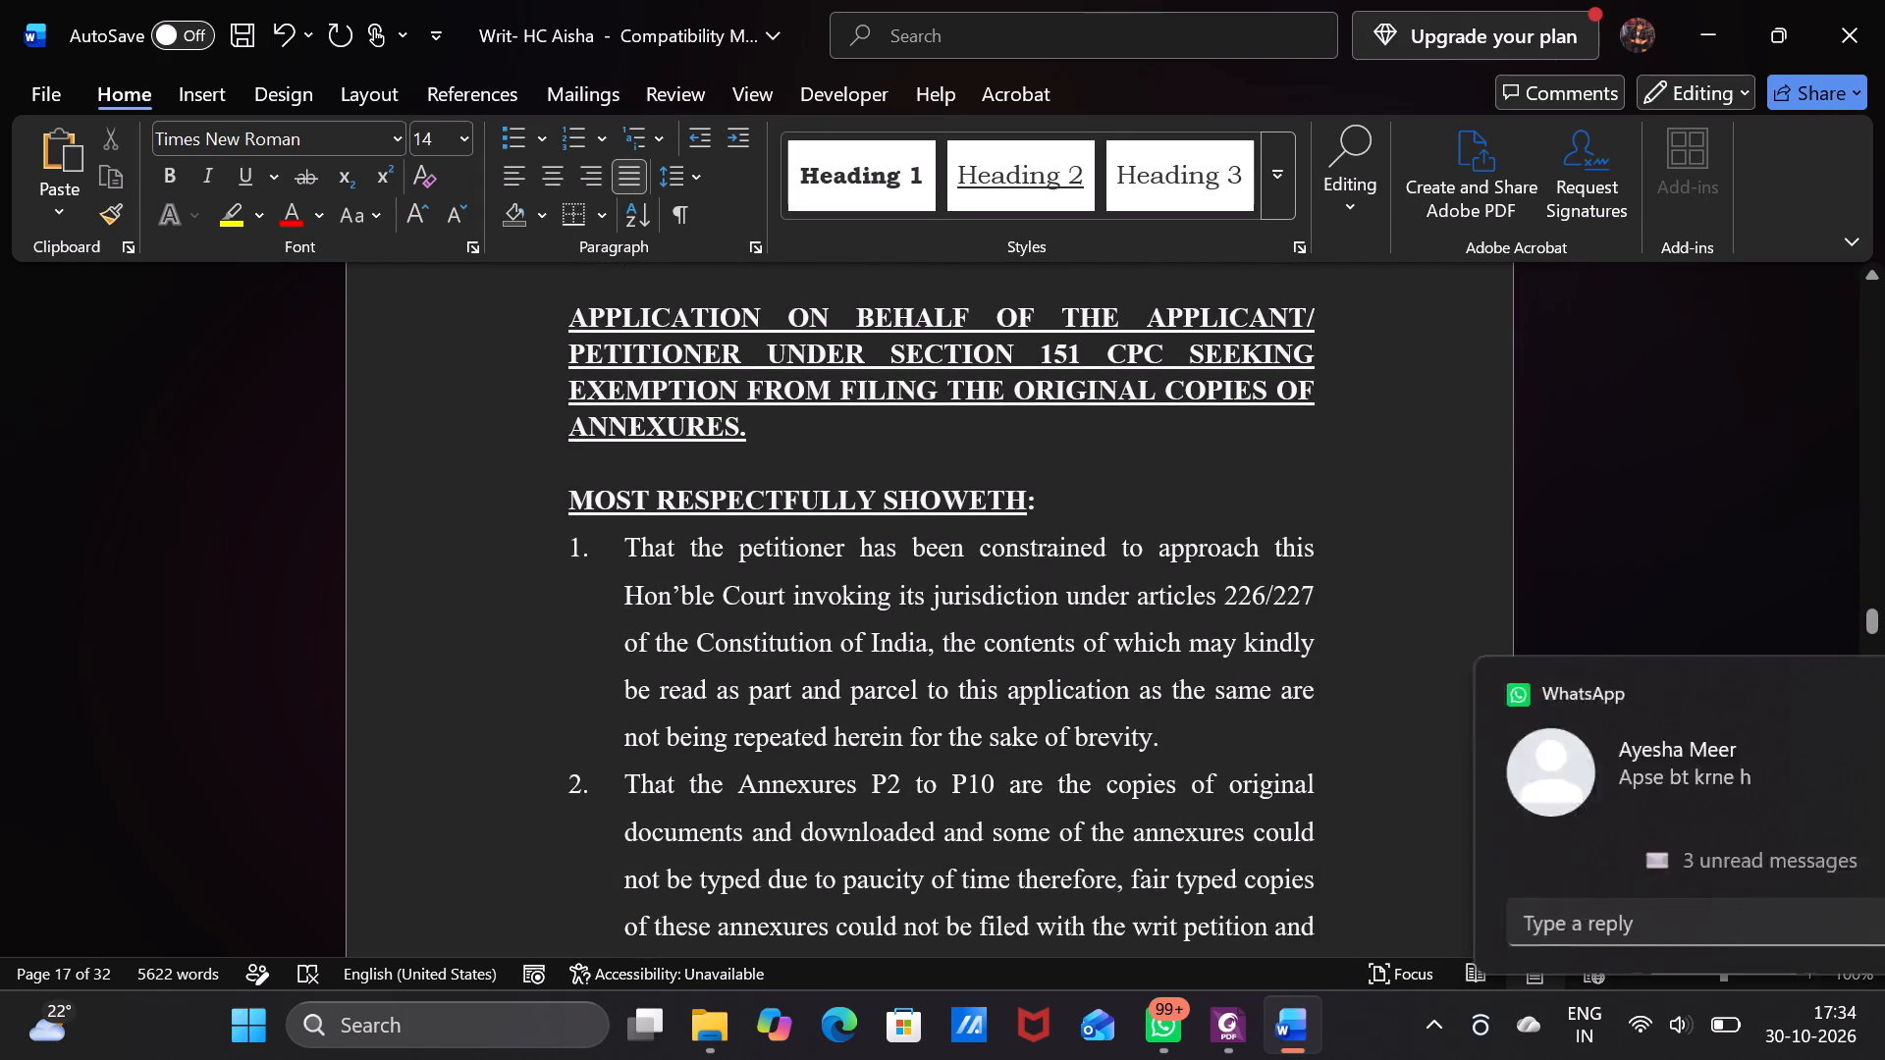
key("Down")
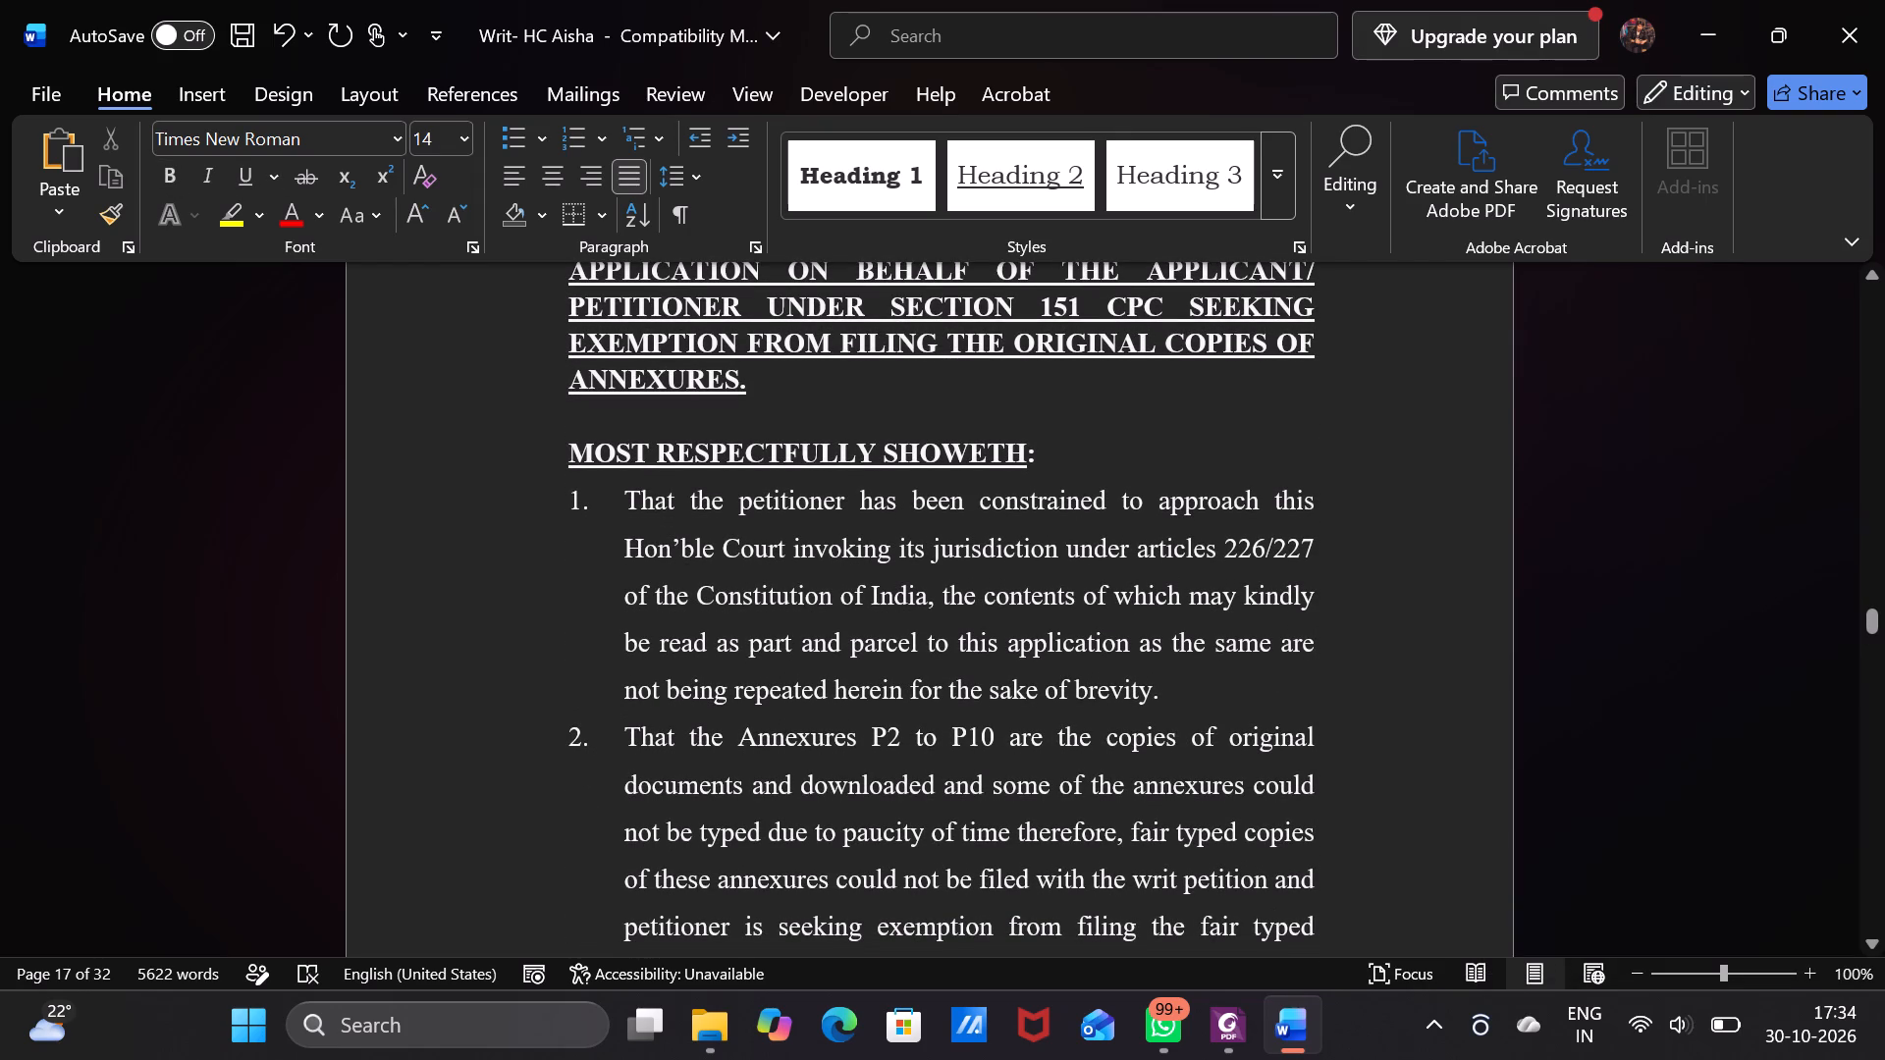
Copy "P2 to P10" from paragraph 2 and insert it after "ANNEXURES" in the application's title, before the full stop.
left_click(874, 739)
key("shift+Right")
key("shift+Right")
key("shift+Right")
key("shift+Right")
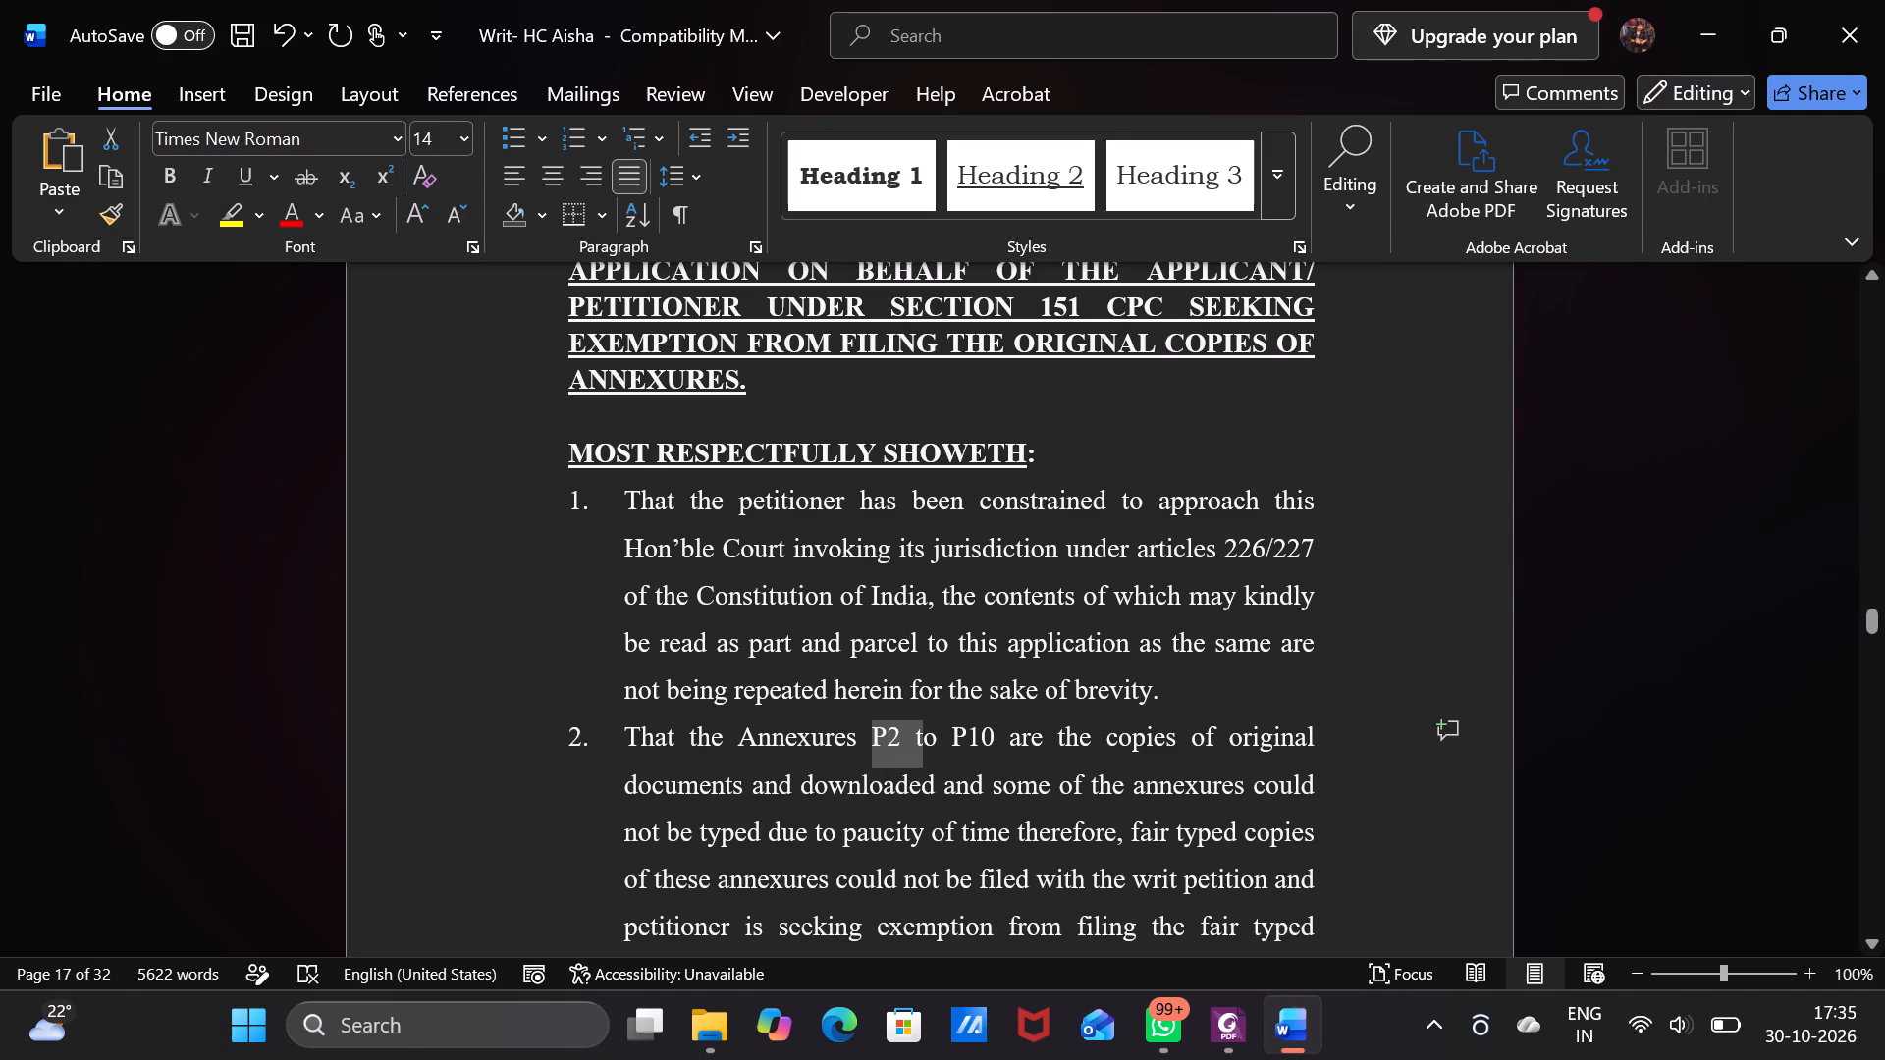
key("shift+Right")
key("shift+Right")
key("shift+Right")
key("shift+Right")
key("shift+Right")
key("ctrl+c")
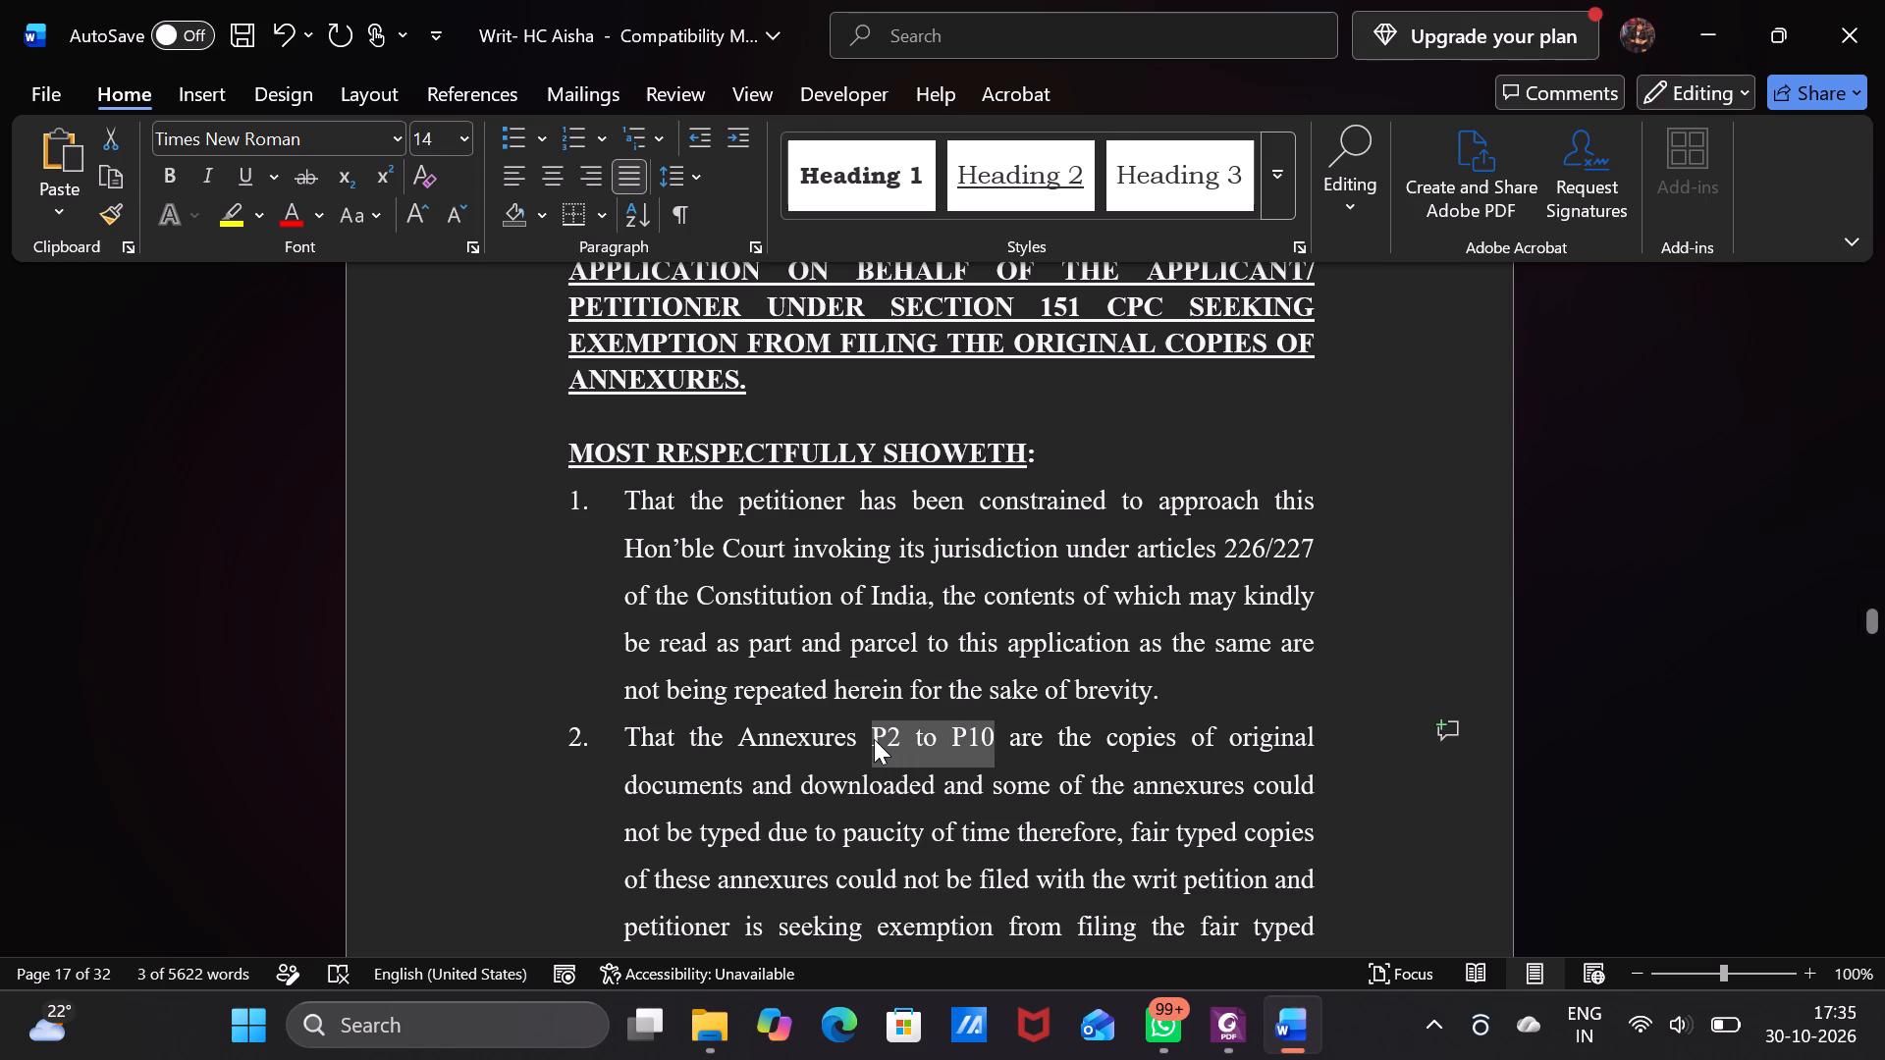
left_click(740, 389)
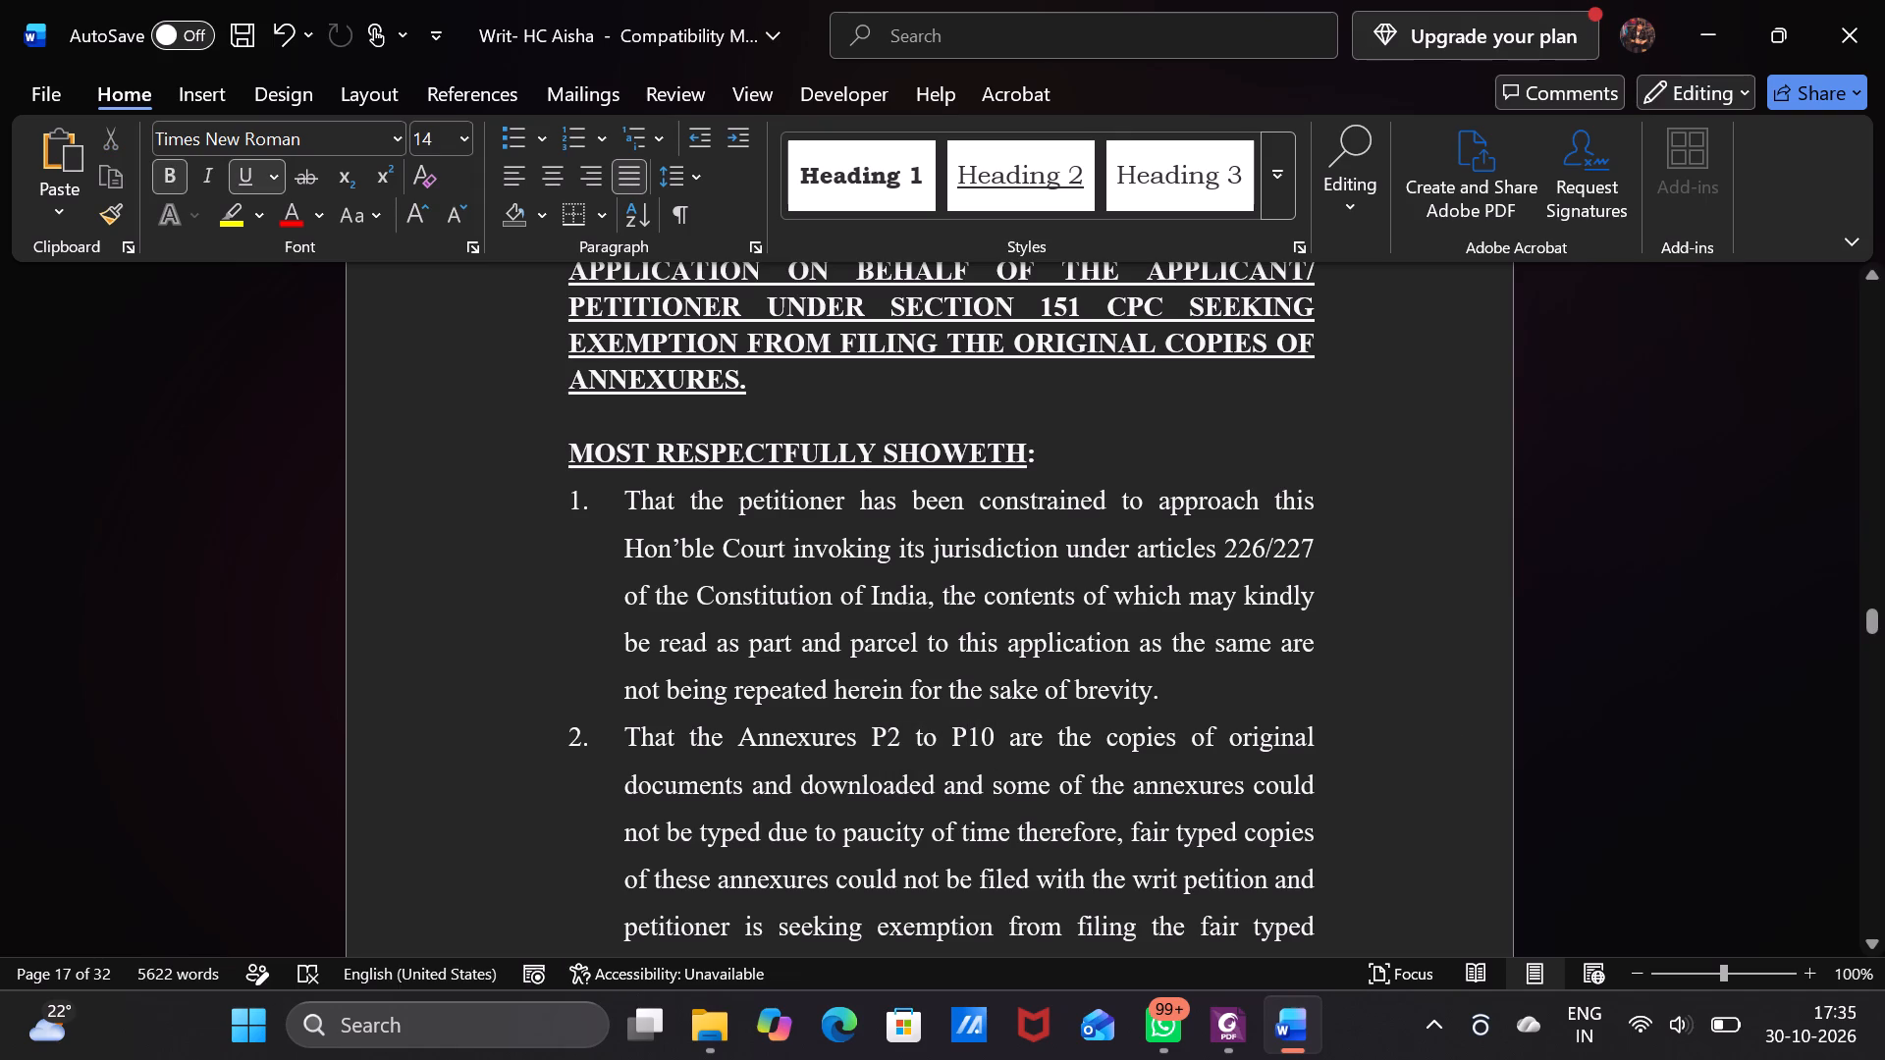
key("ctrl+v")
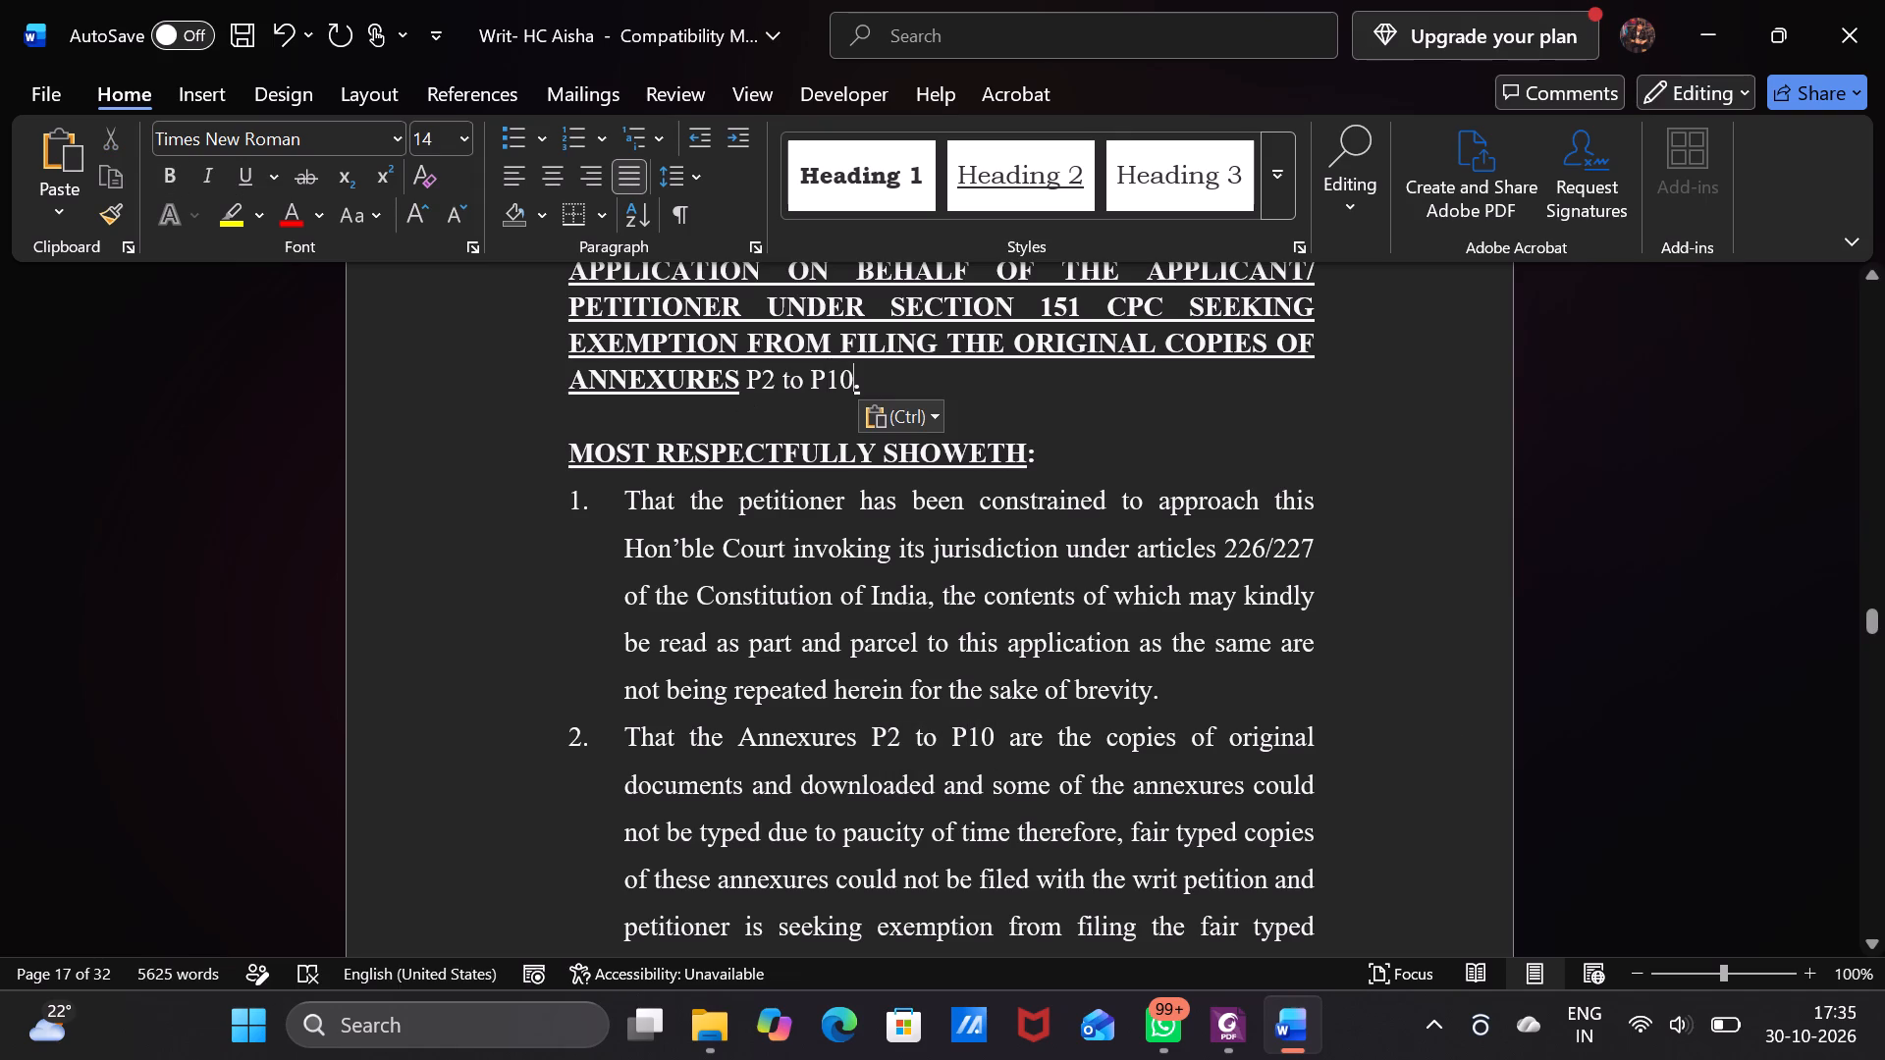
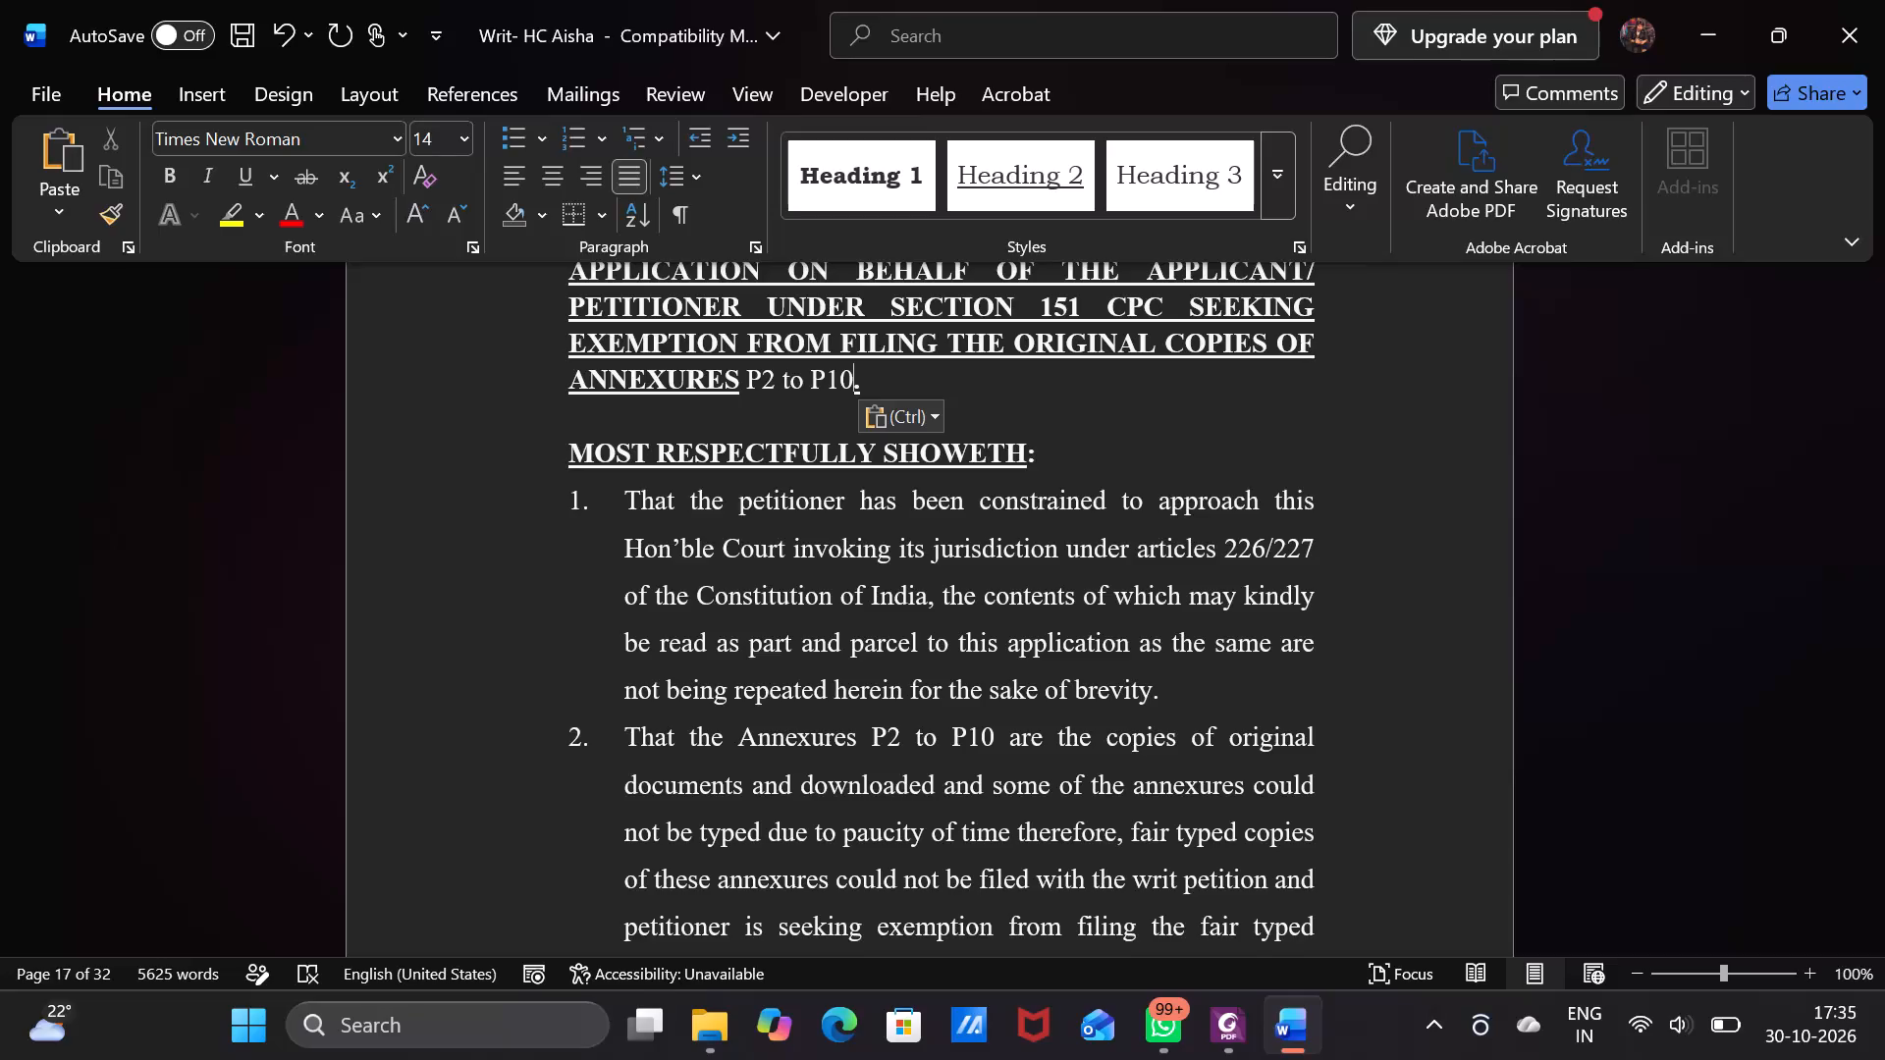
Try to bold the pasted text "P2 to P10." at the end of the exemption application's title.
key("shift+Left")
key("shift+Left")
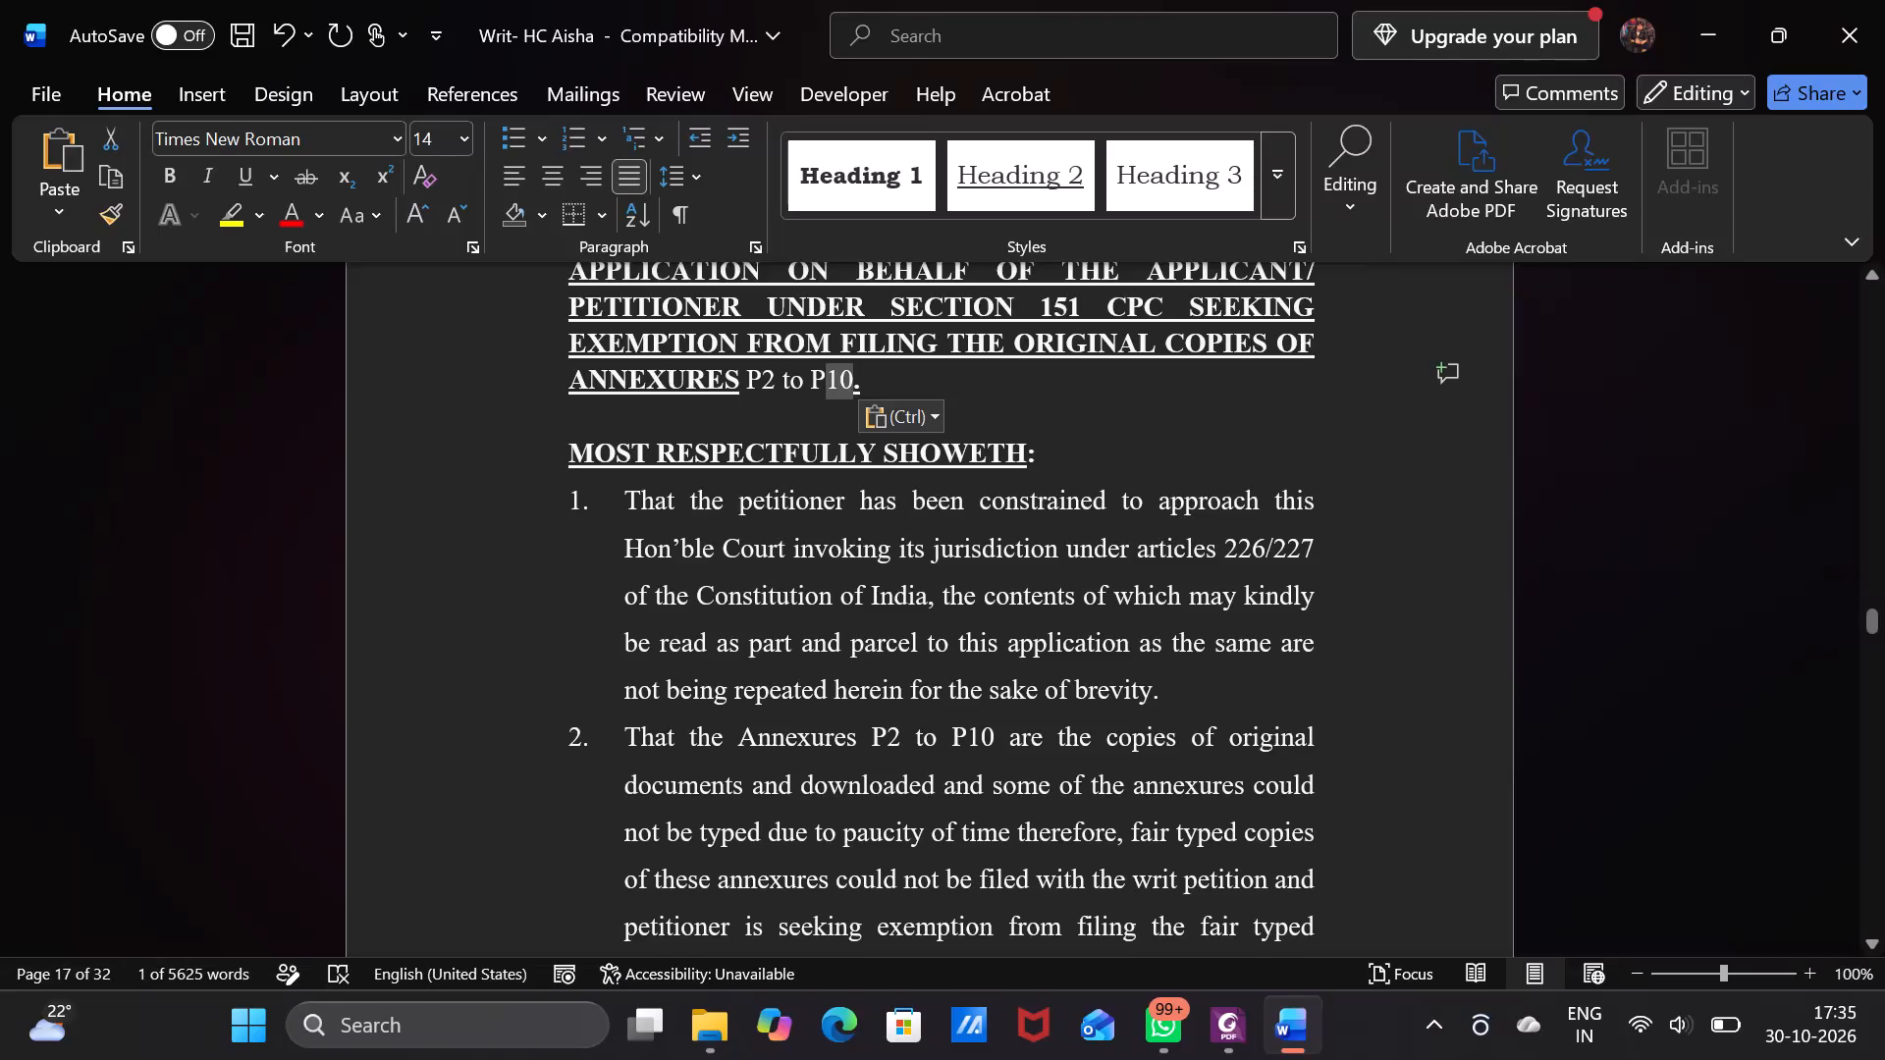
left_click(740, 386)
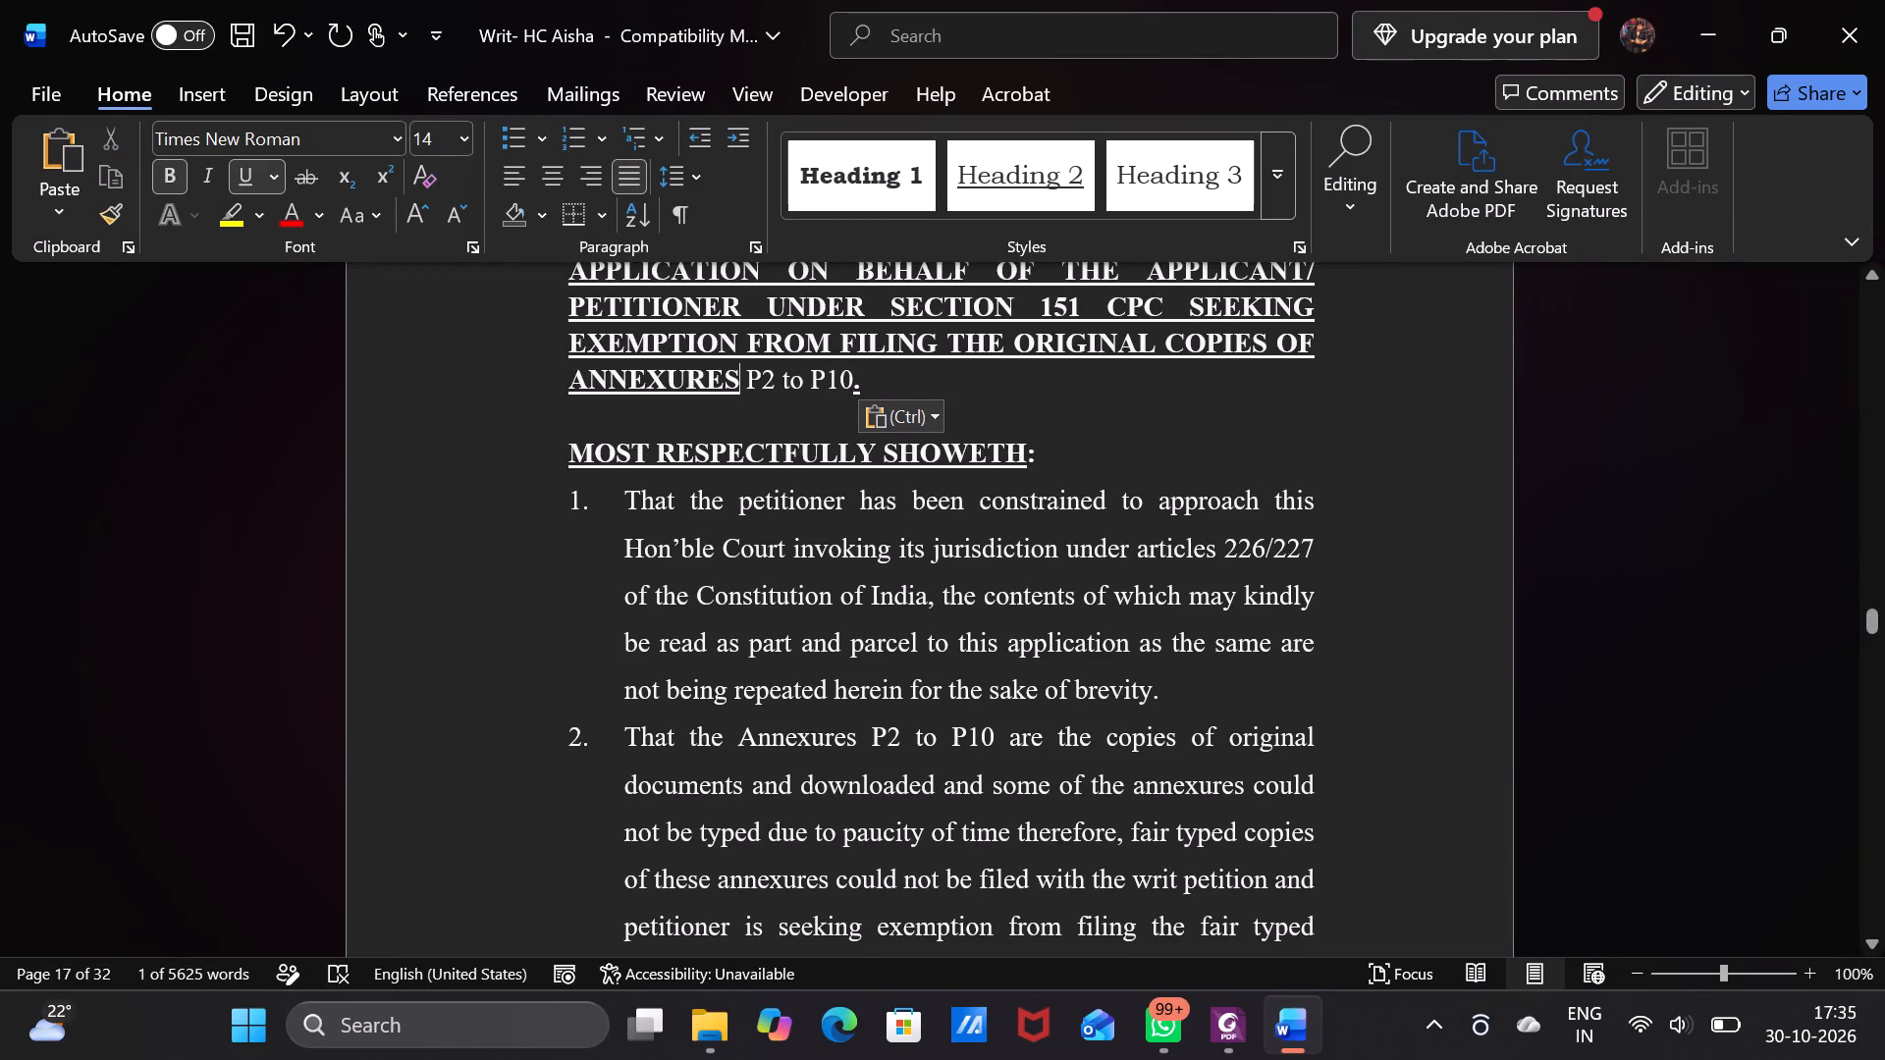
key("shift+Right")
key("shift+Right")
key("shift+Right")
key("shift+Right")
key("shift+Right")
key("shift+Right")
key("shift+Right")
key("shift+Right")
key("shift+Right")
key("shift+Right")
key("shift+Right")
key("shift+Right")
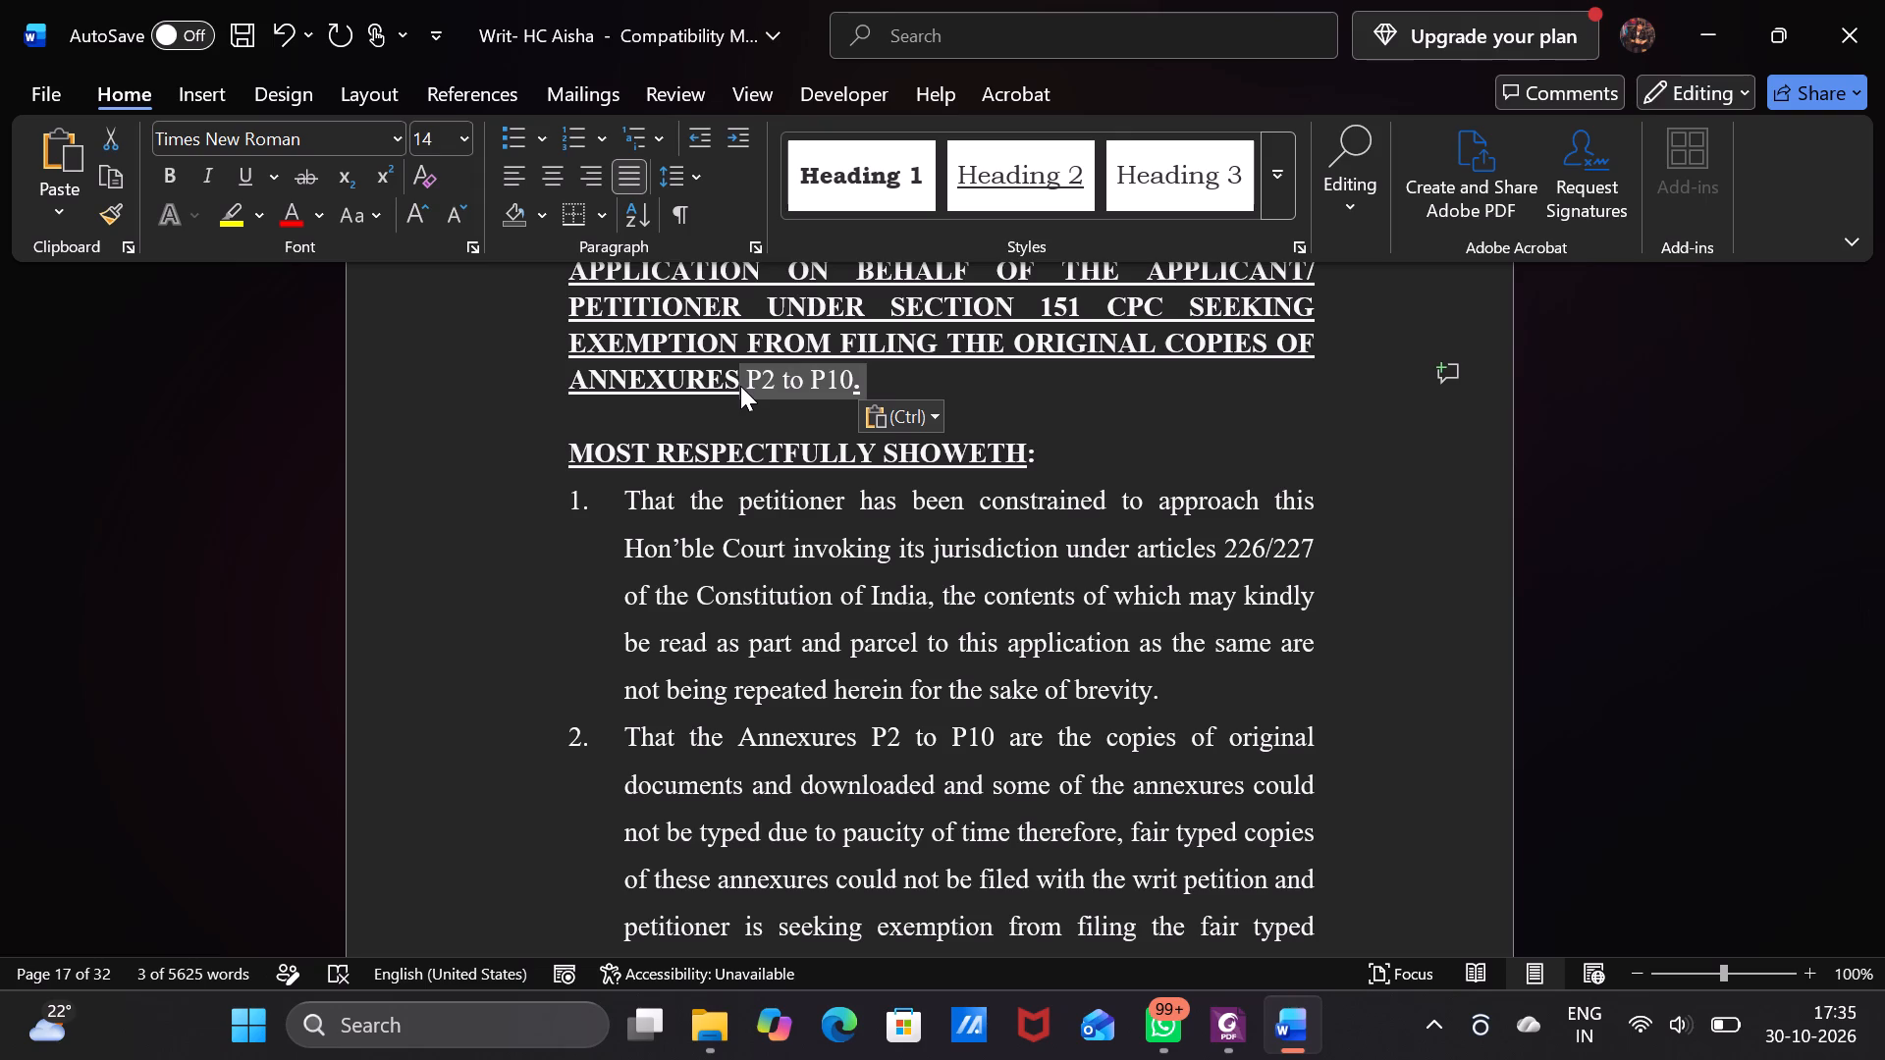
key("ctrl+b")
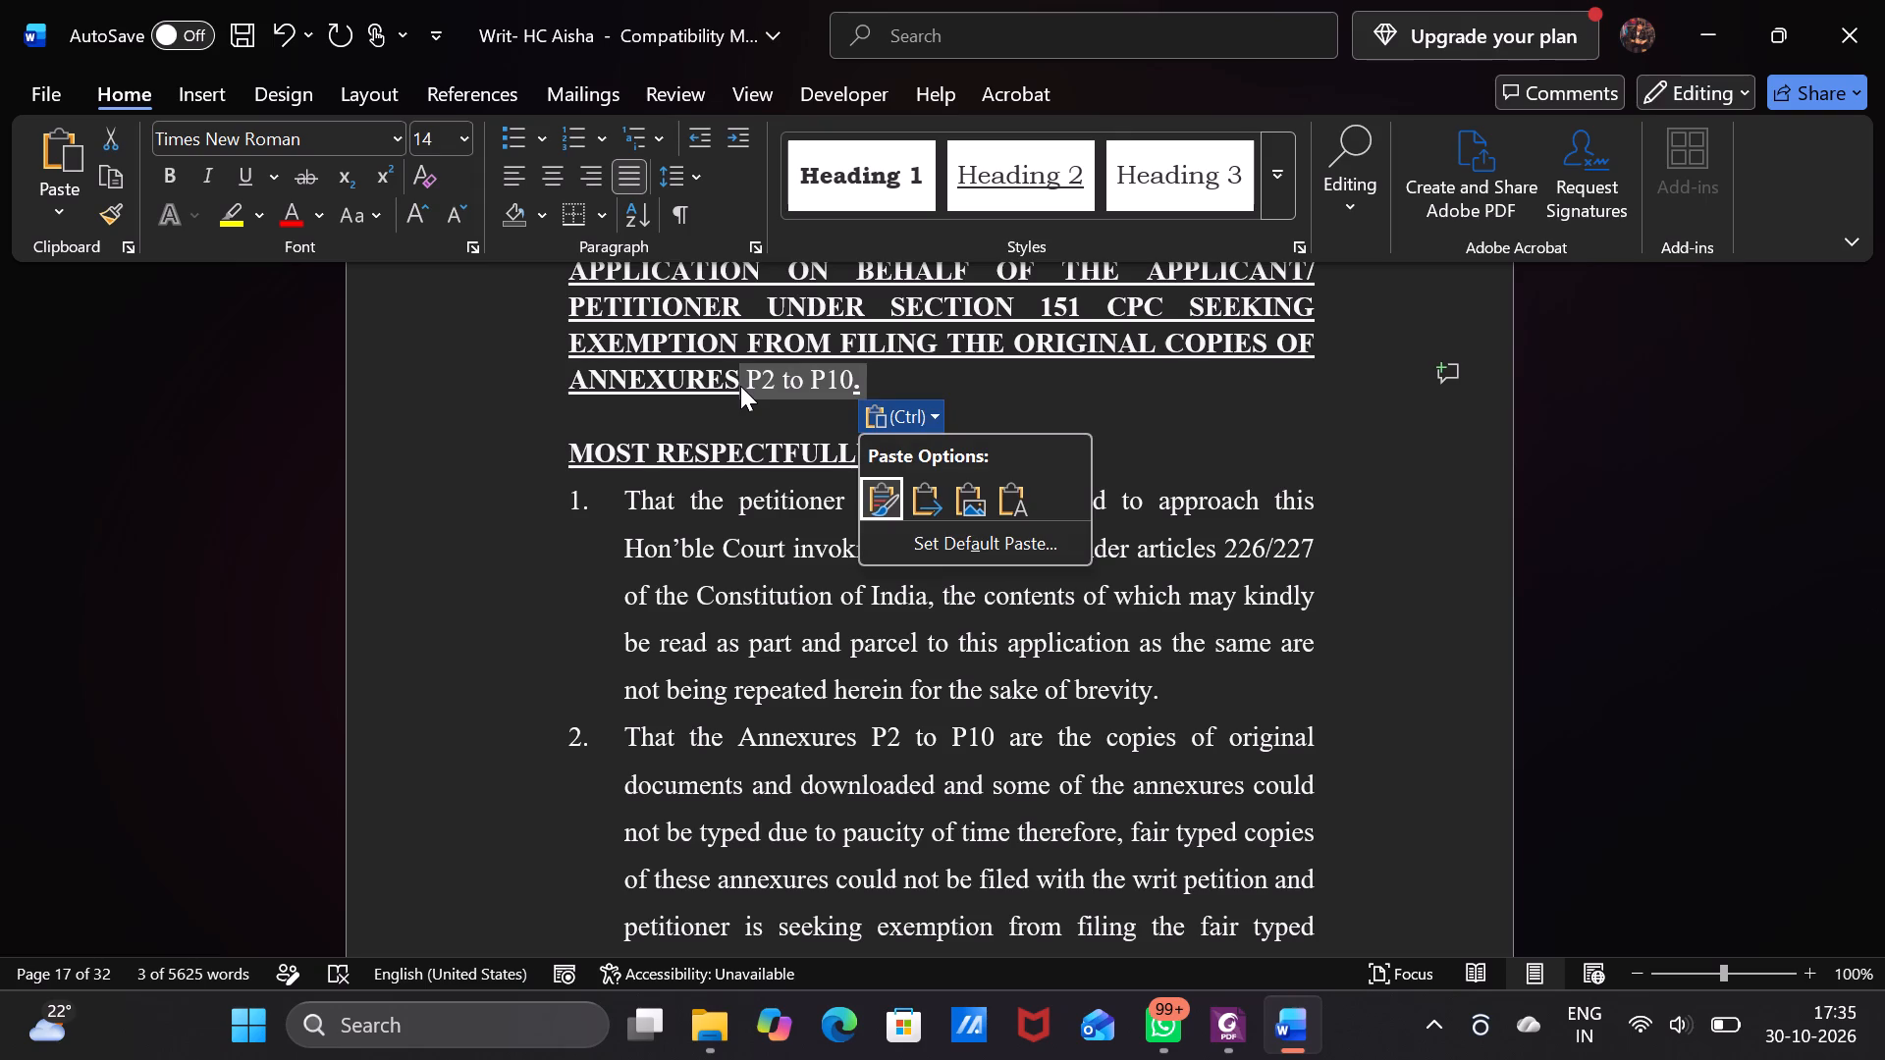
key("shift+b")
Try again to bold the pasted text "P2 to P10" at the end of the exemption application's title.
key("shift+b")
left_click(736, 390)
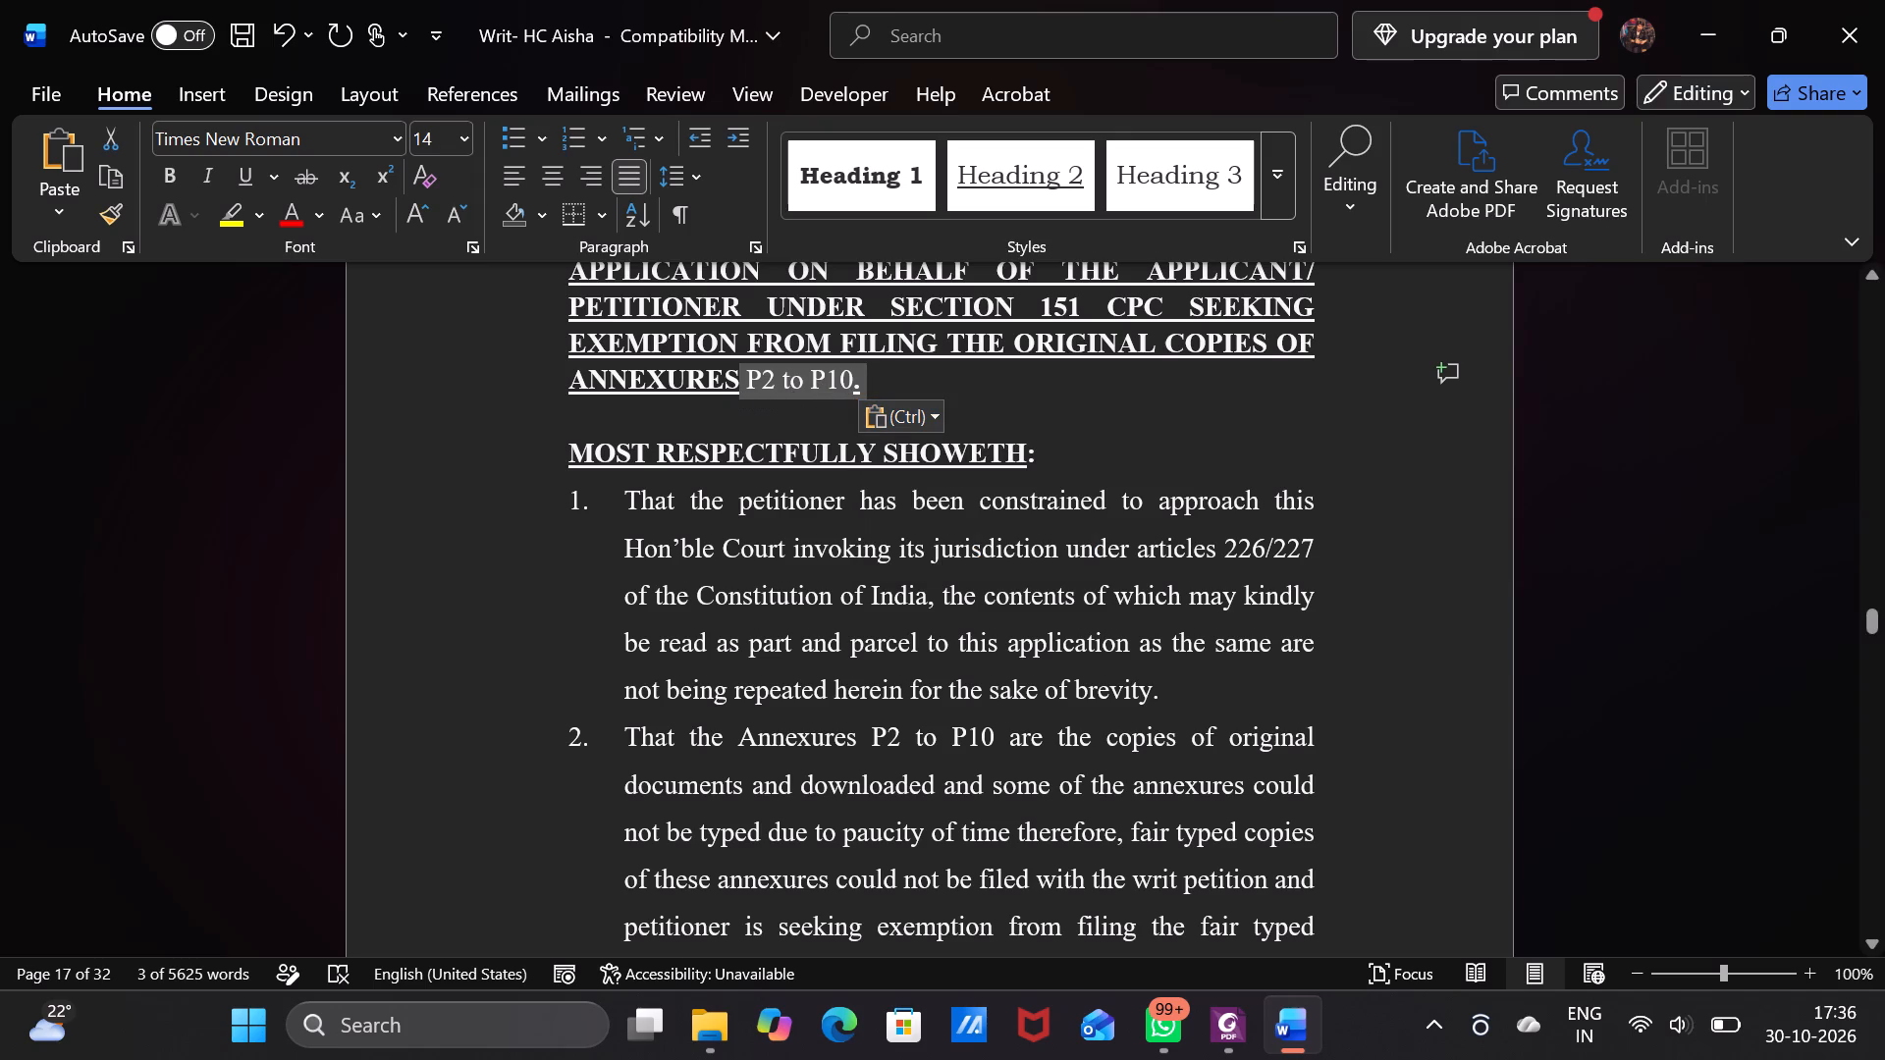
Start retyping the annexure range with "P" in the title's bold underlined formatting, directly after "ANNEXURES" and before the pasted "P2 to P10".
left_click(744, 385)
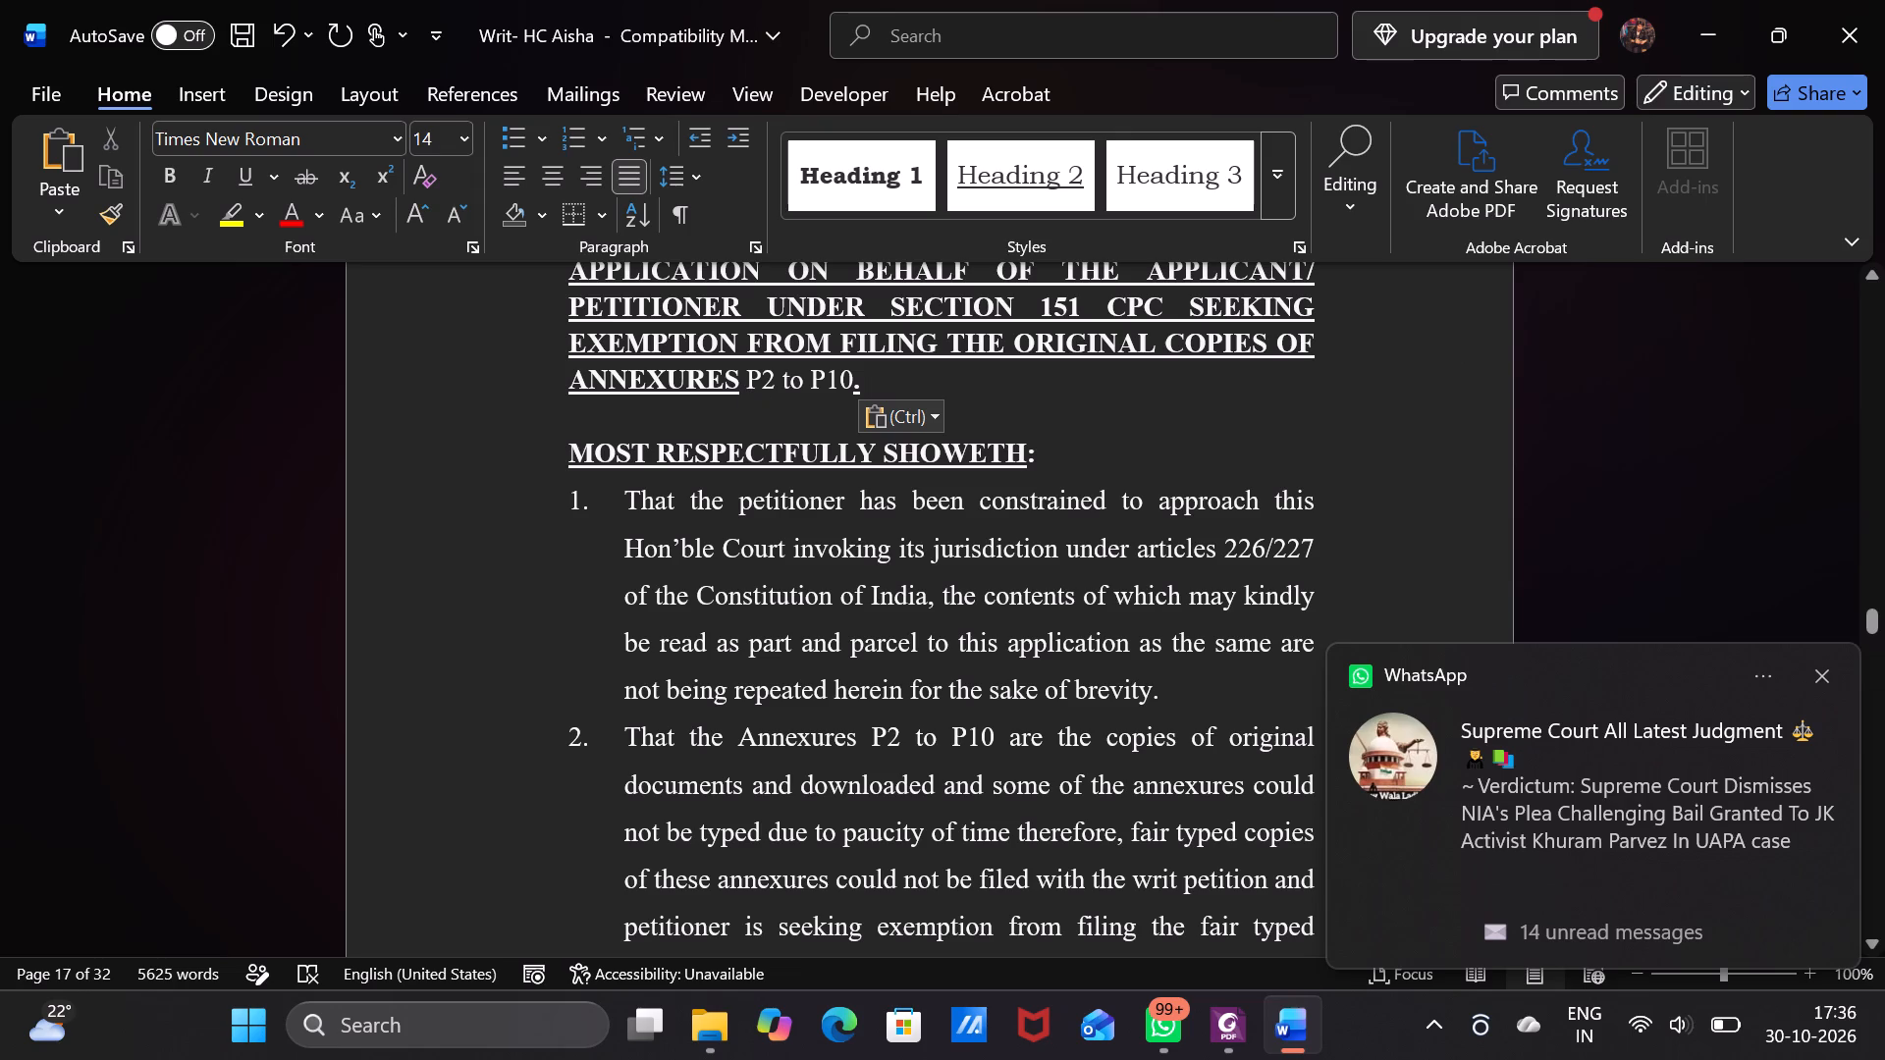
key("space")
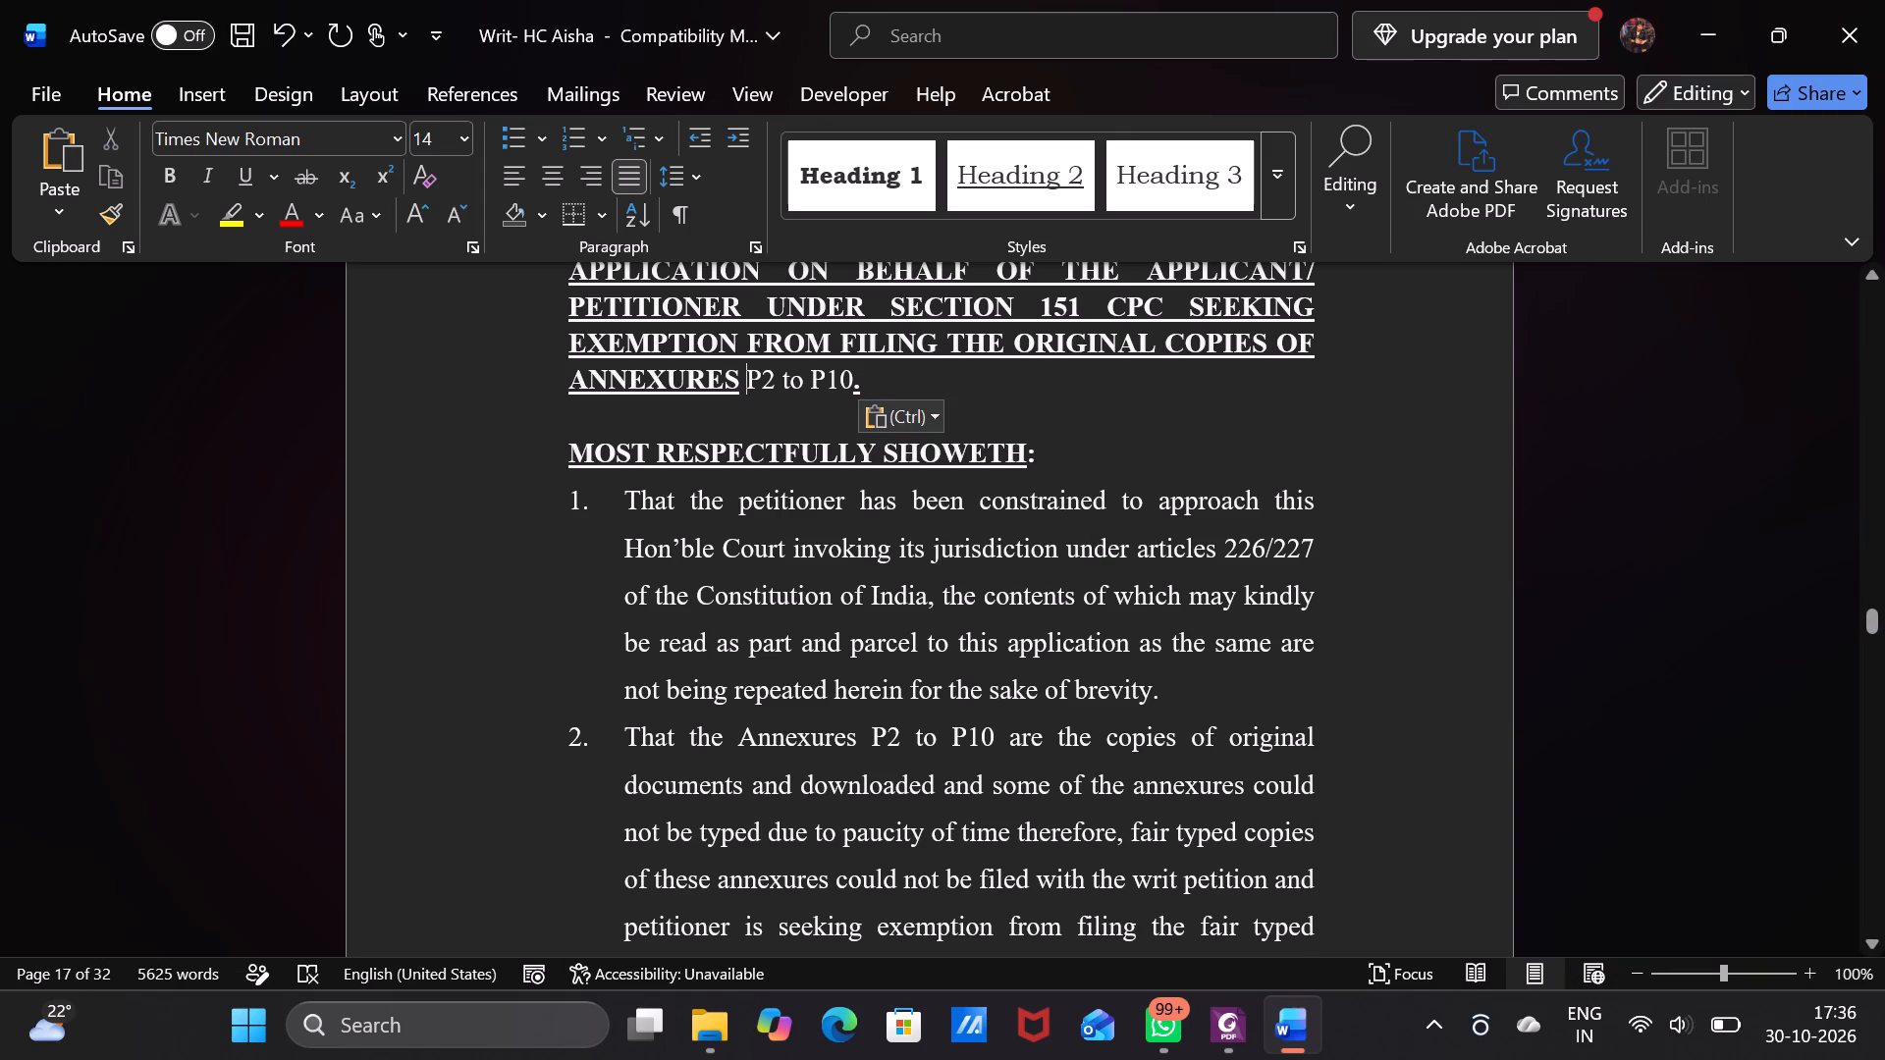
left_click(726, 370)
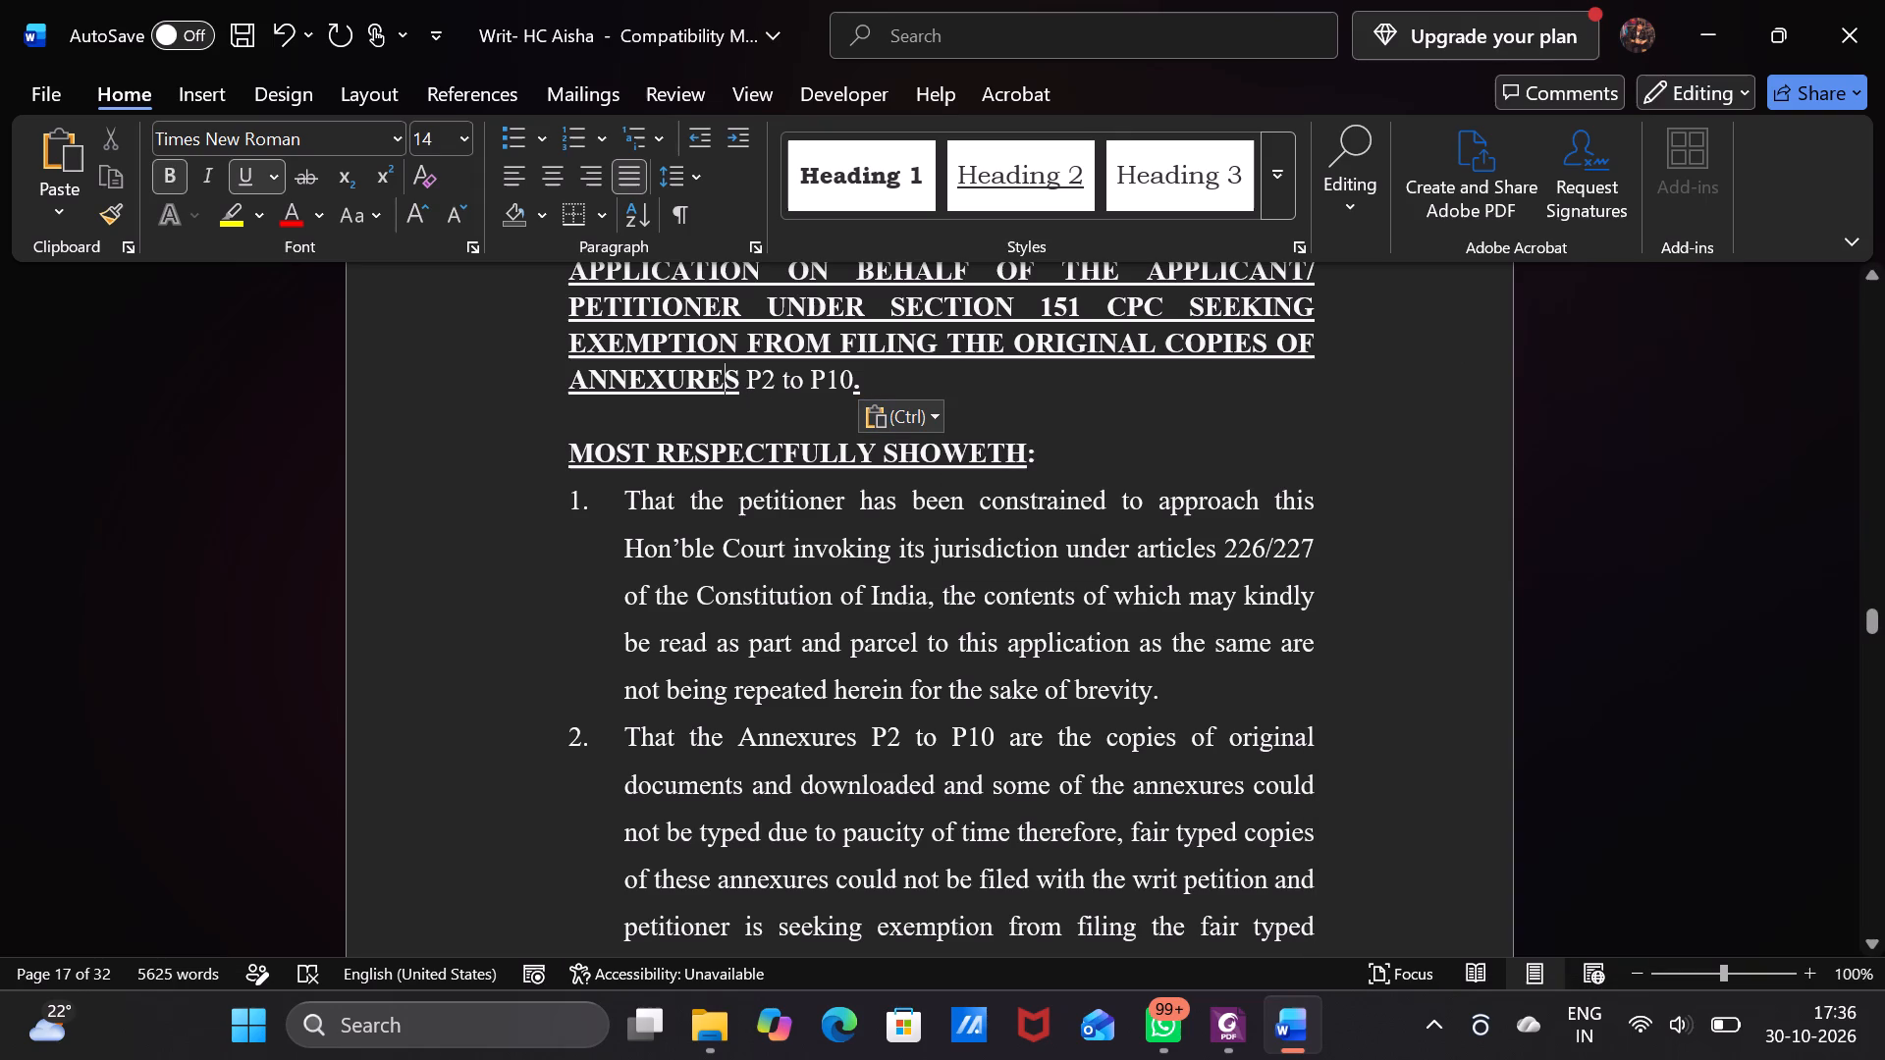
key("Right")
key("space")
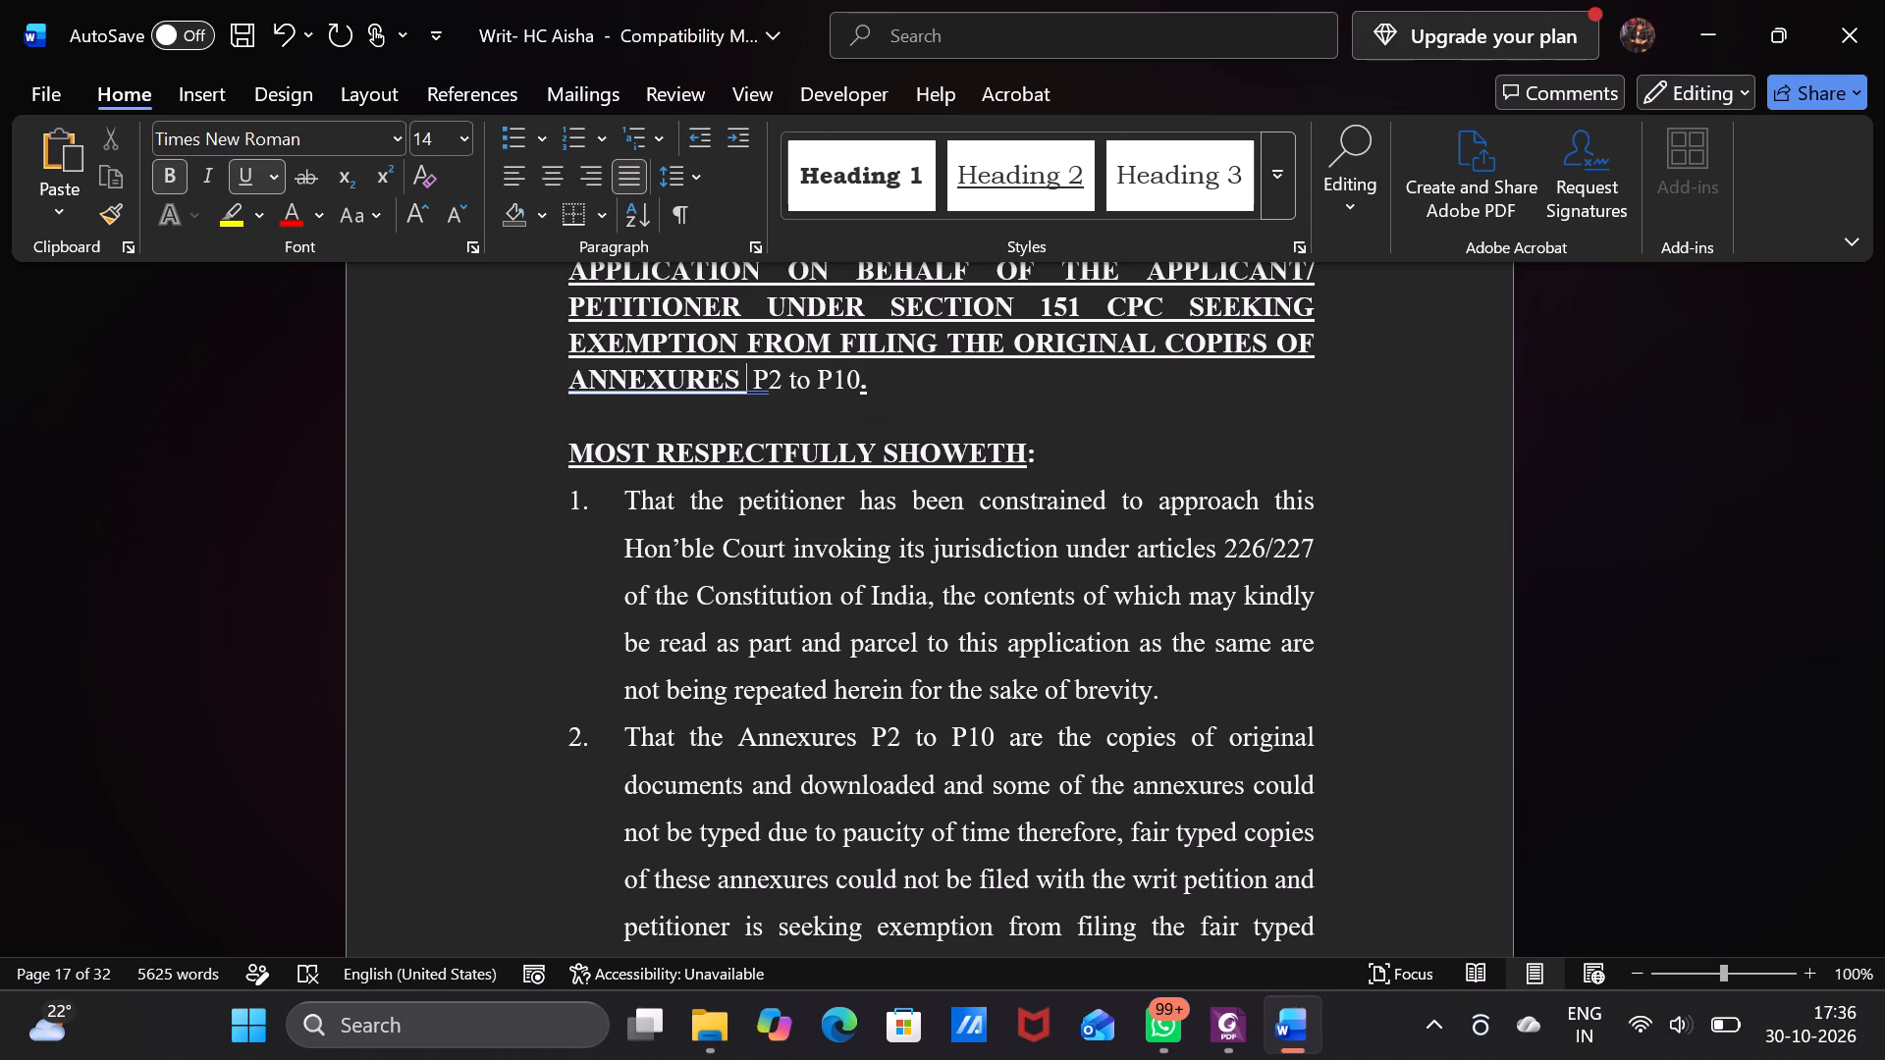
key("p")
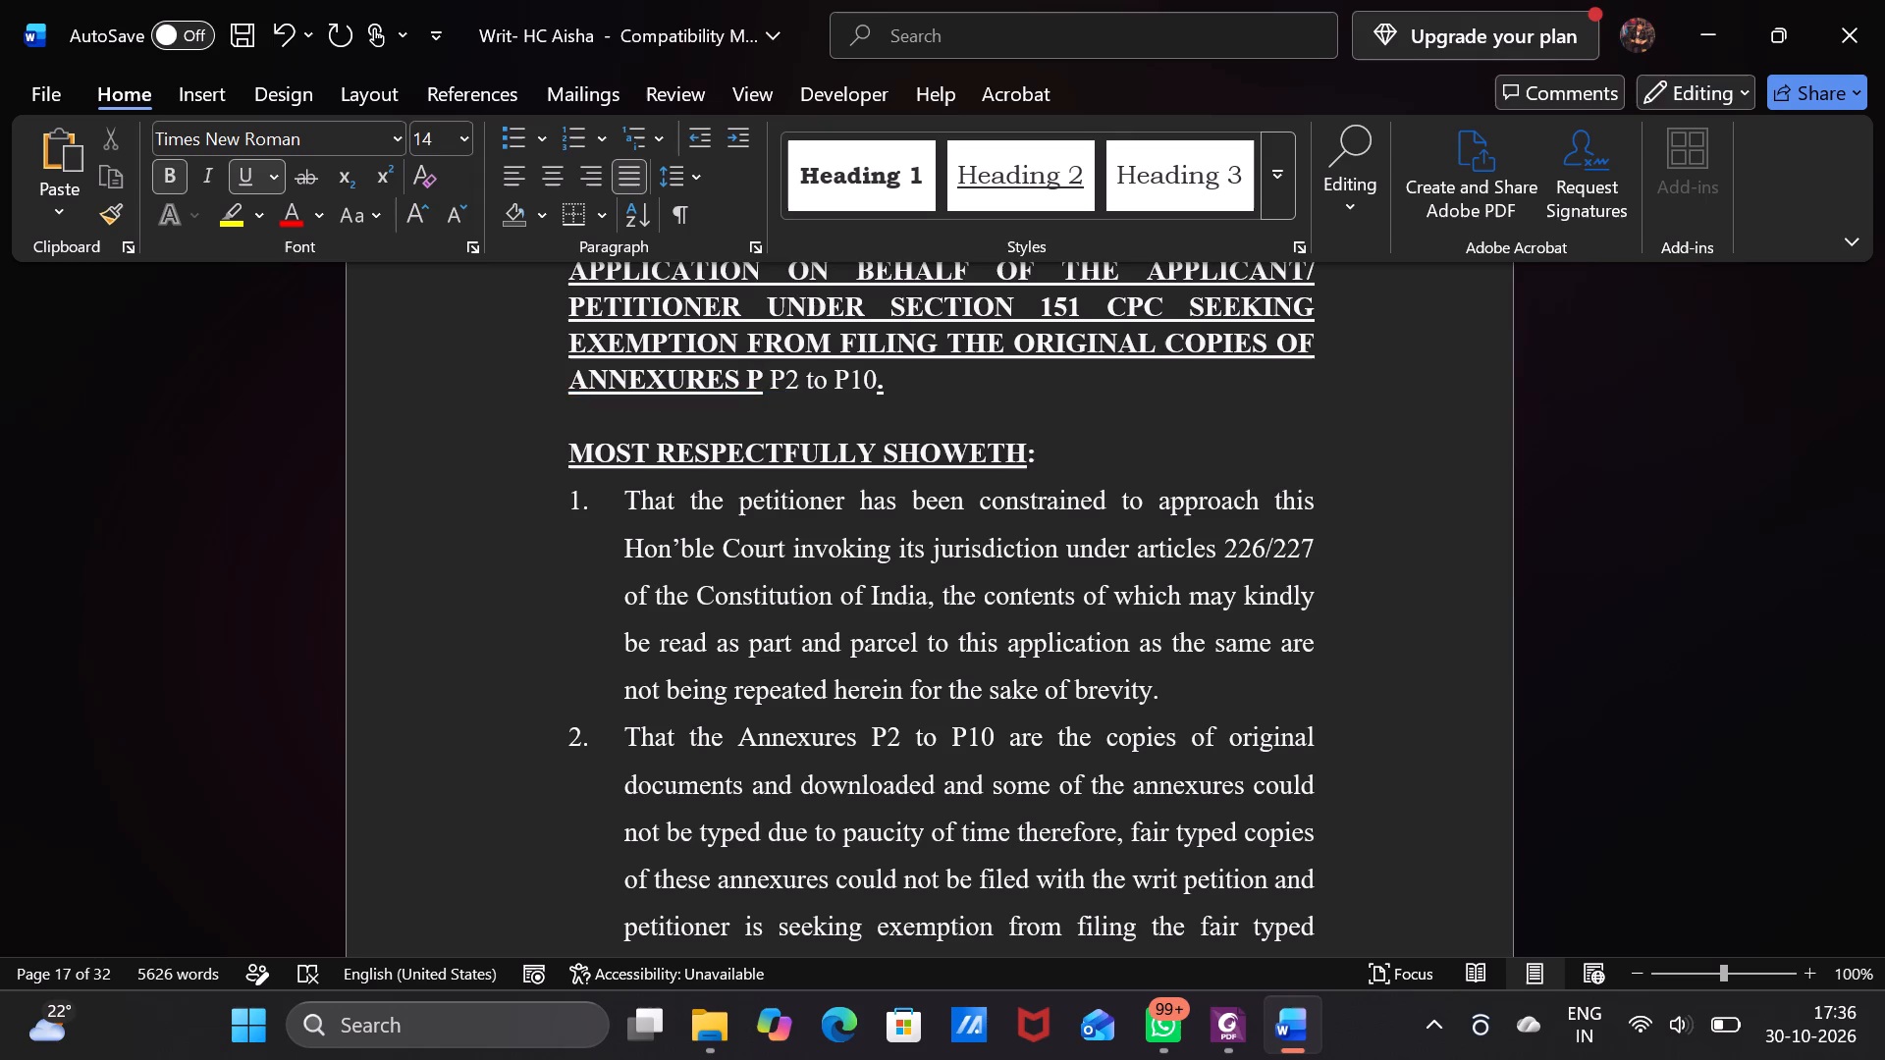
Replace the plain "P2 to P10" after "ANNEXURES" in the title with bold, underlined "P-2 TO P-10." and save the document.
key("minus")
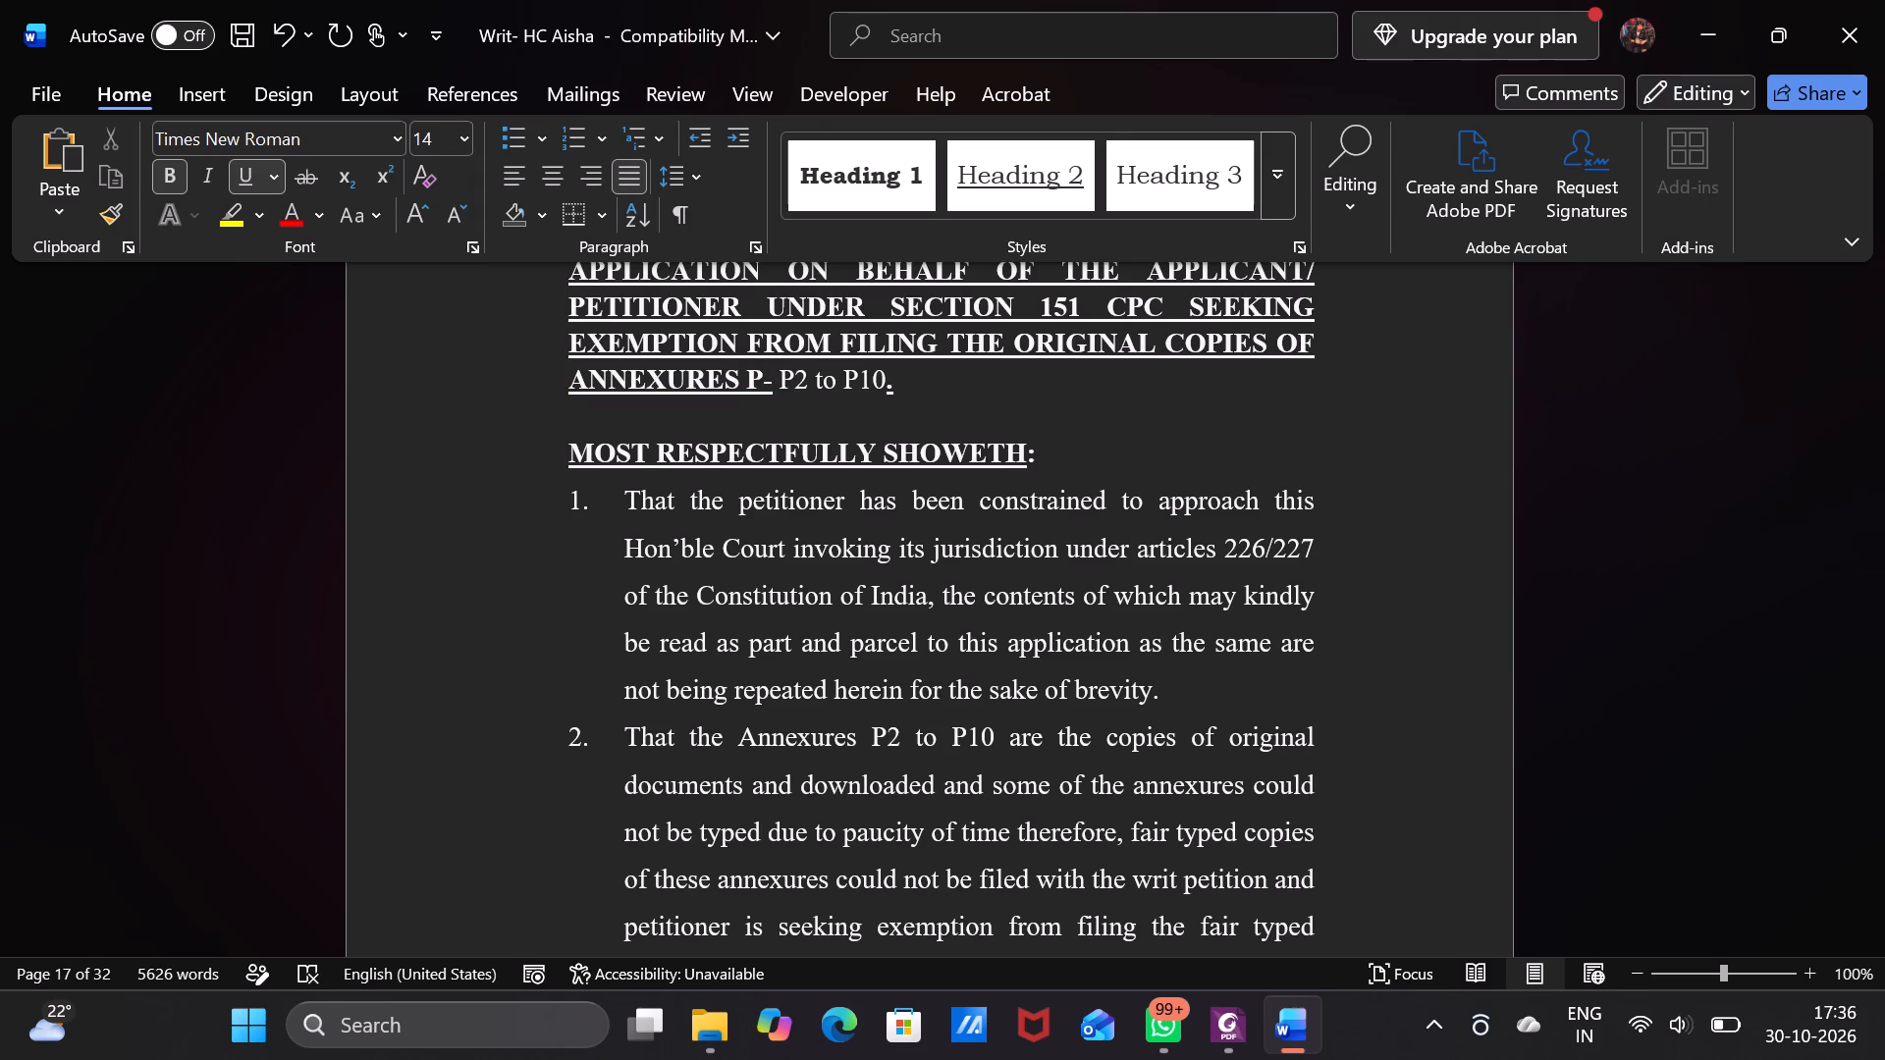
key("2")
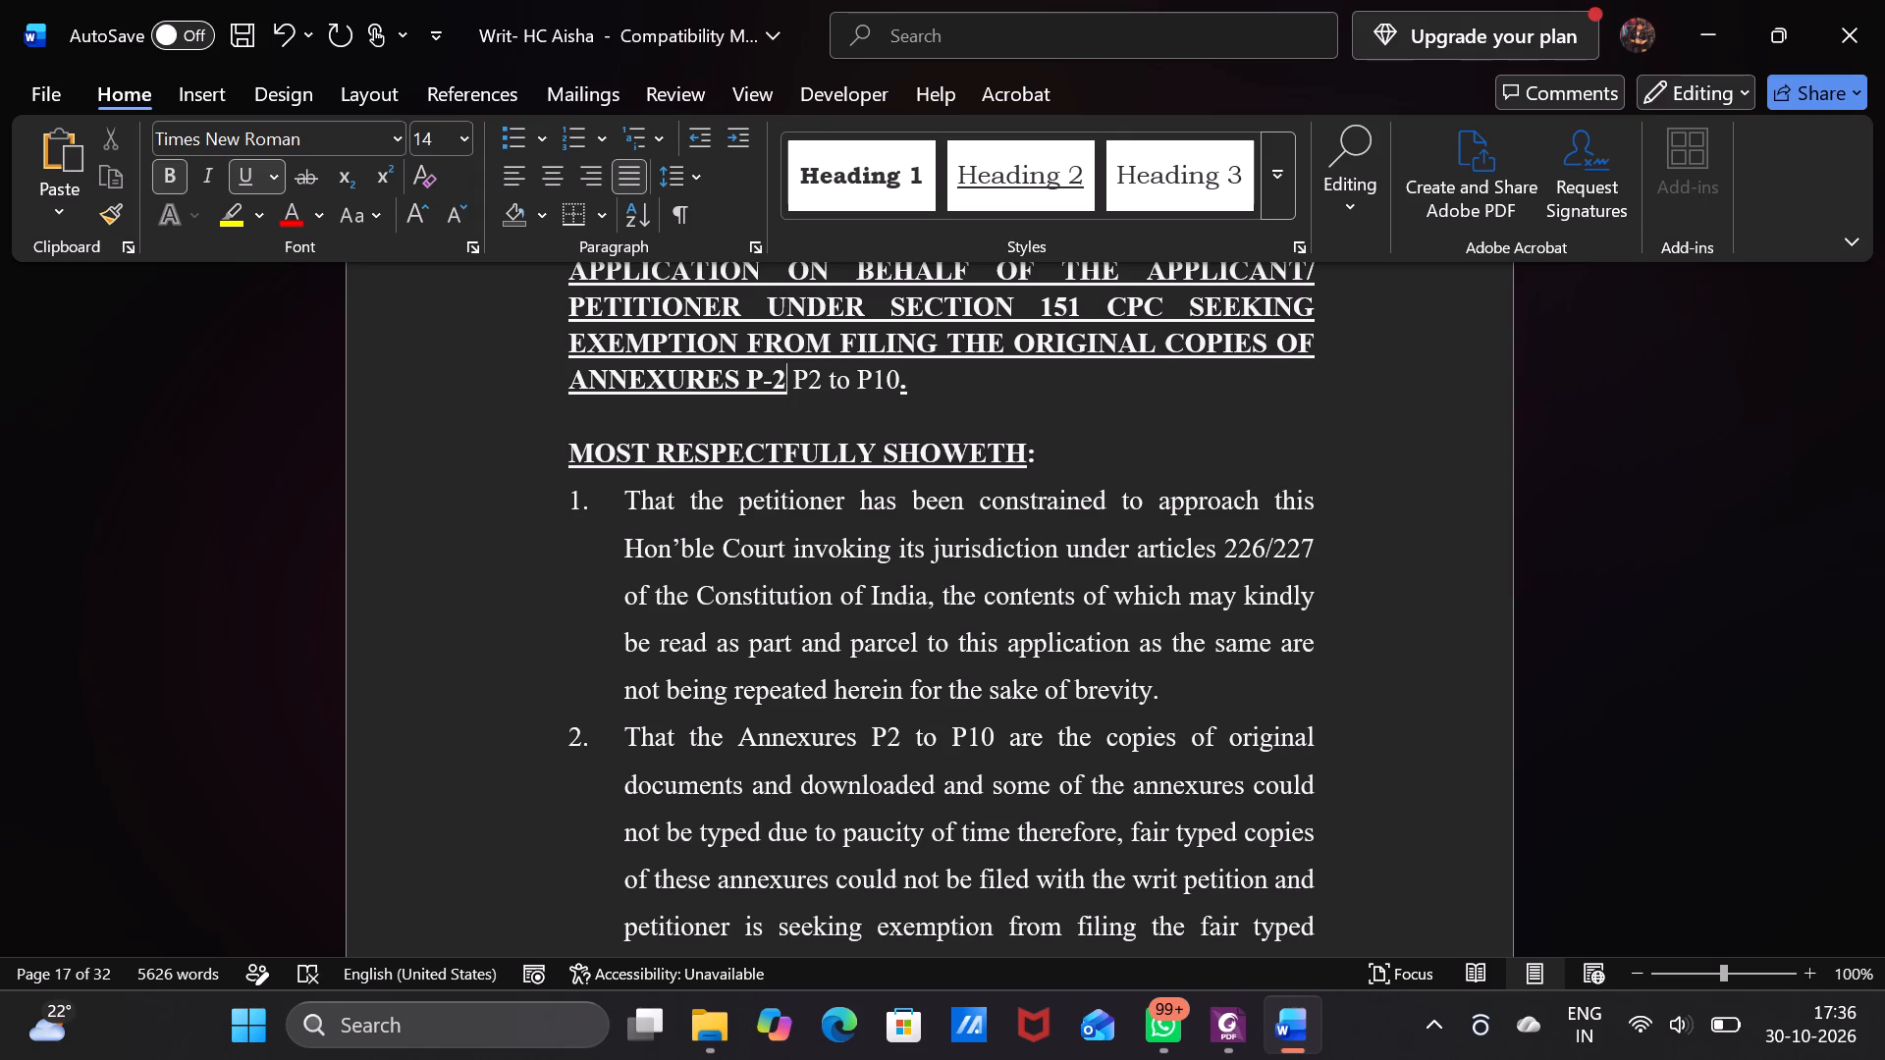
key("space")
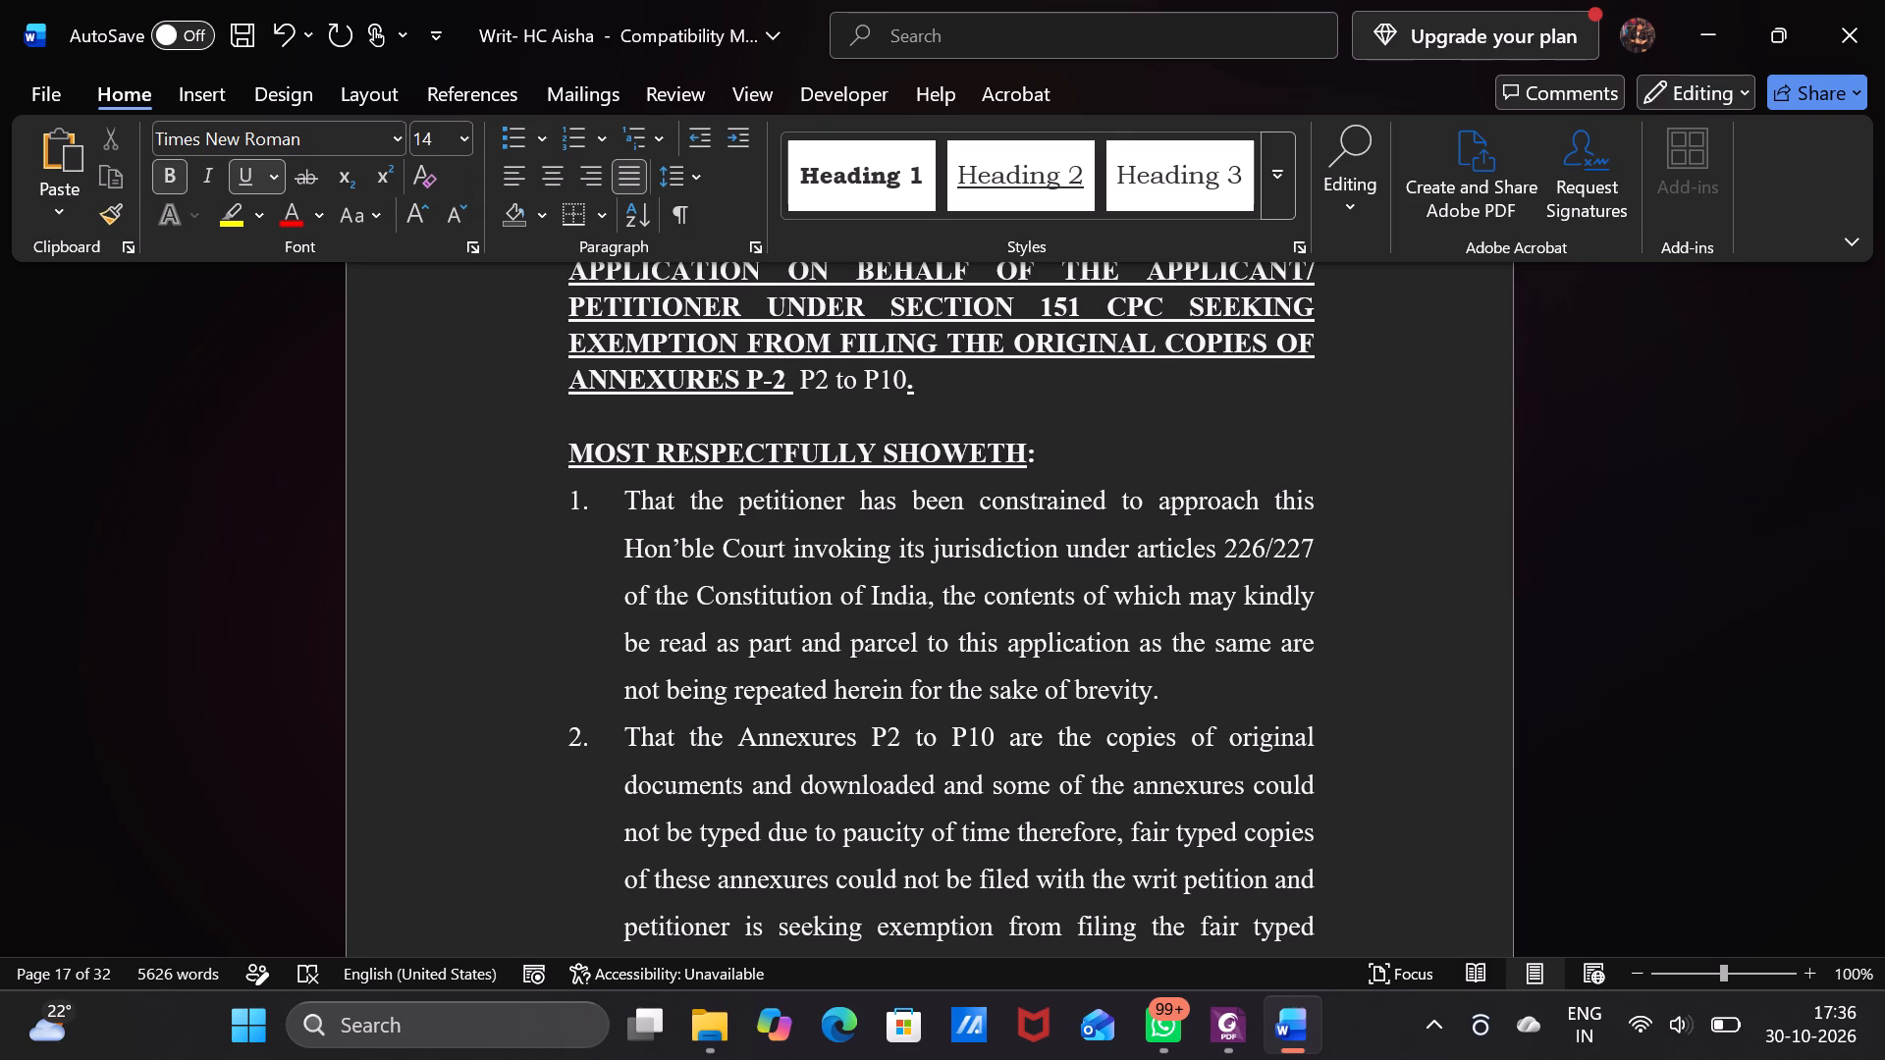
type("TO")
key("space")
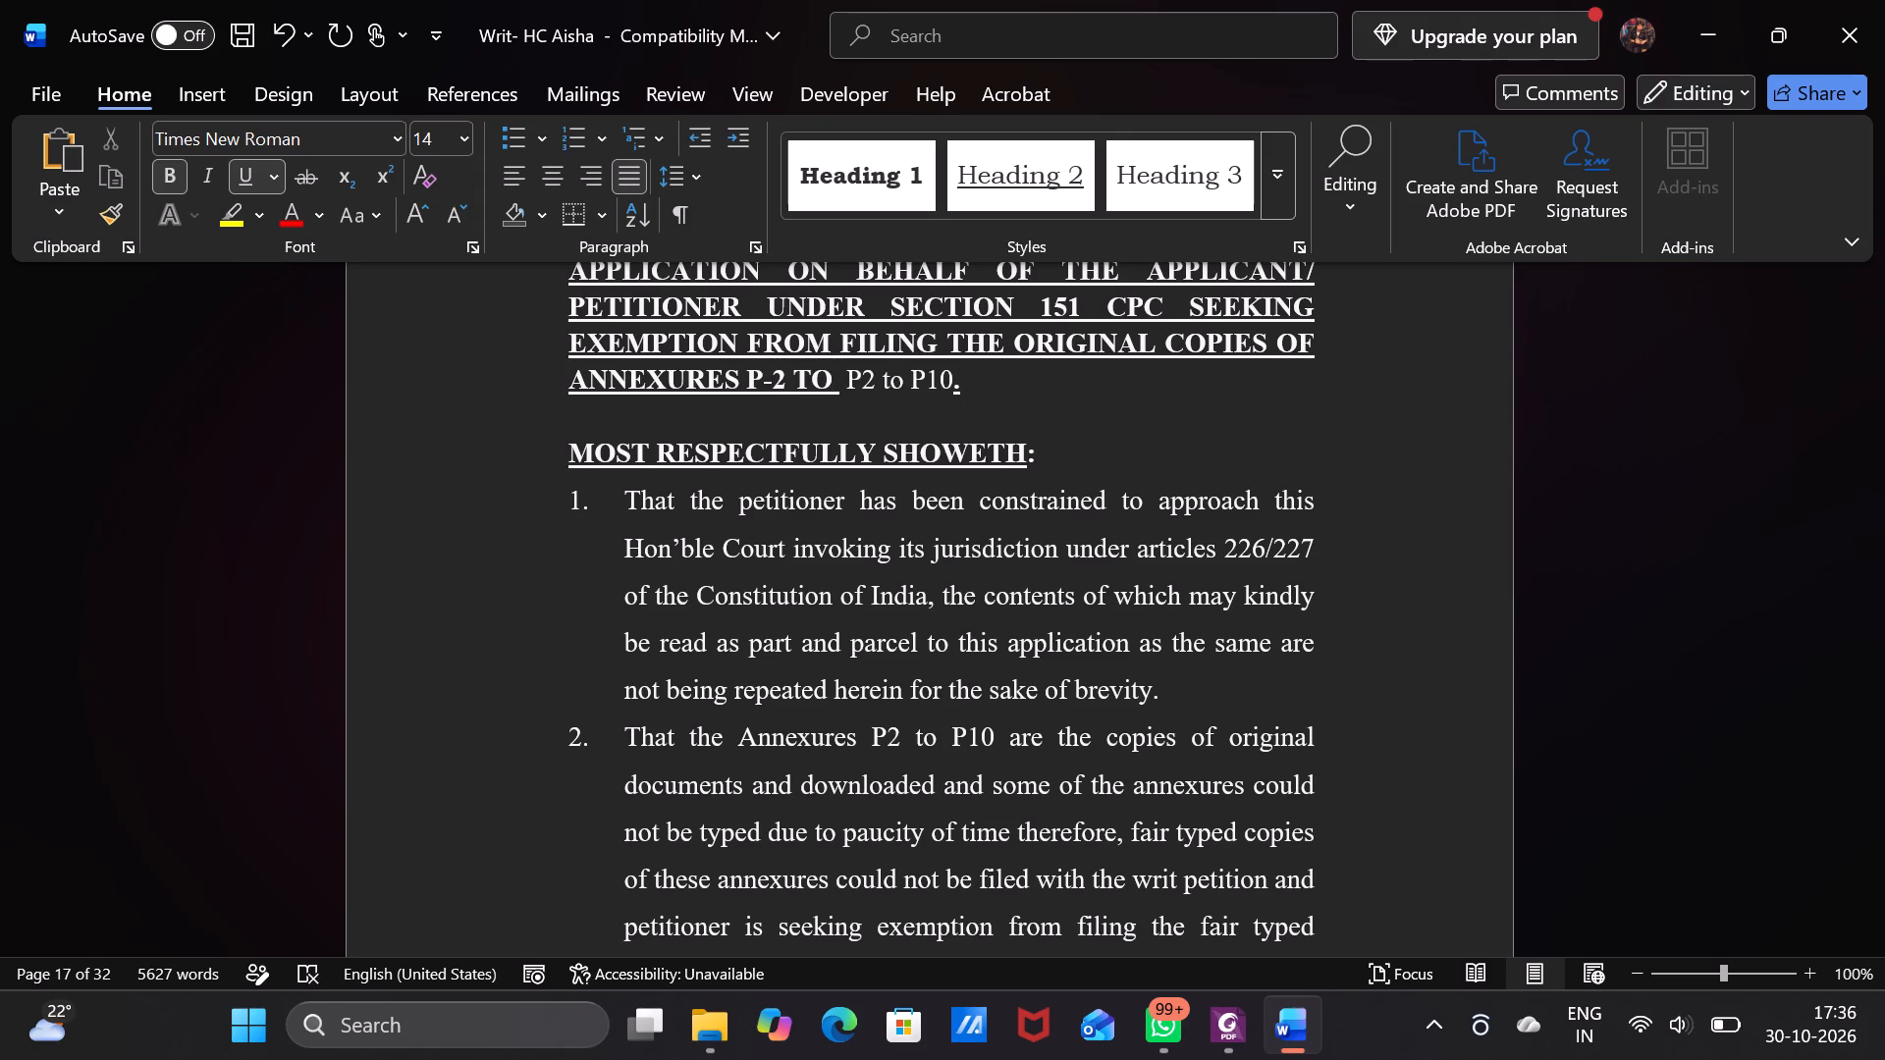
key("p")
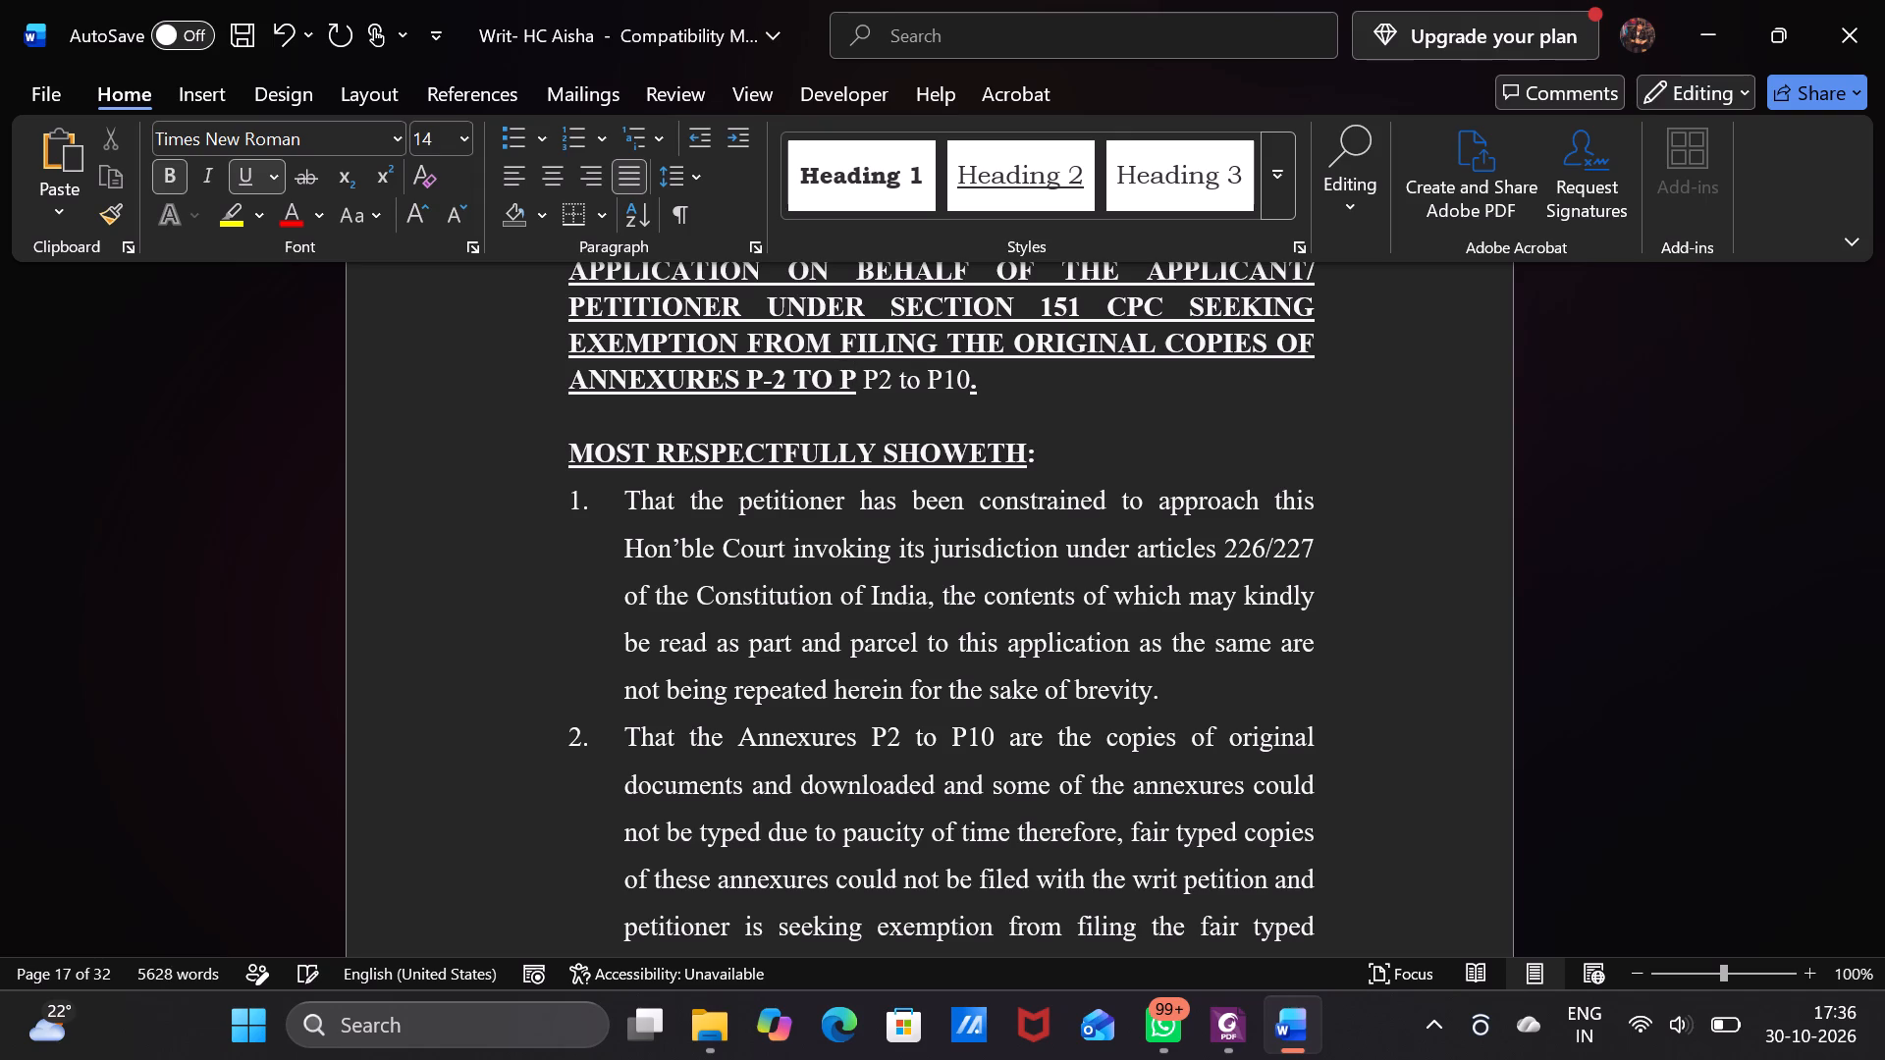
key("minus")
type("10")
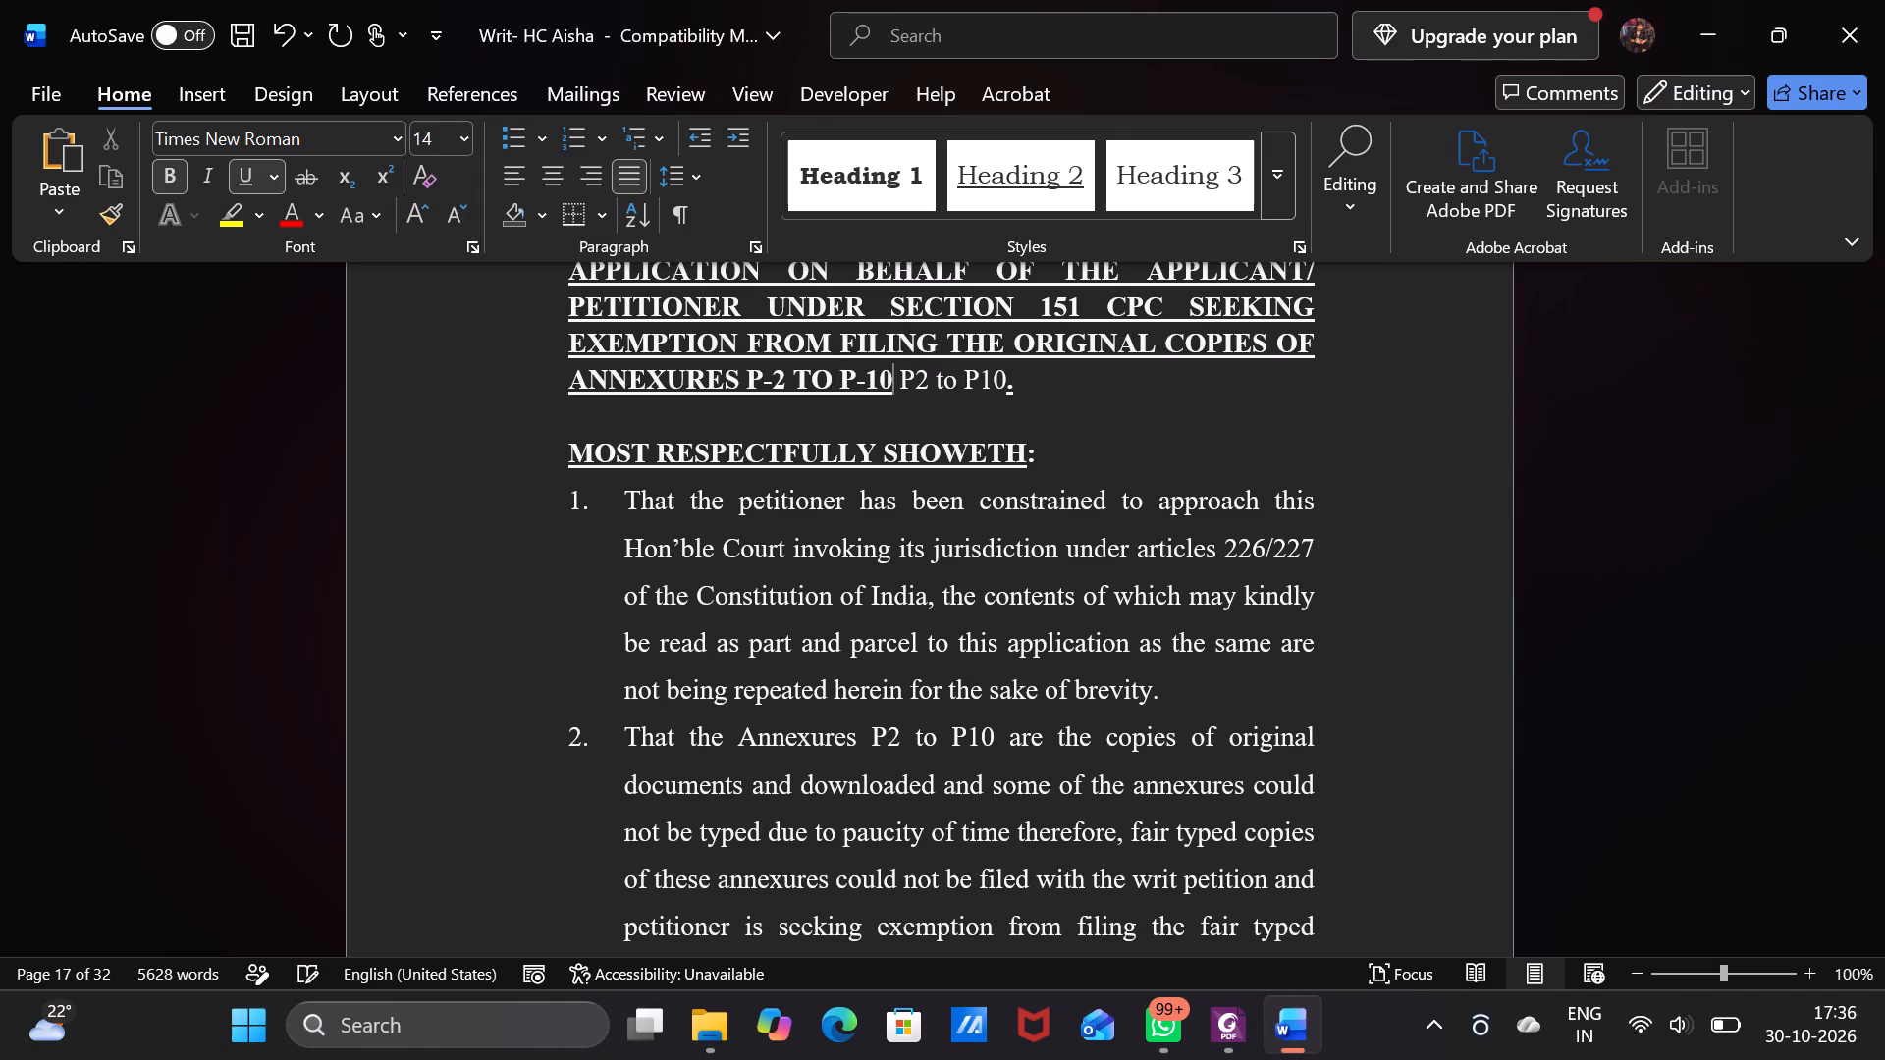
key("Delete")
key("Delete")
key("Delete")
key("Delete")
key("Delete")
key("Delete")
key("Delete")
key("Delete")
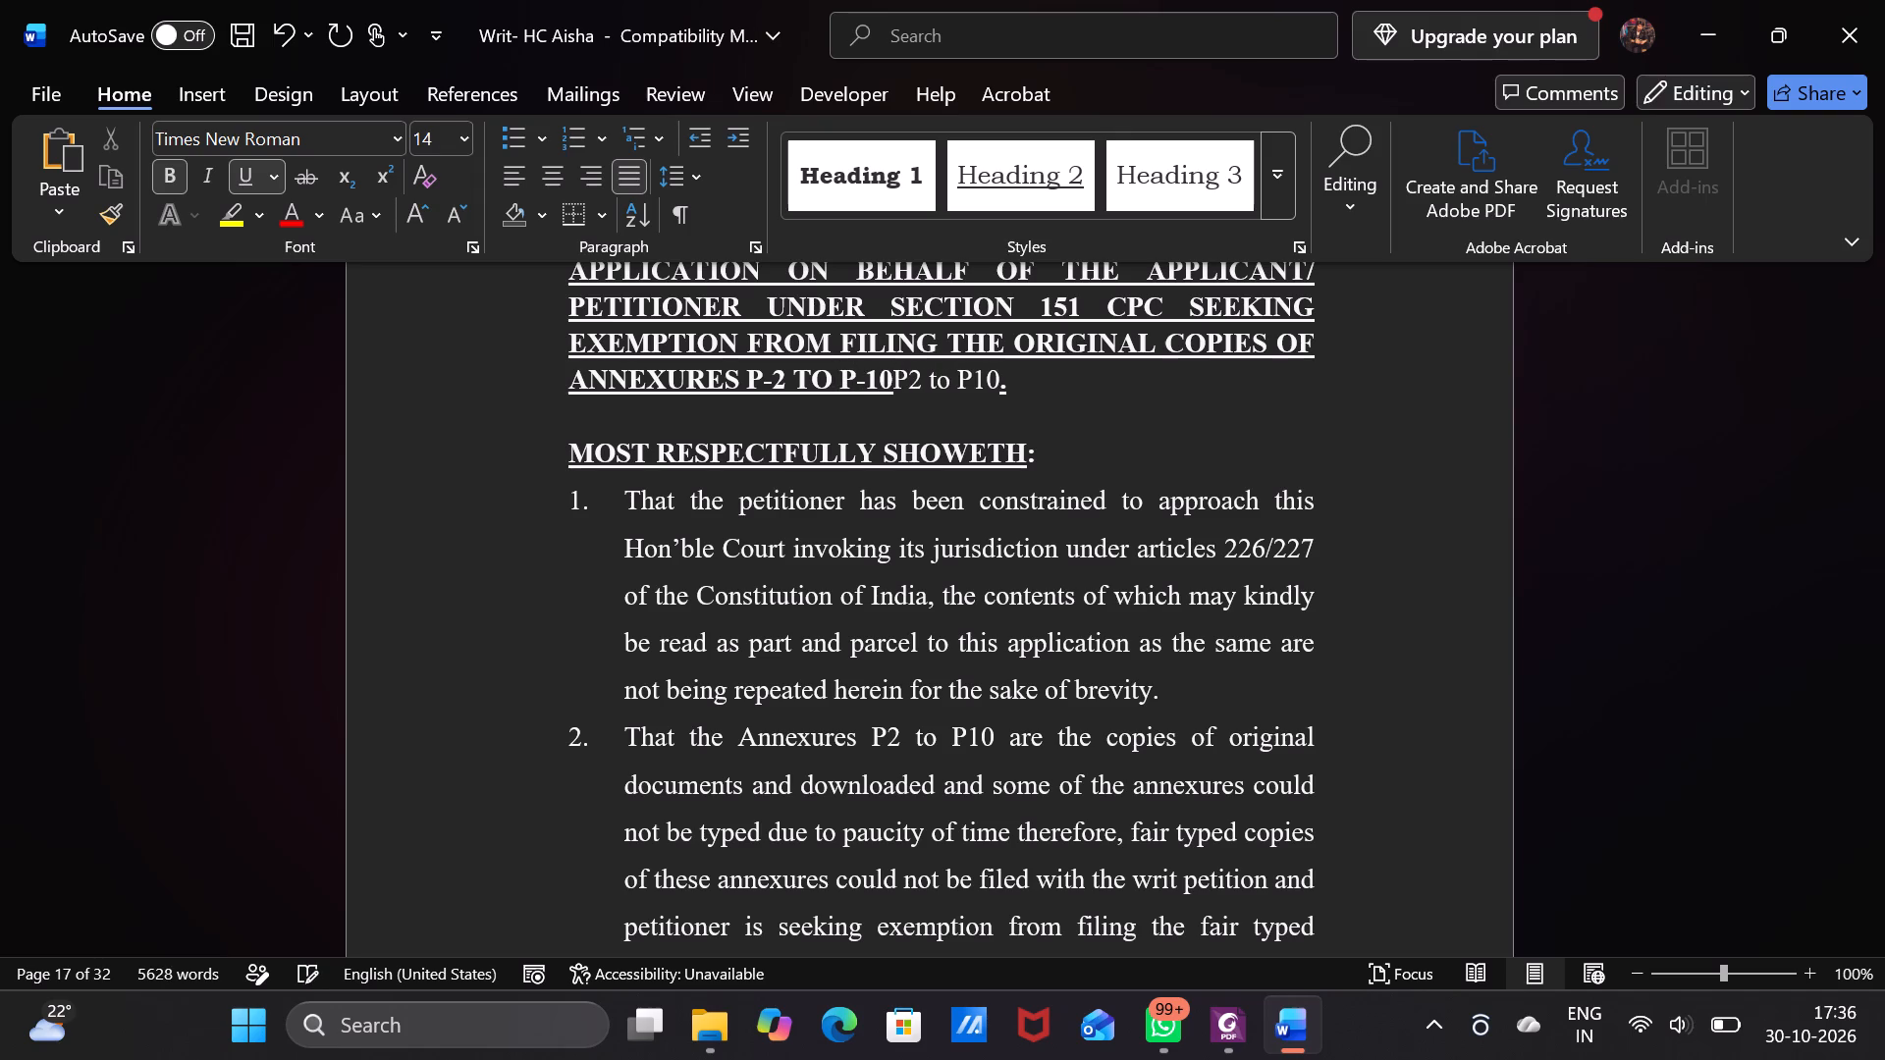
key("Delete")
key("Delete")
key("Delete")
key("period")
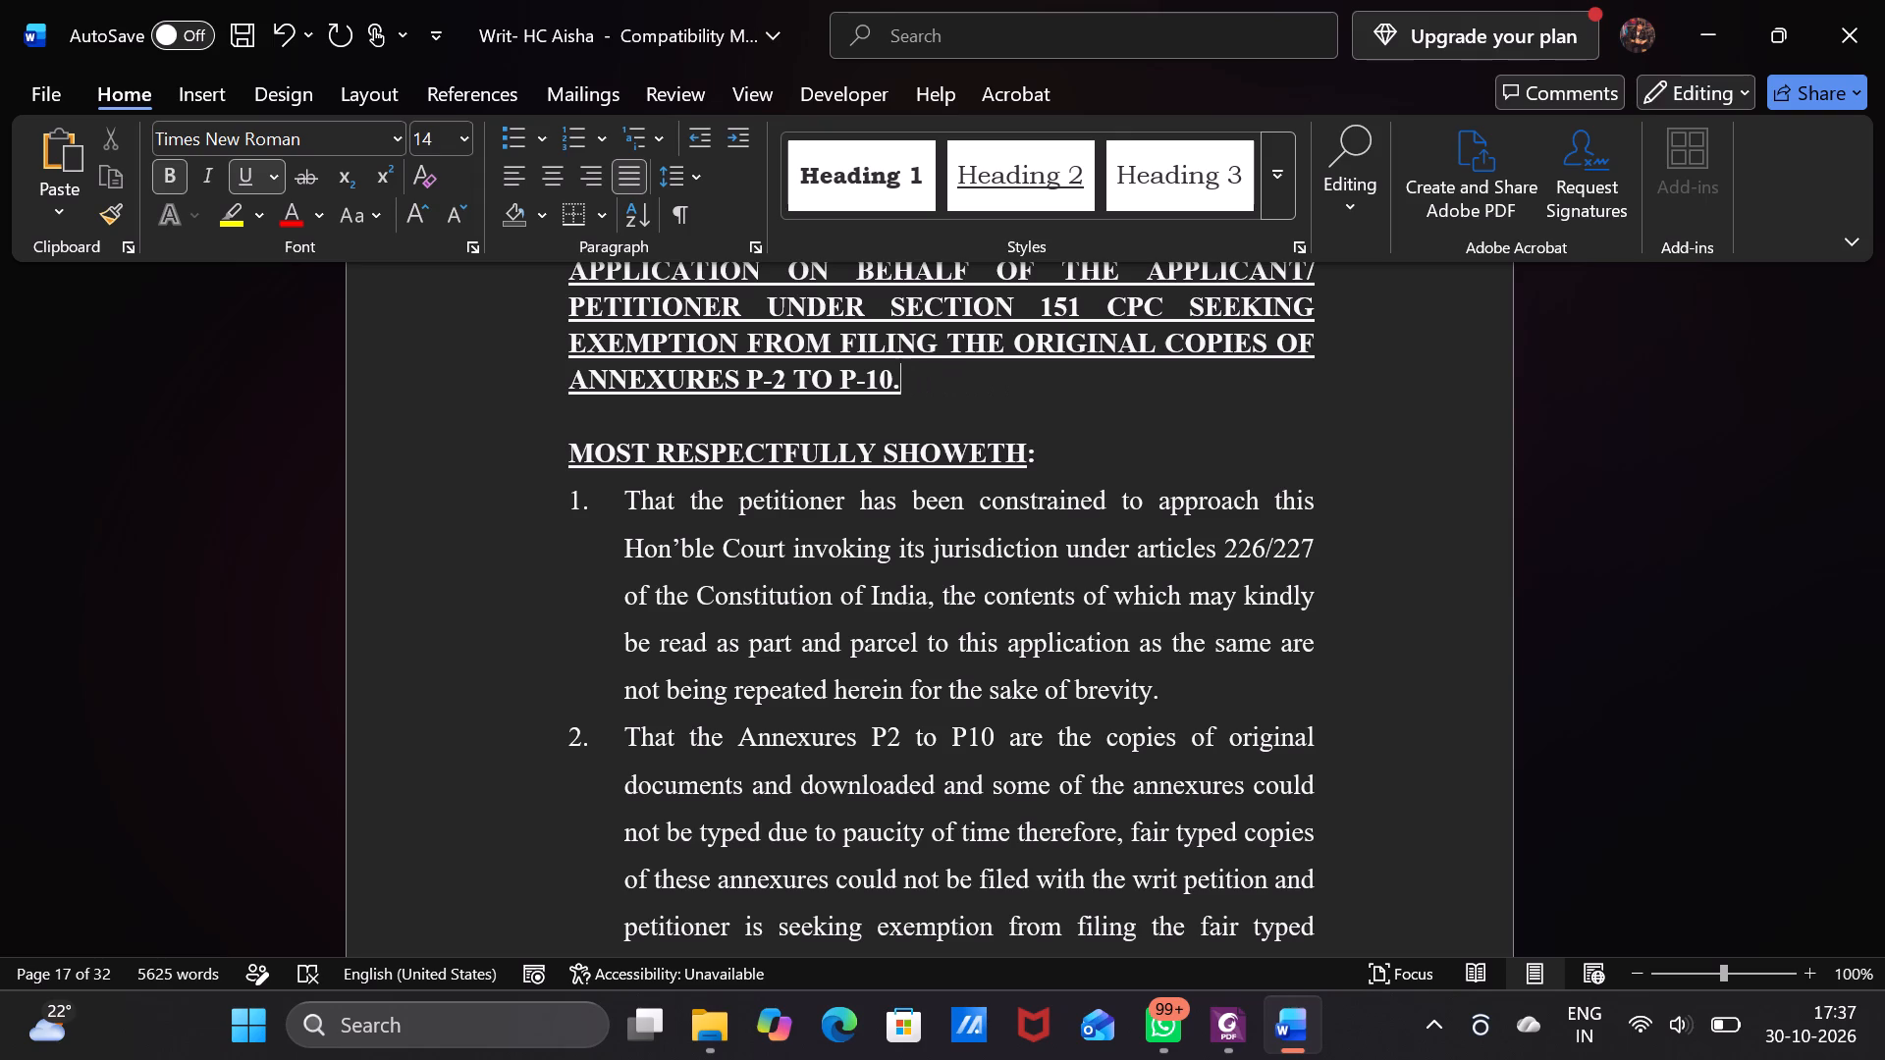
key("ctrl+s")
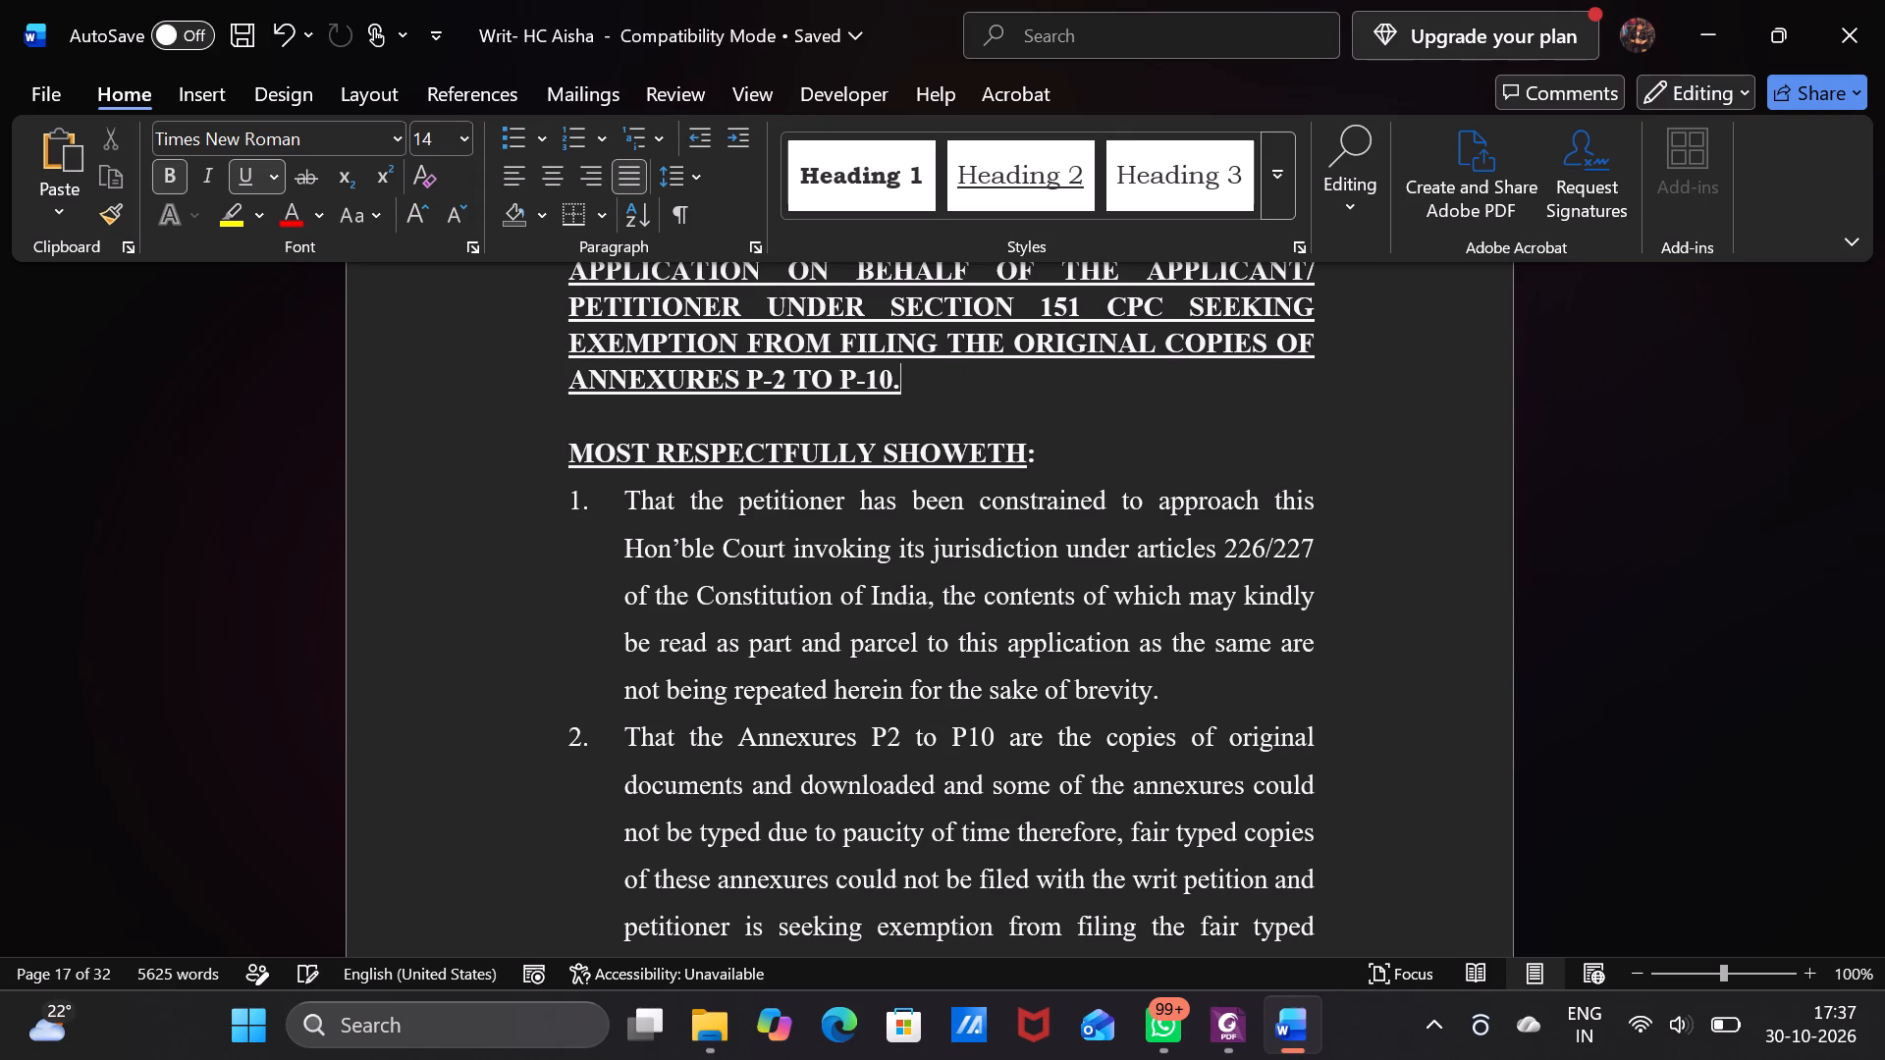
Delete paragraph 2's closing sentence, from "However, it is also to submit" through "complete record of Ld. Tribunal.".
key("Down")
key("Down")
key("Down")
key("Down")
key("Down")
key("Down")
key("Down")
key("Down")
key("Down")
key("Down")
key("Down")
key("Down")
key("Down")
key("Down")
key("Down")
key("Down")
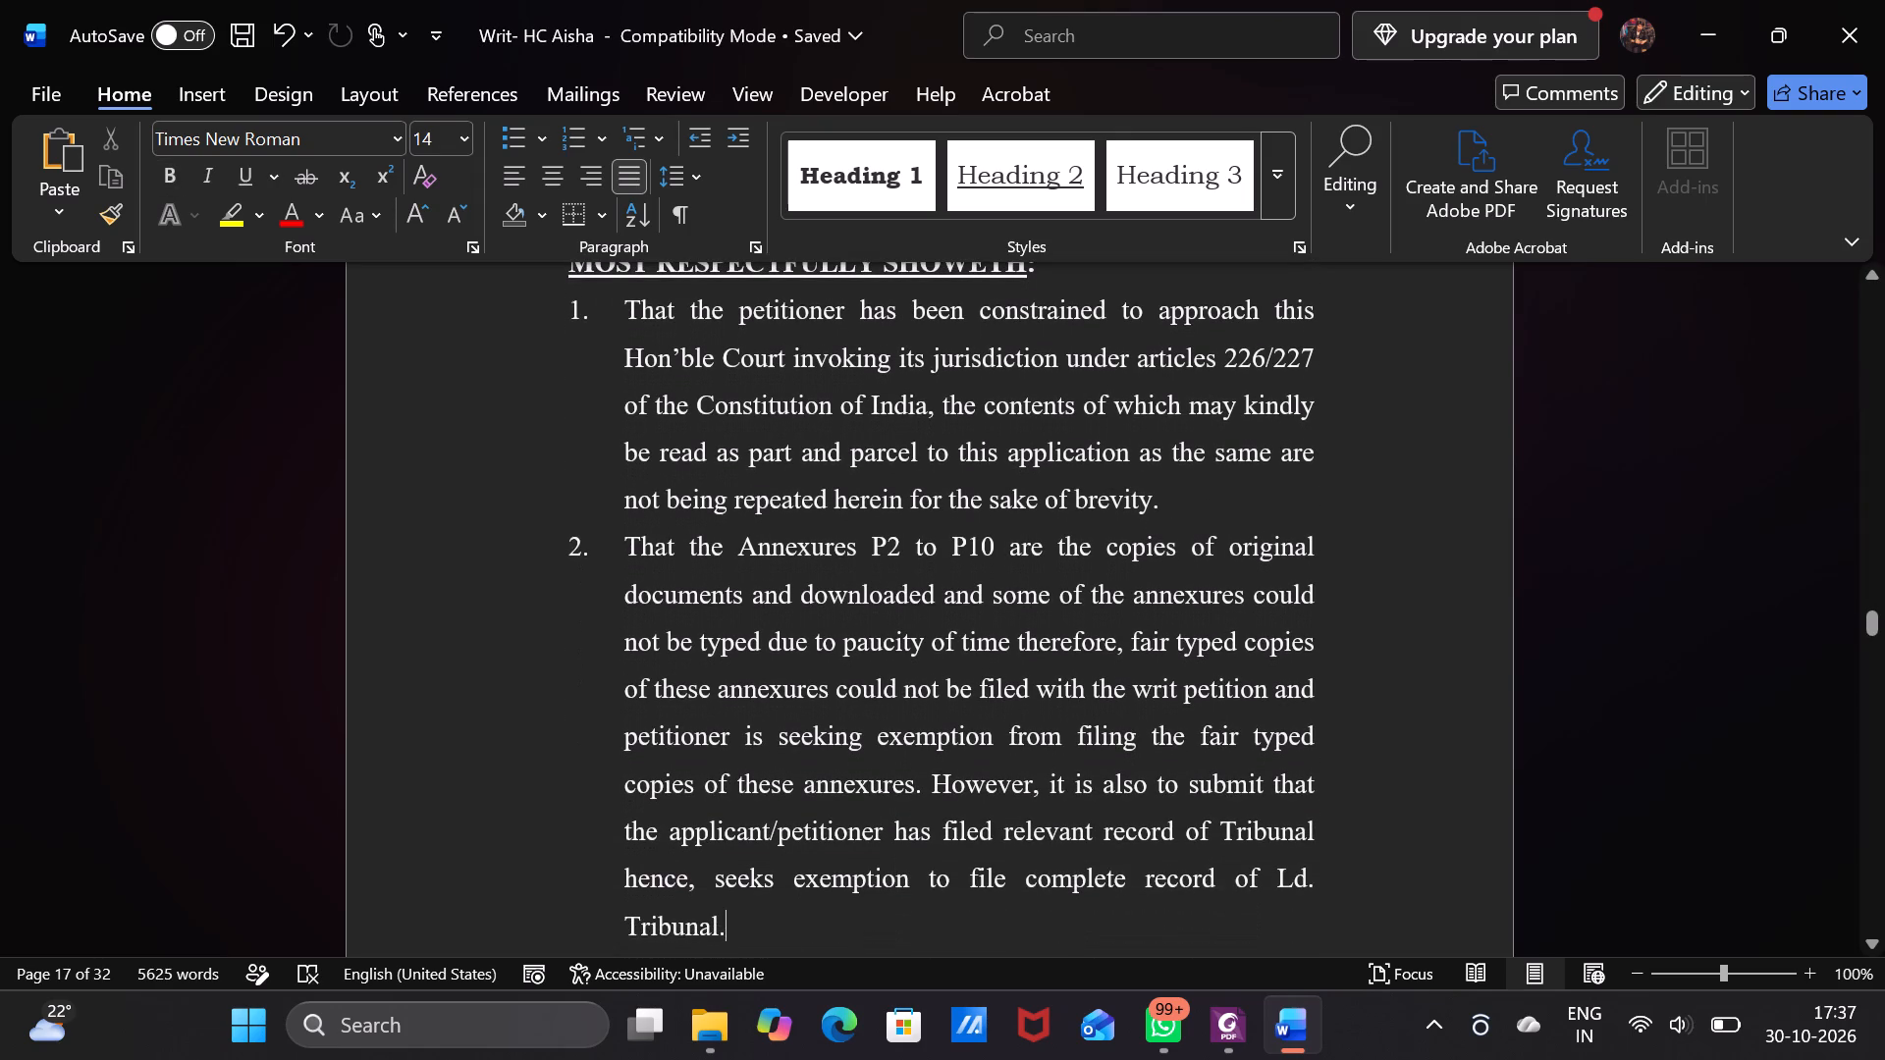
key("Down")
key("Up")
key("Up")
key("Up")
key("Up")
key("Up")
key("Up")
key("Up")
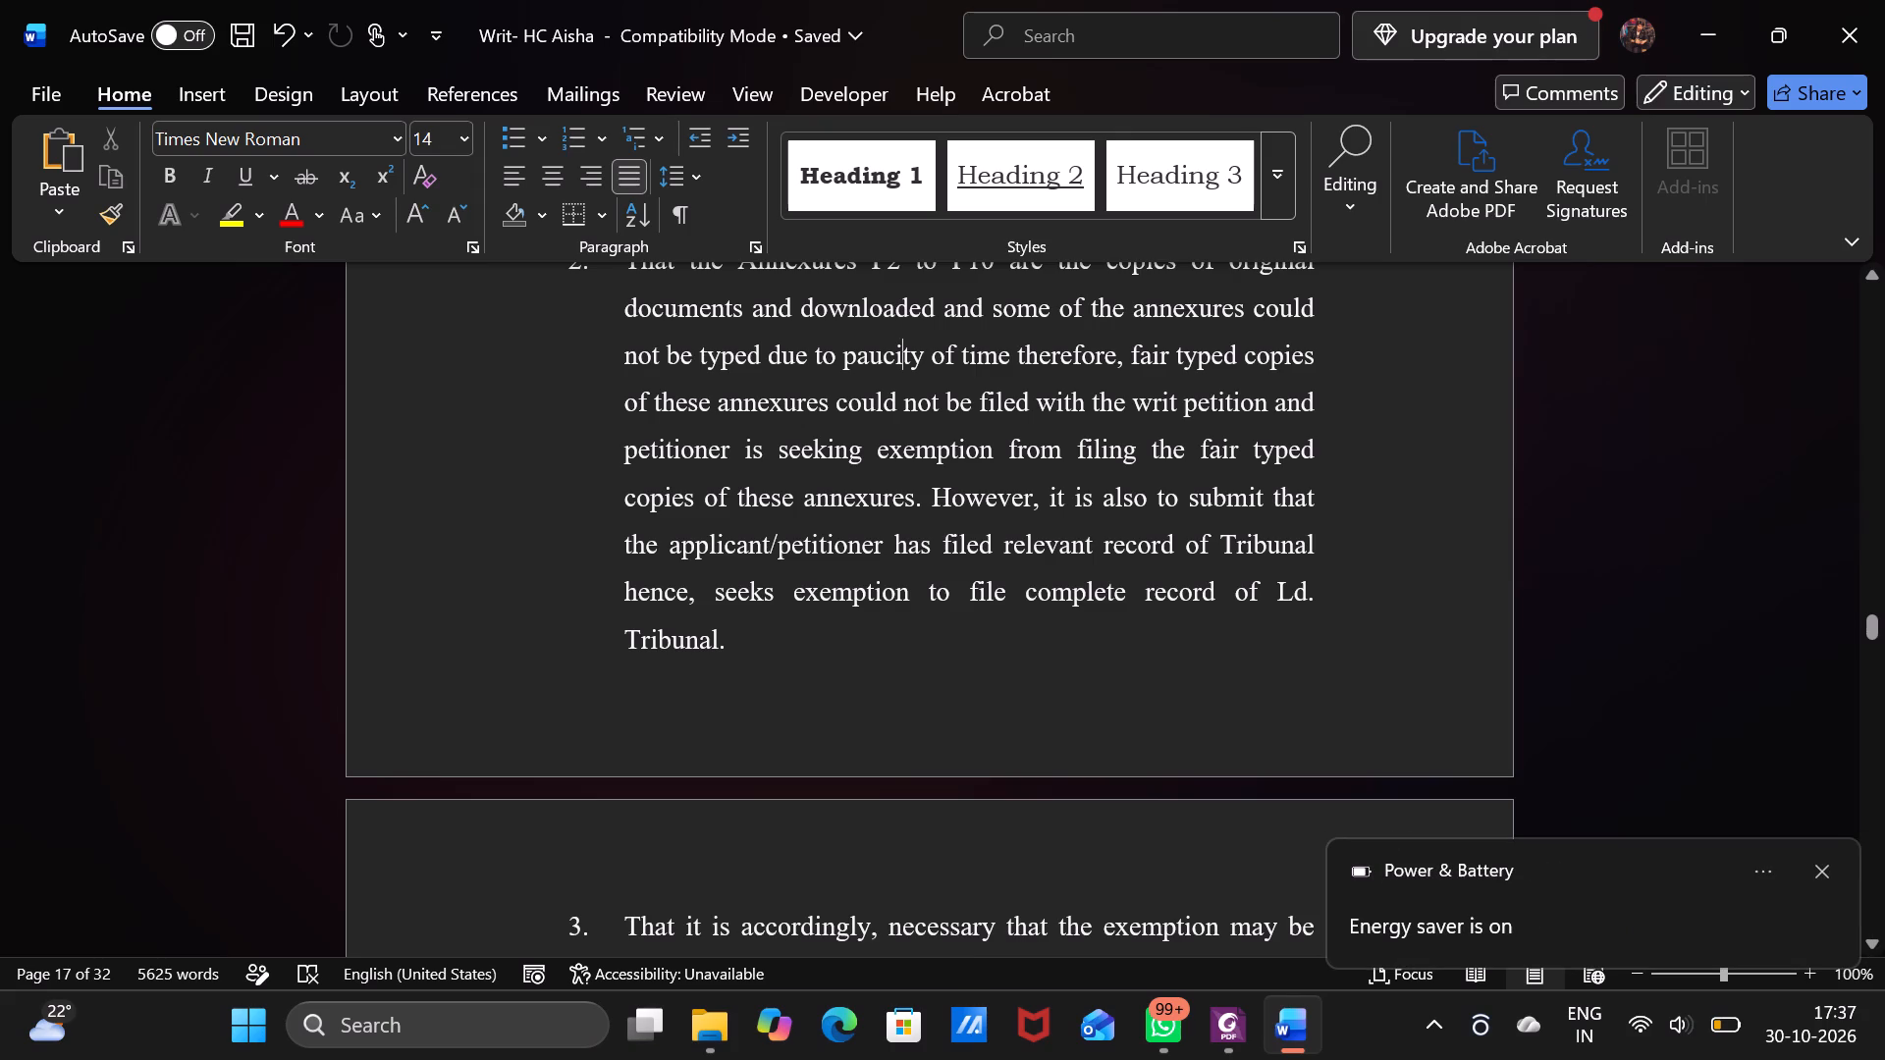
left_click(935, 502)
key("shift+Left")
key("shift+Left")
key("shift+Left")
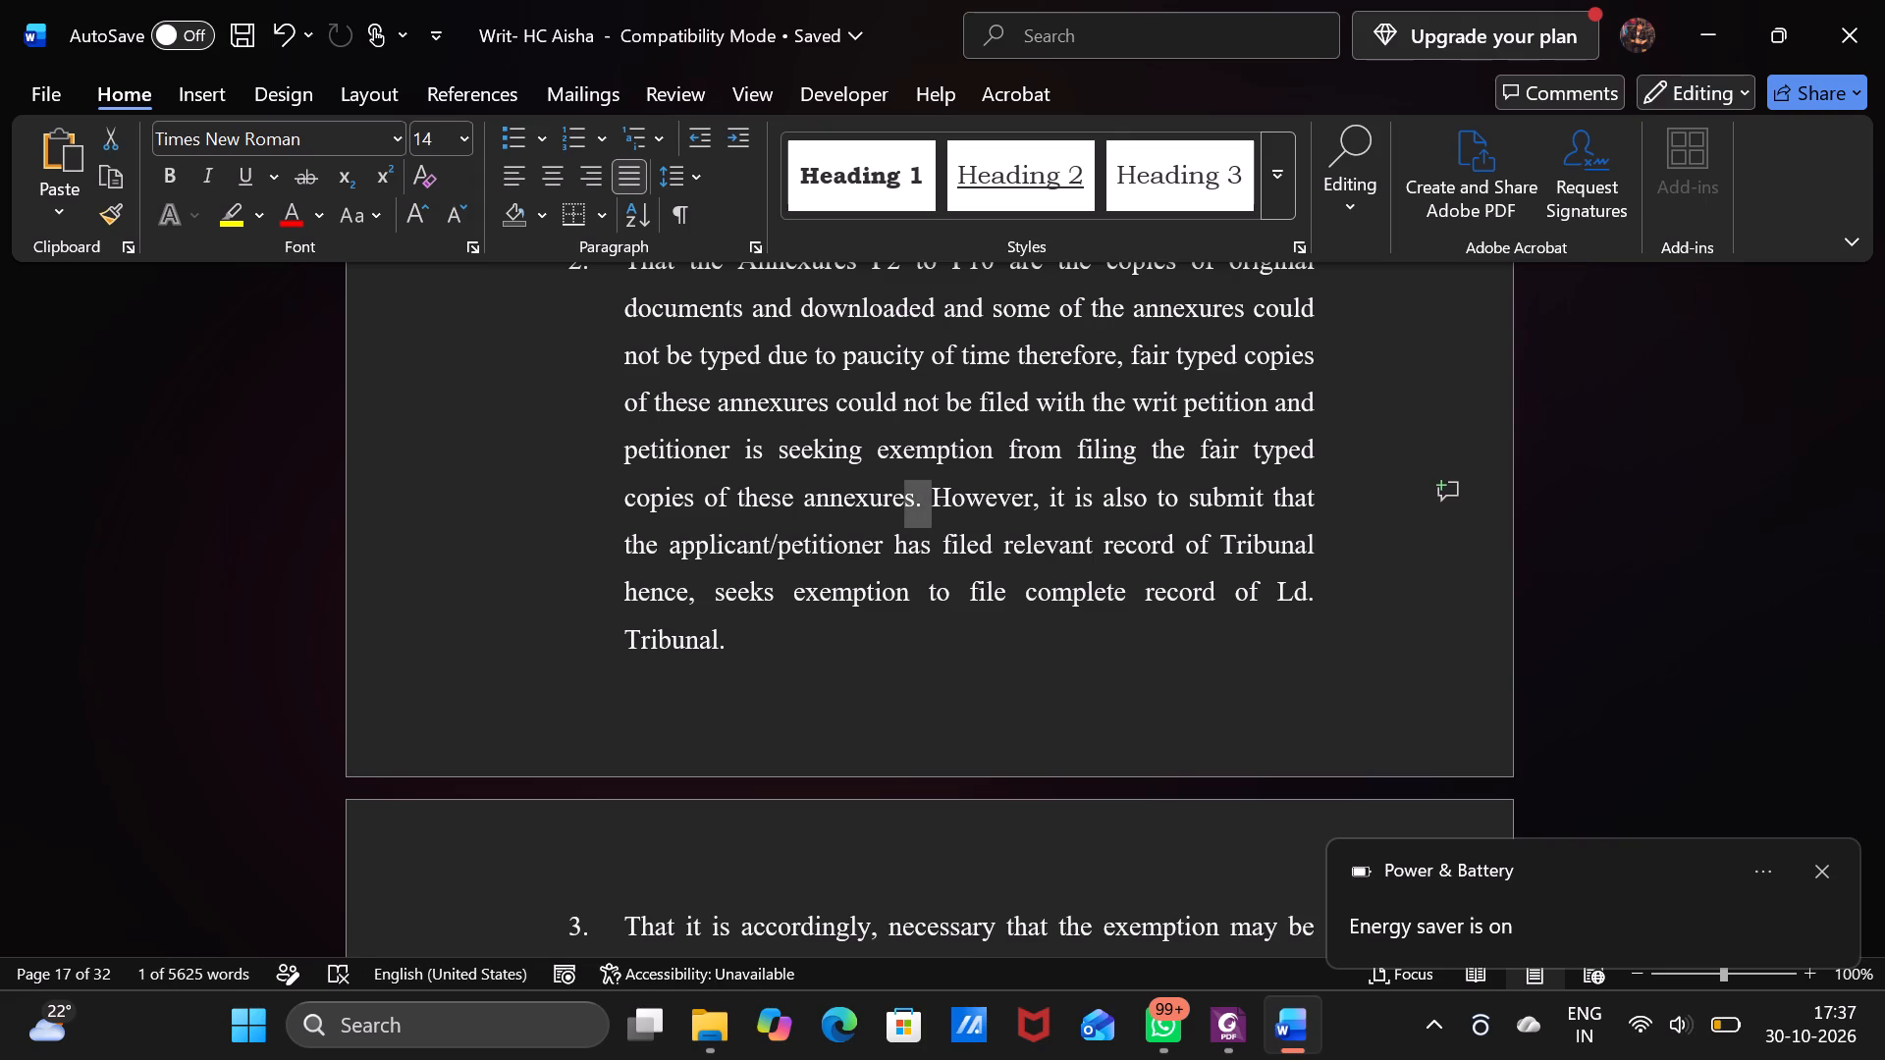
key("Right")
key("shift+Down")
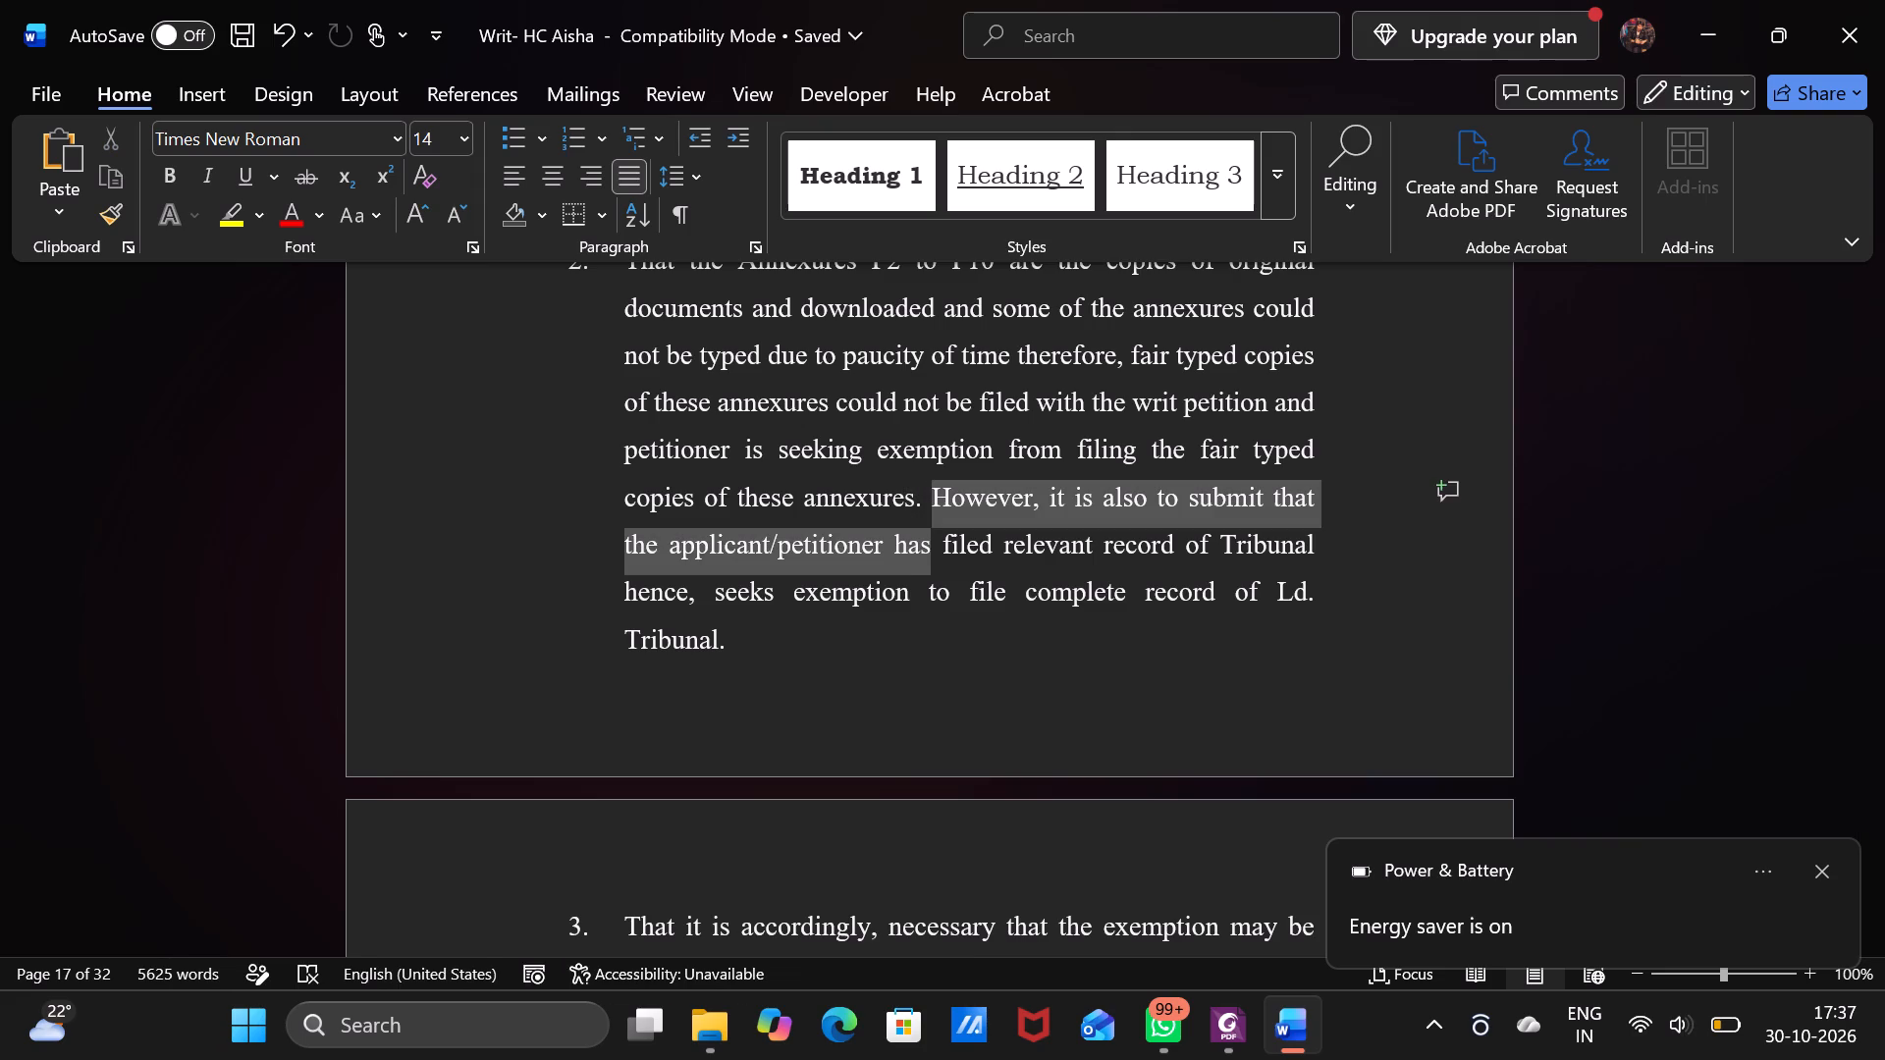
key("shift+Down")
key("shift+Down")
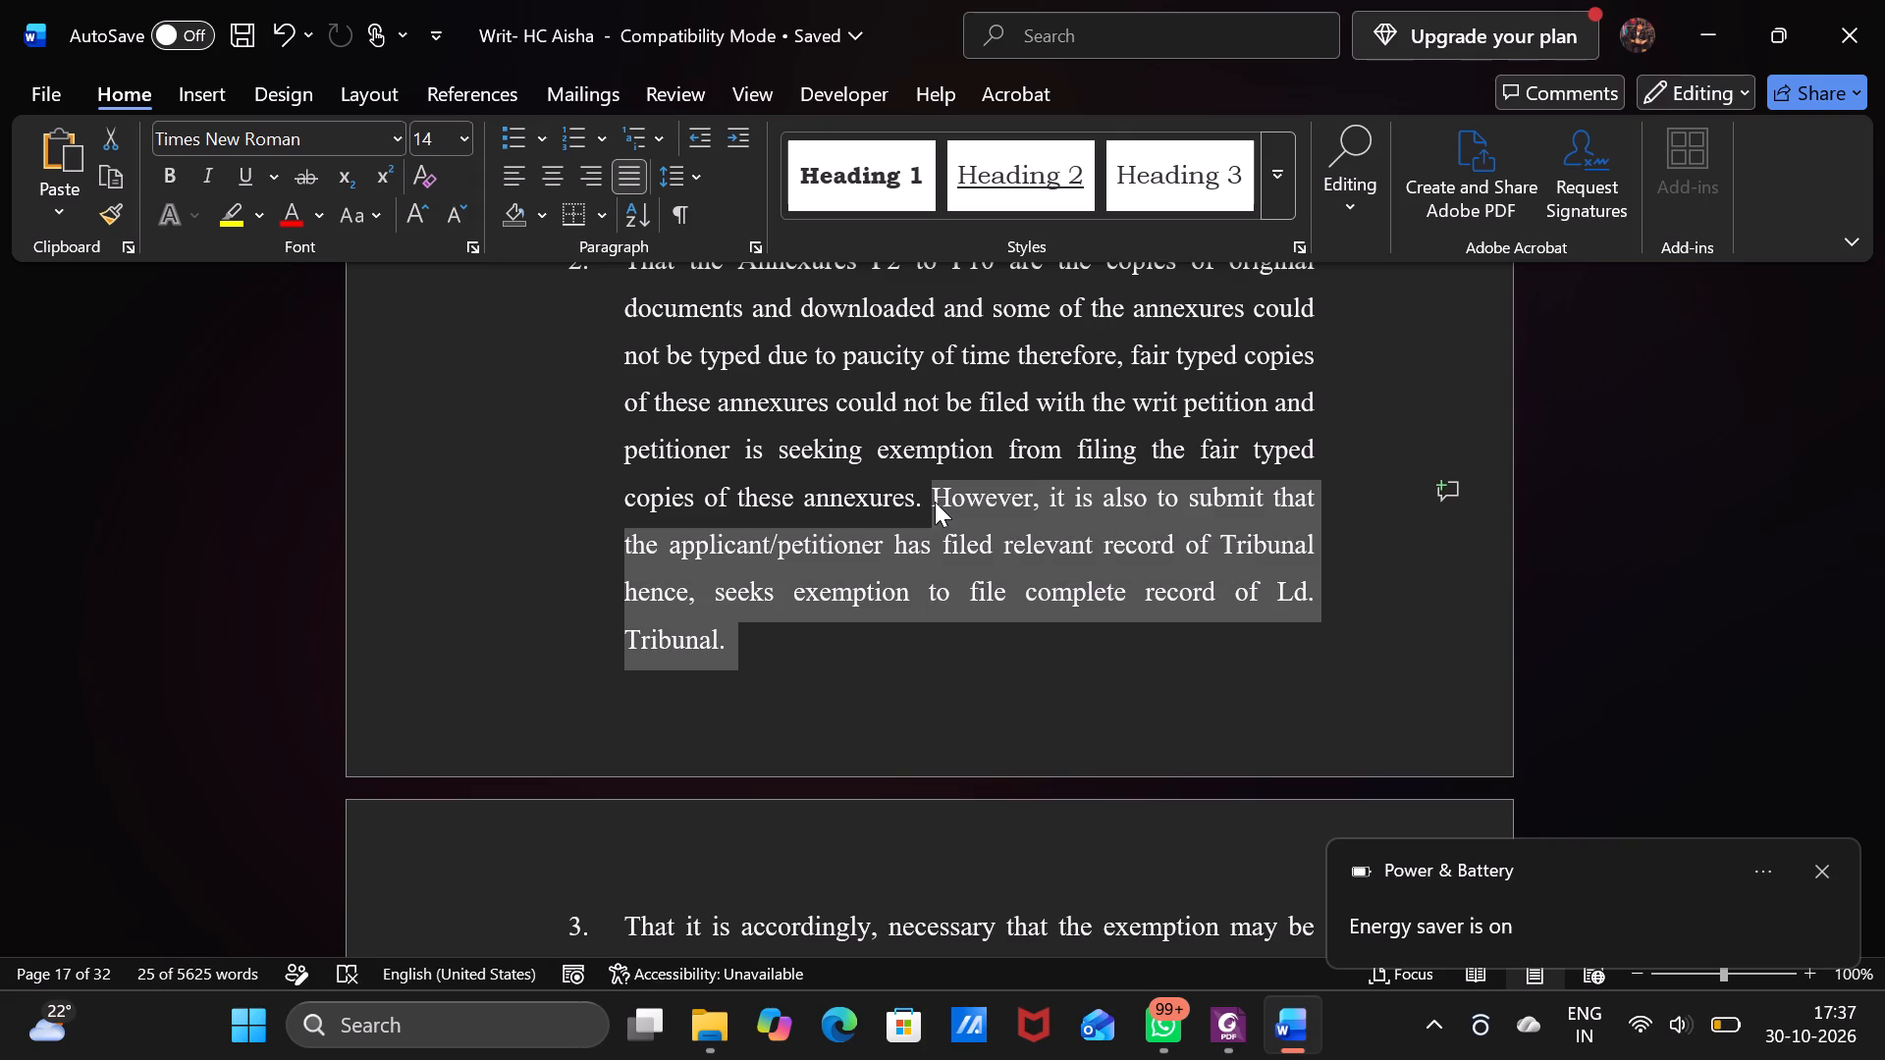
key("Delete")
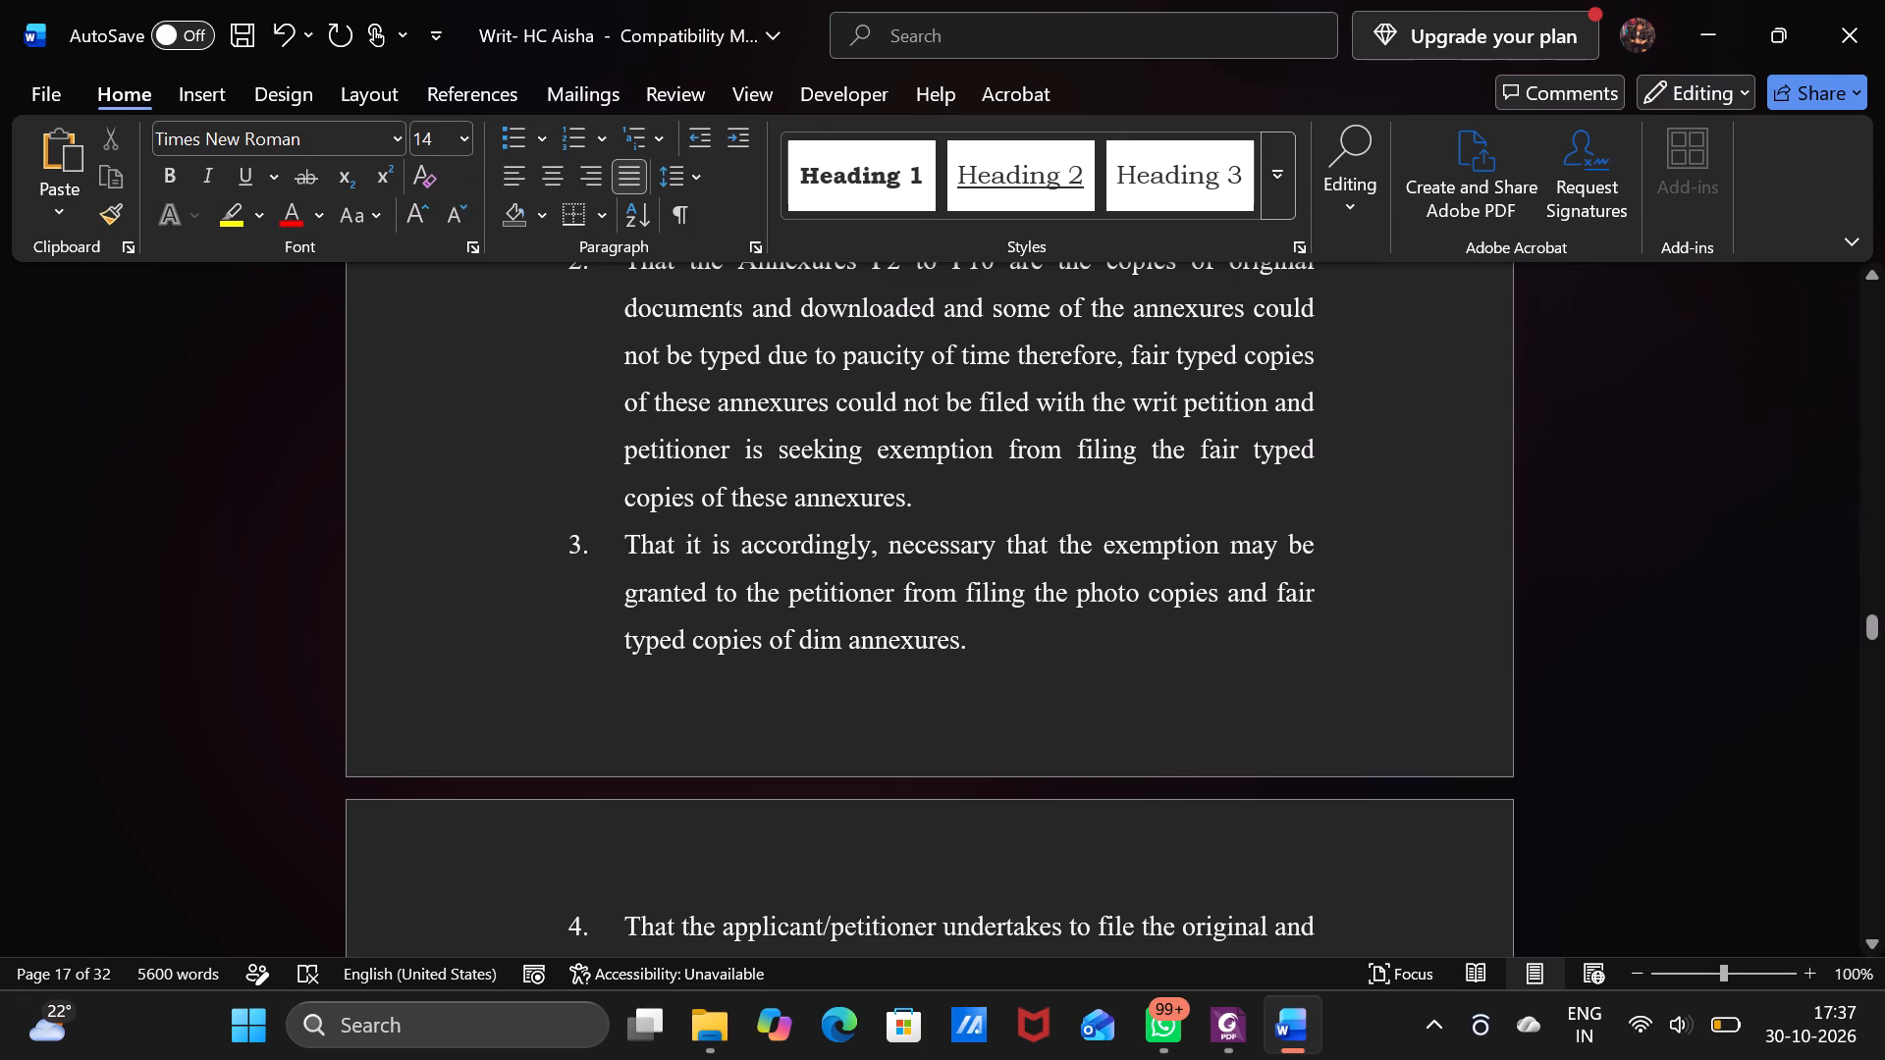
Delete "and complete Tribunal Record" after "P-10" in prayer clause i) and save the document.
key("Down")
key("Down")
key("Down")
key("Down")
key("Down")
key("Down")
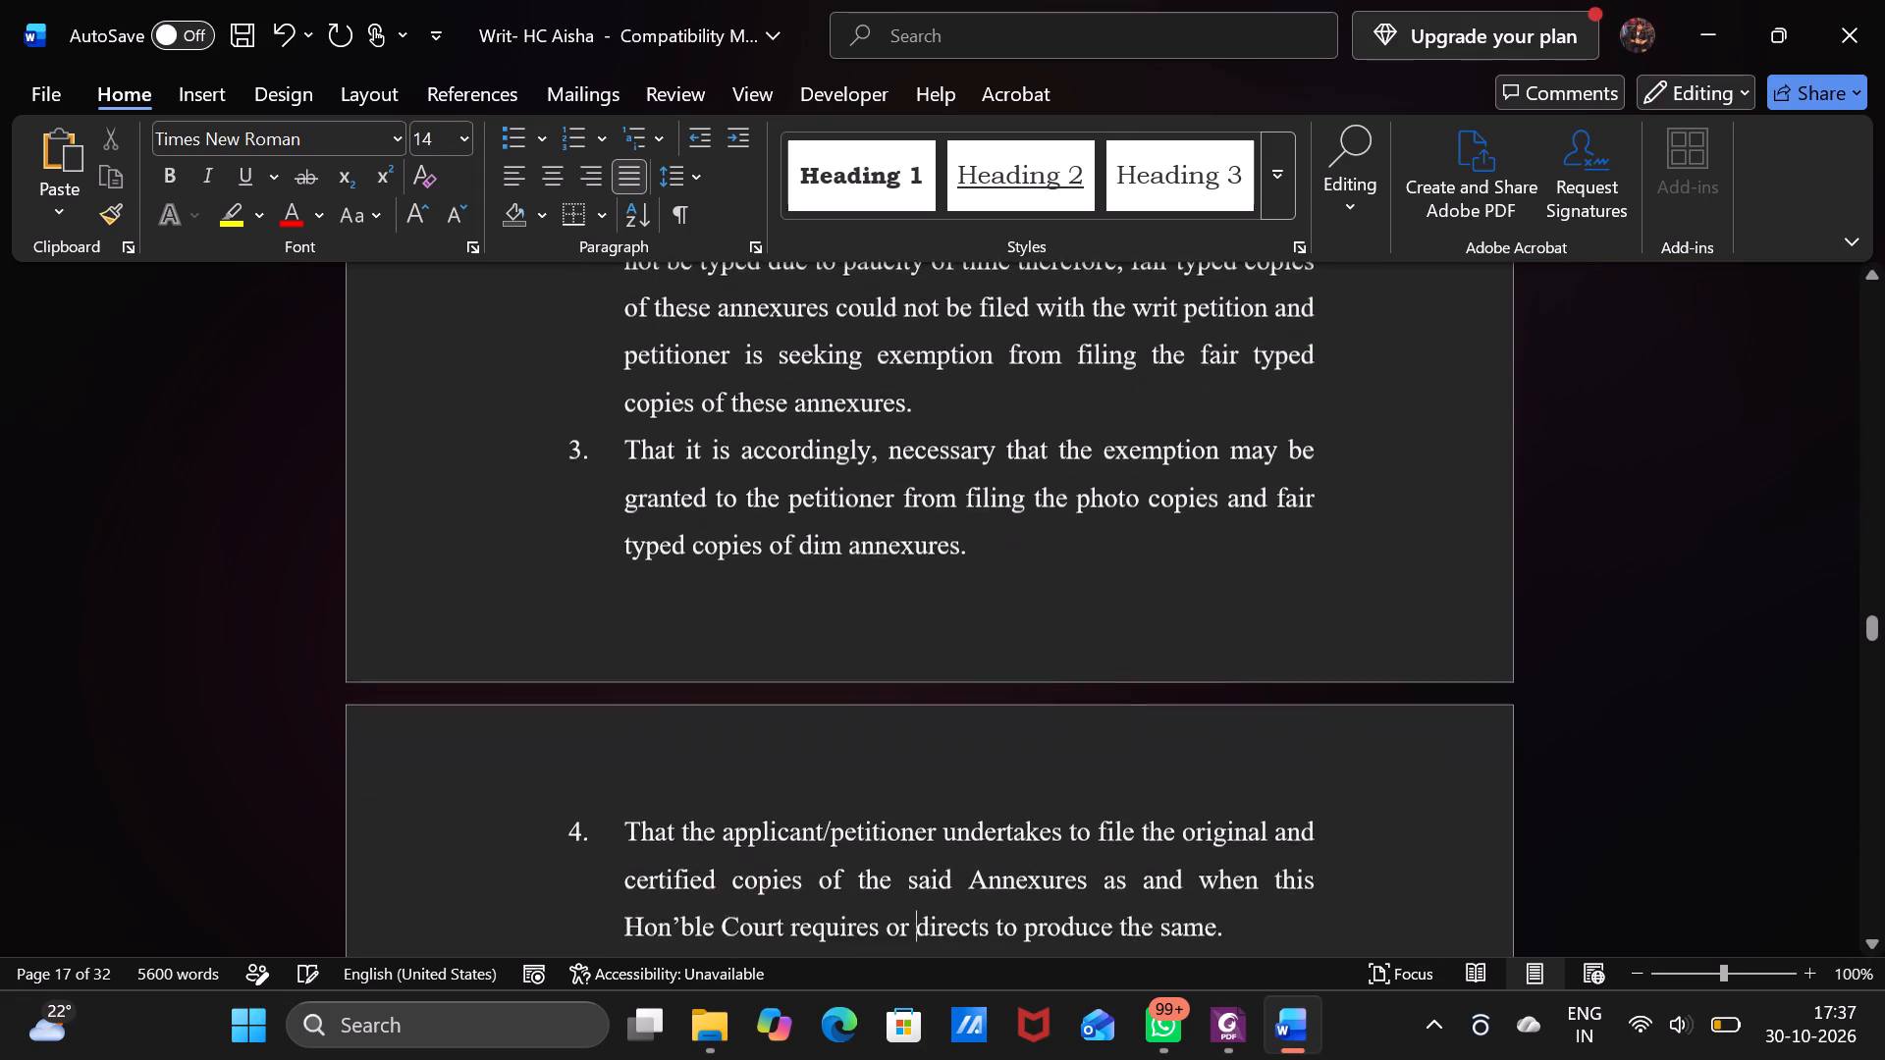
key("Down")
key("Down")
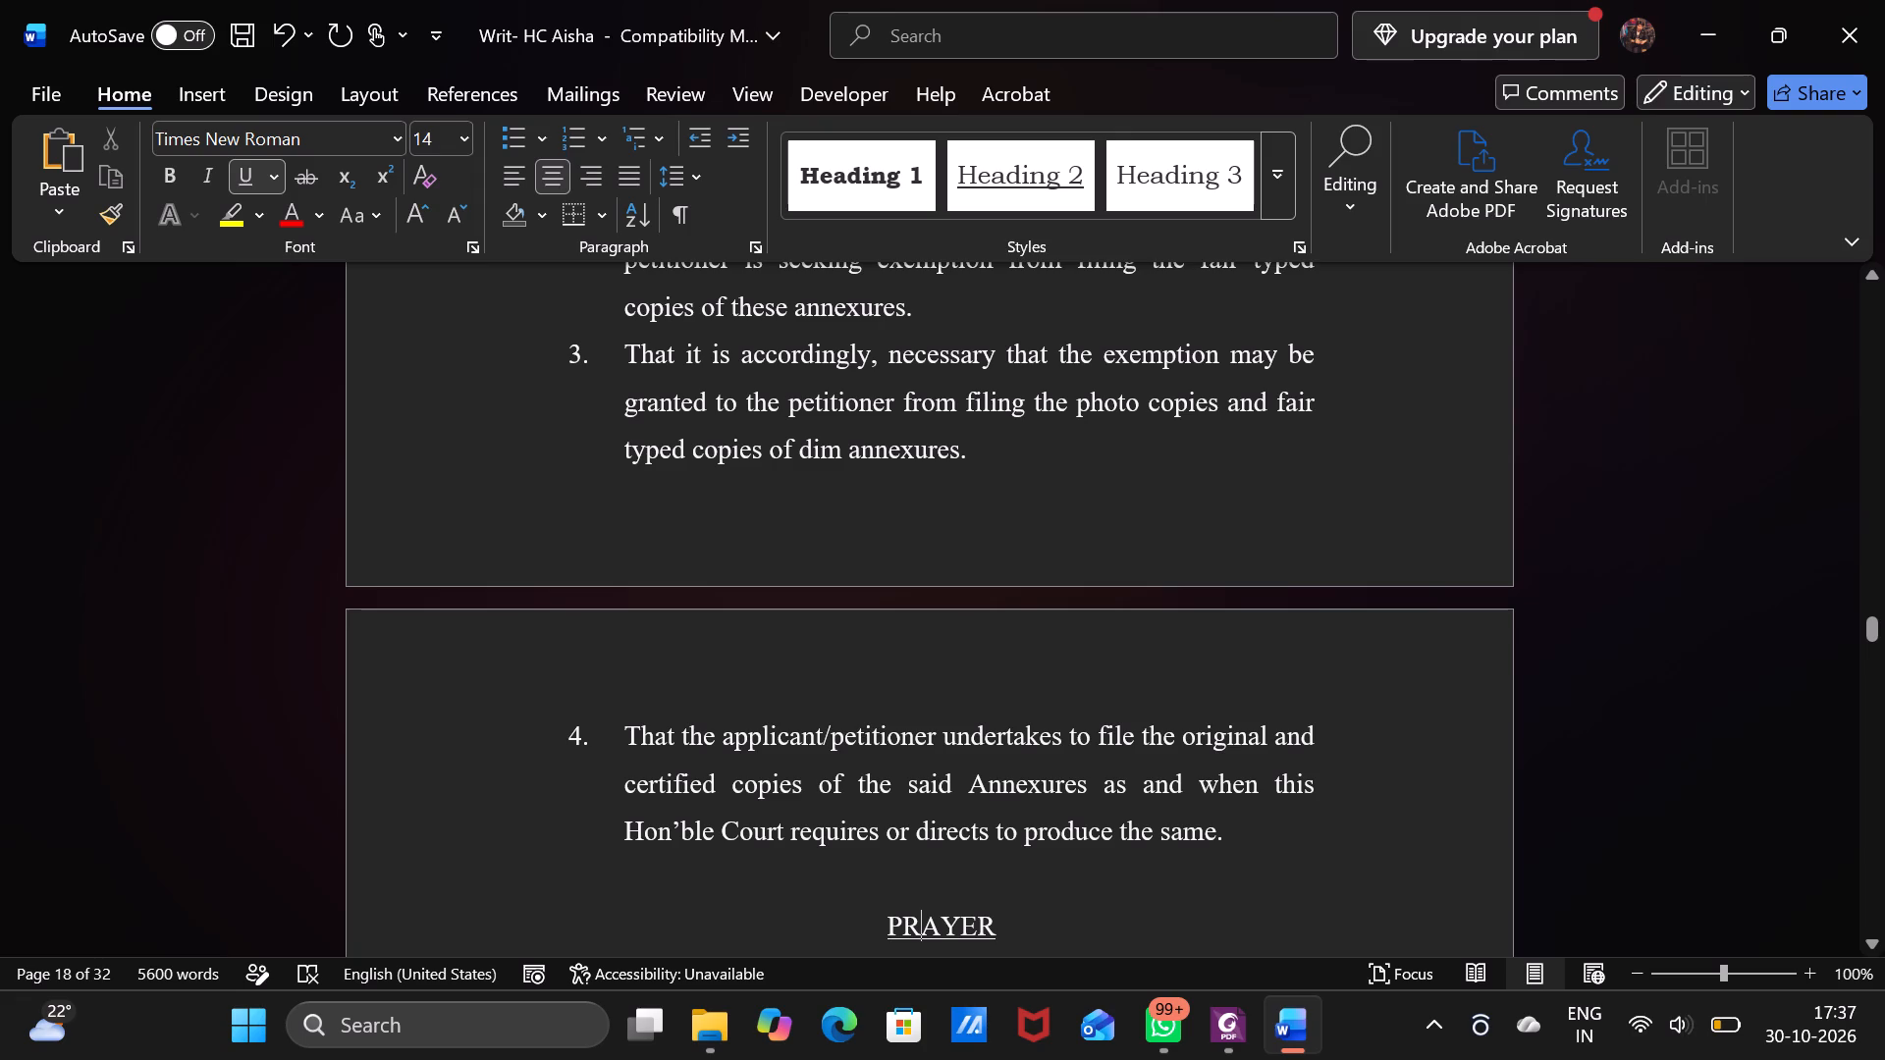
key("Down")
key("Down")
key("Down")
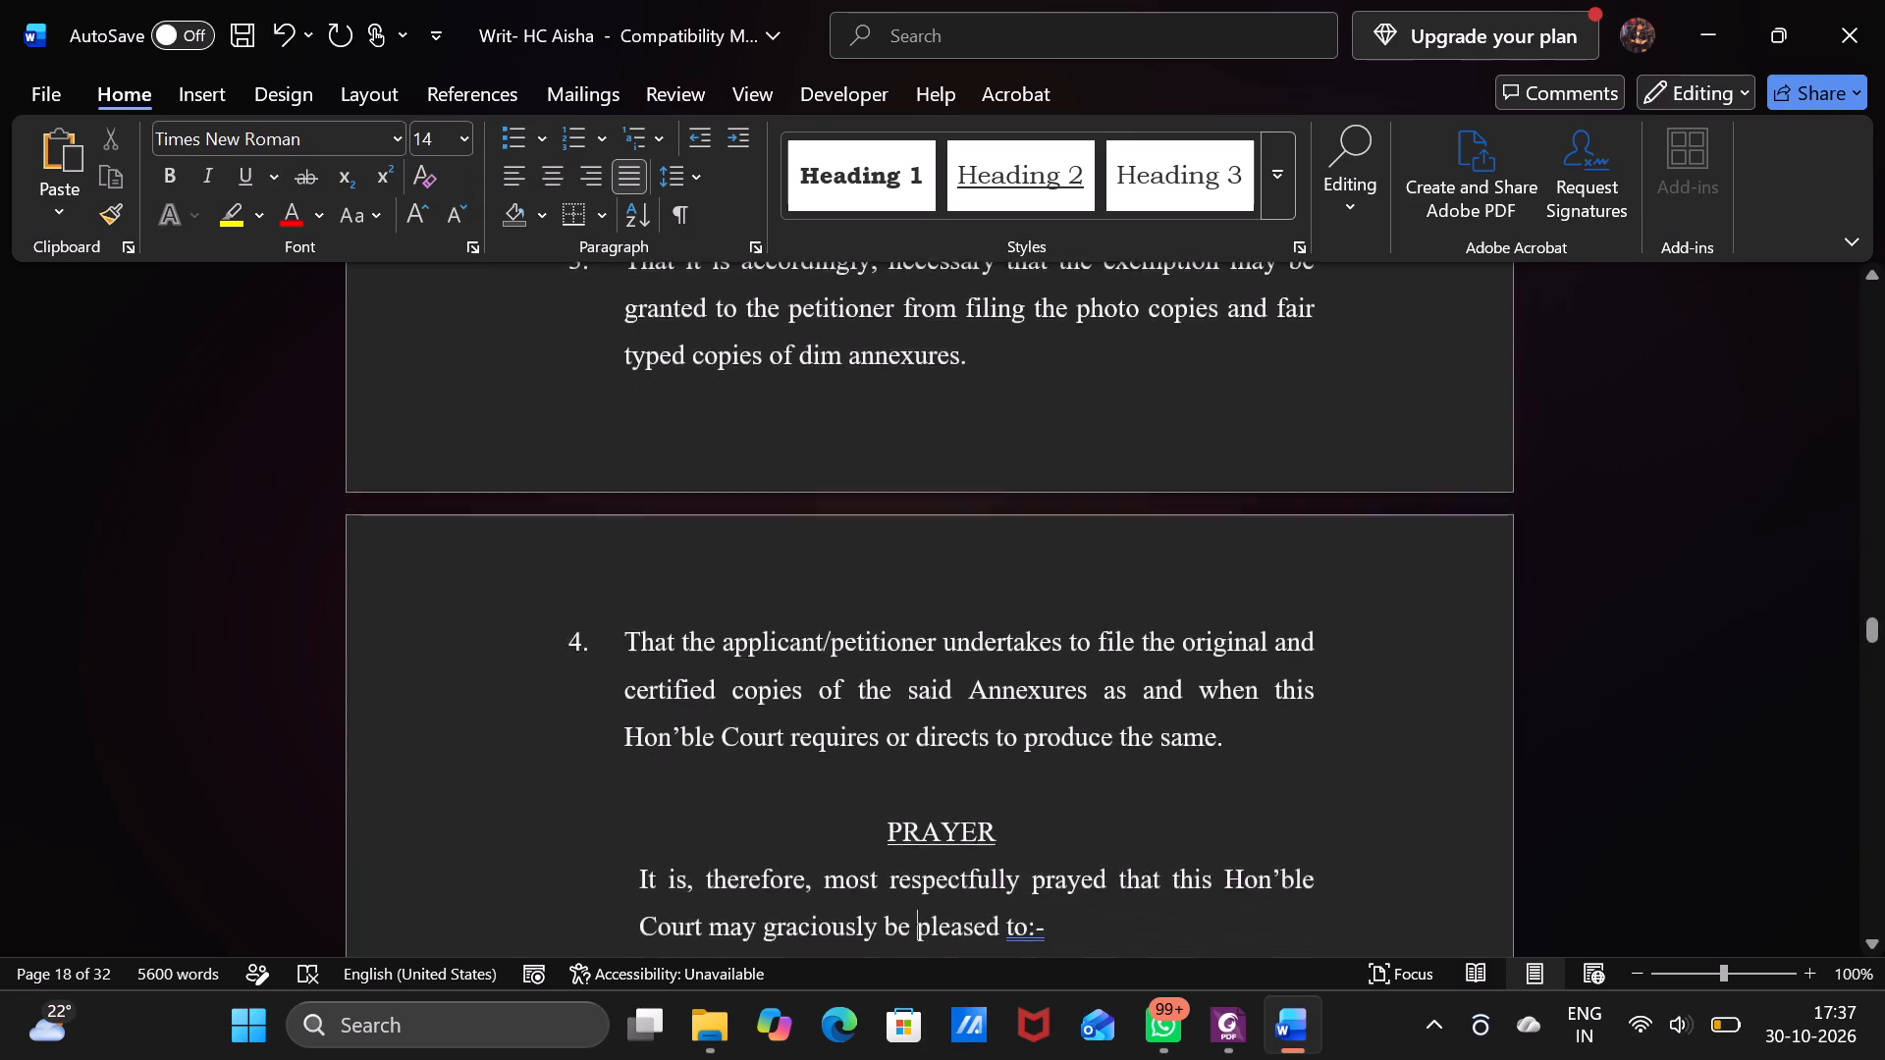
key("Down")
key("Down")
key("Down")
key("Down")
key("Down")
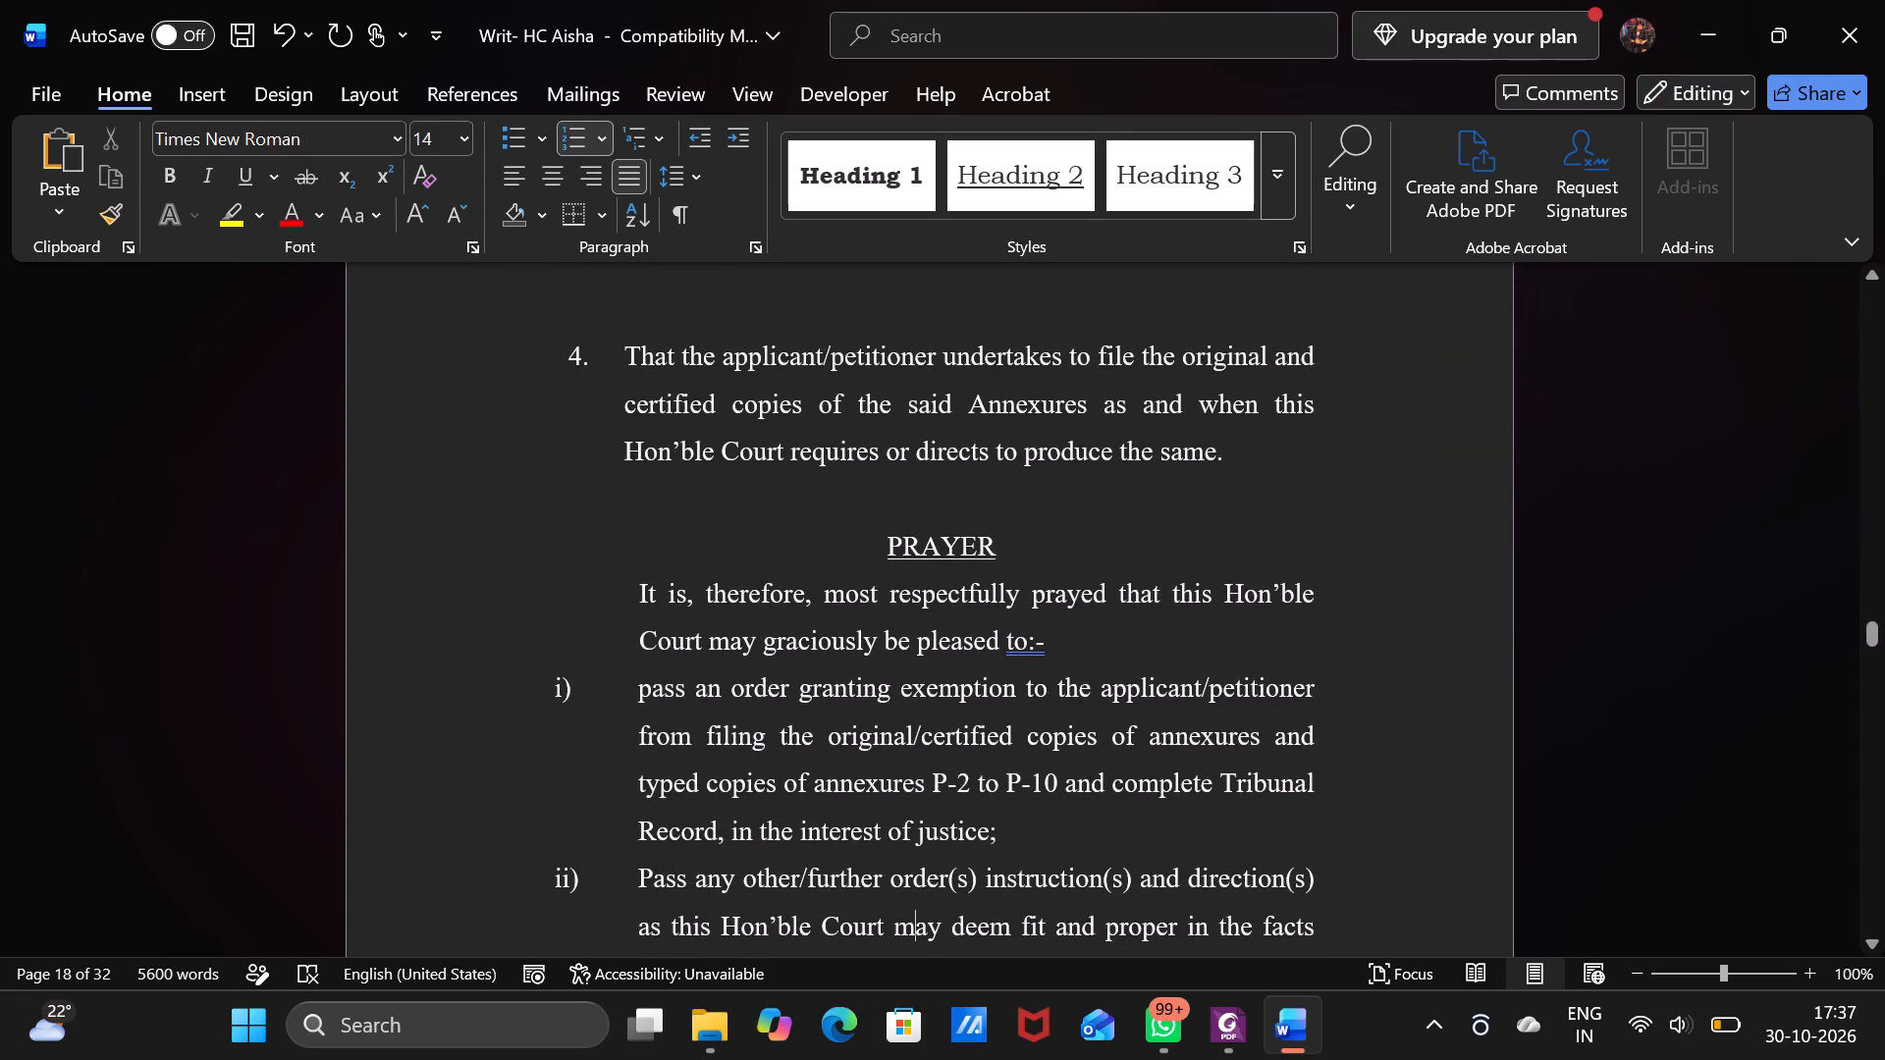
left_click(1071, 791)
key("Left")
key("shift+Right")
key("shift+Right")
key("shift+Right")
key("shift+Right")
key("shift+Right")
key("shift+Right")
key("shift+Right")
key("shift+Right")
key("shift+Right")
key("shift+Right")
key("shift+Right")
key("shift+Right")
key("shift+Right")
key("shift+Right")
key("shift+Right")
key("shift+Right")
key("shift+Right")
key("shift+Right")
key("shift+Right")
key("shift+Right")
key("shift+Right")
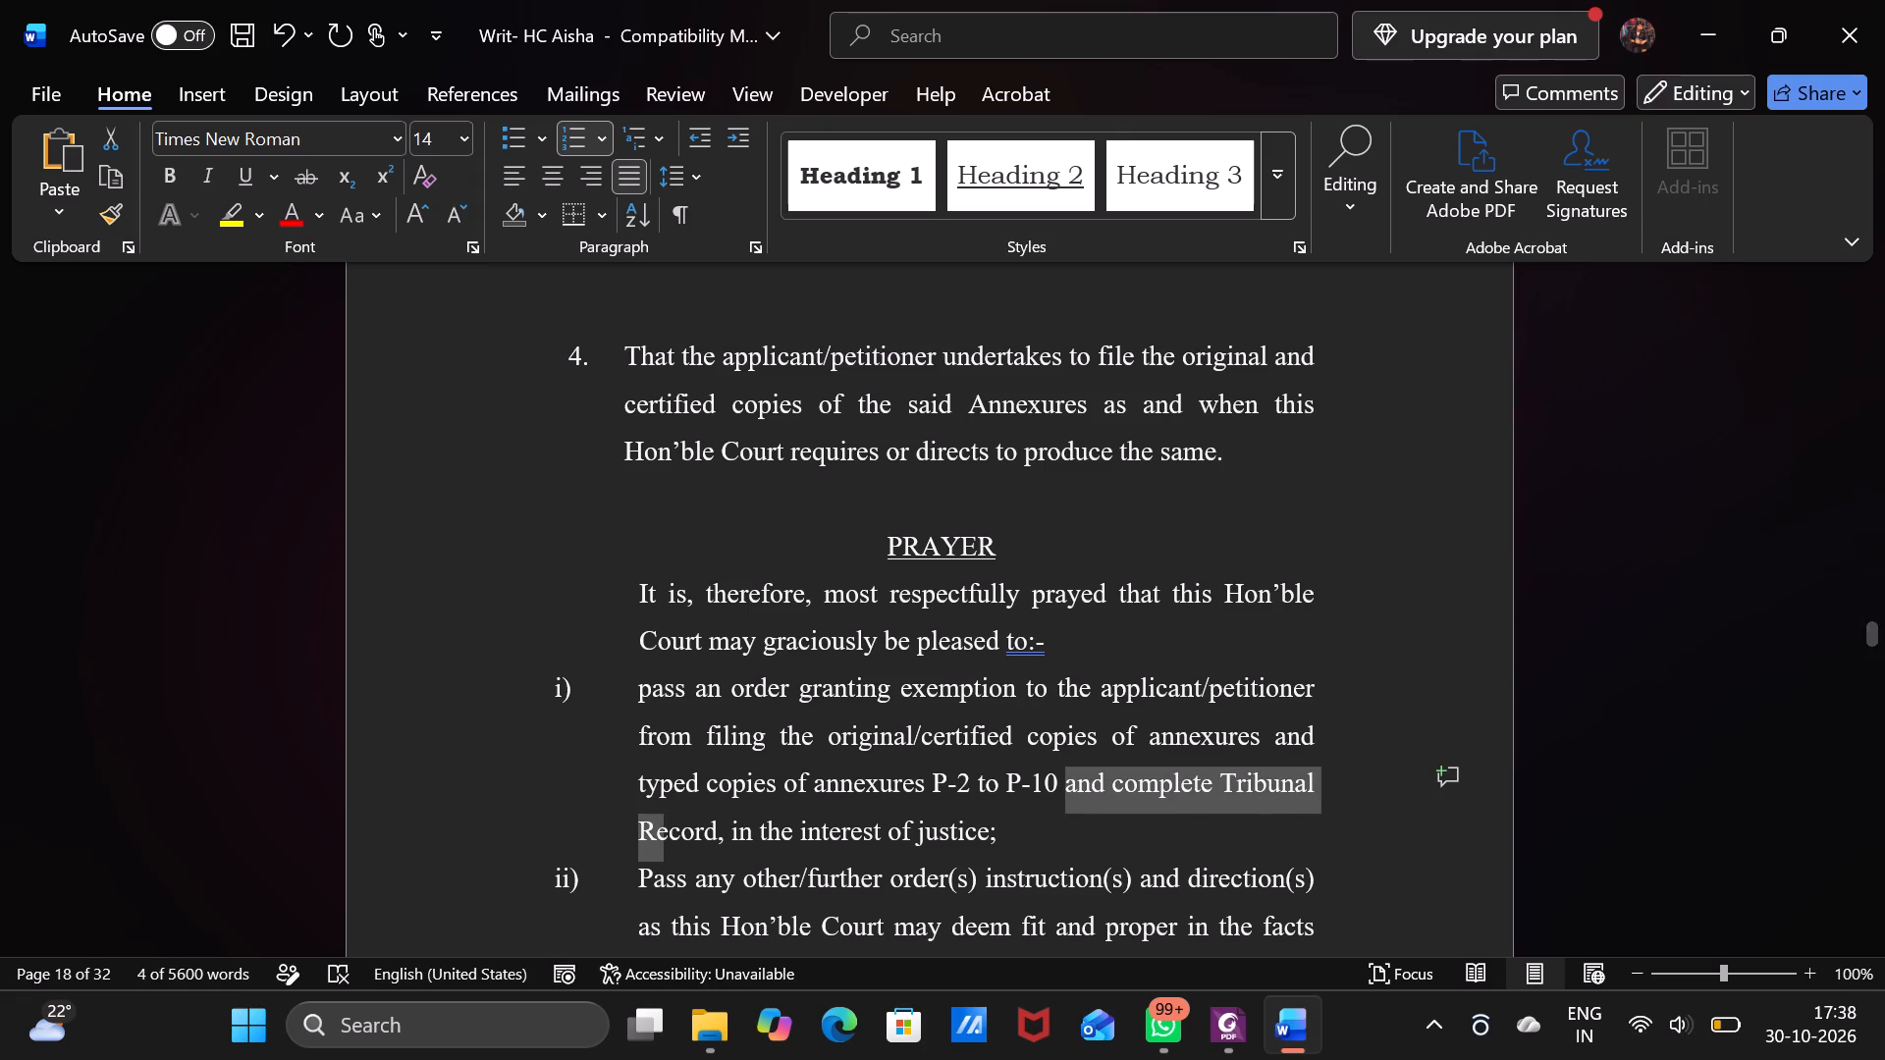
key("shift+Right")
key("shift+Right")
key("shift+Right")
key("shift+Right")
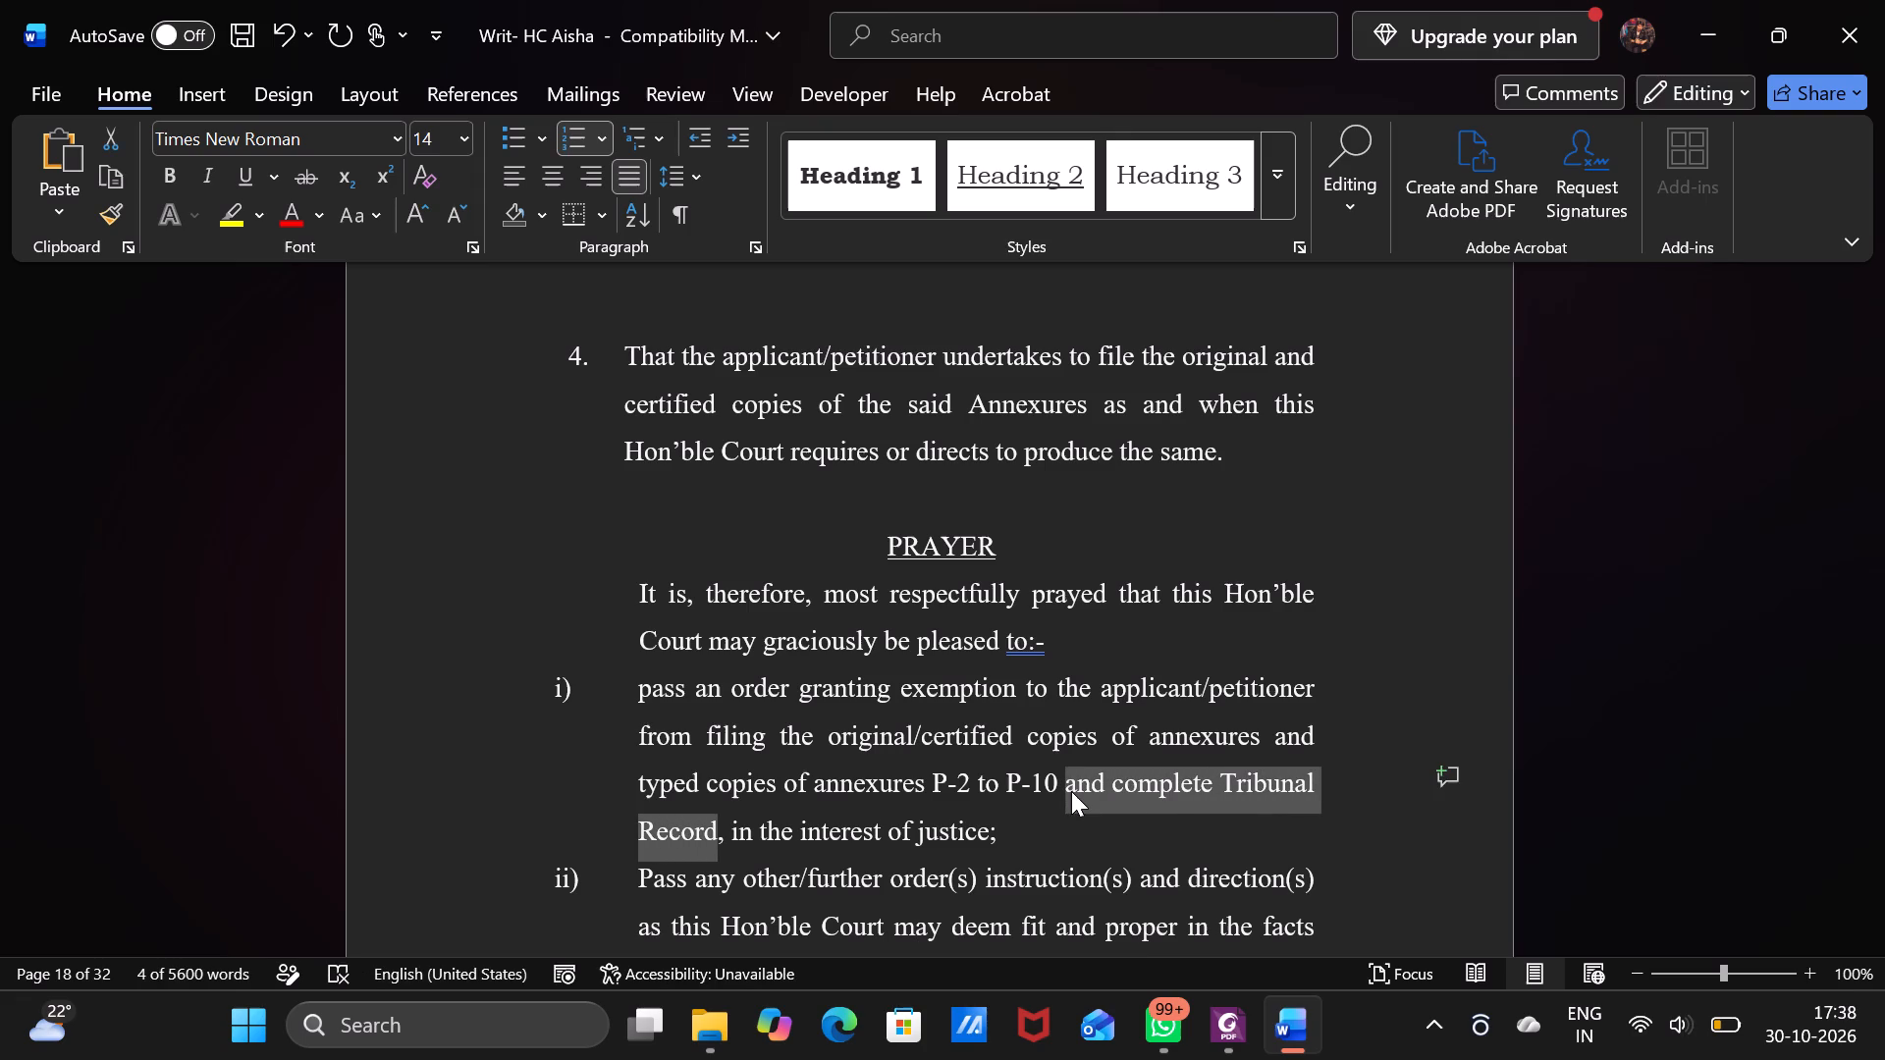
key("Delete")
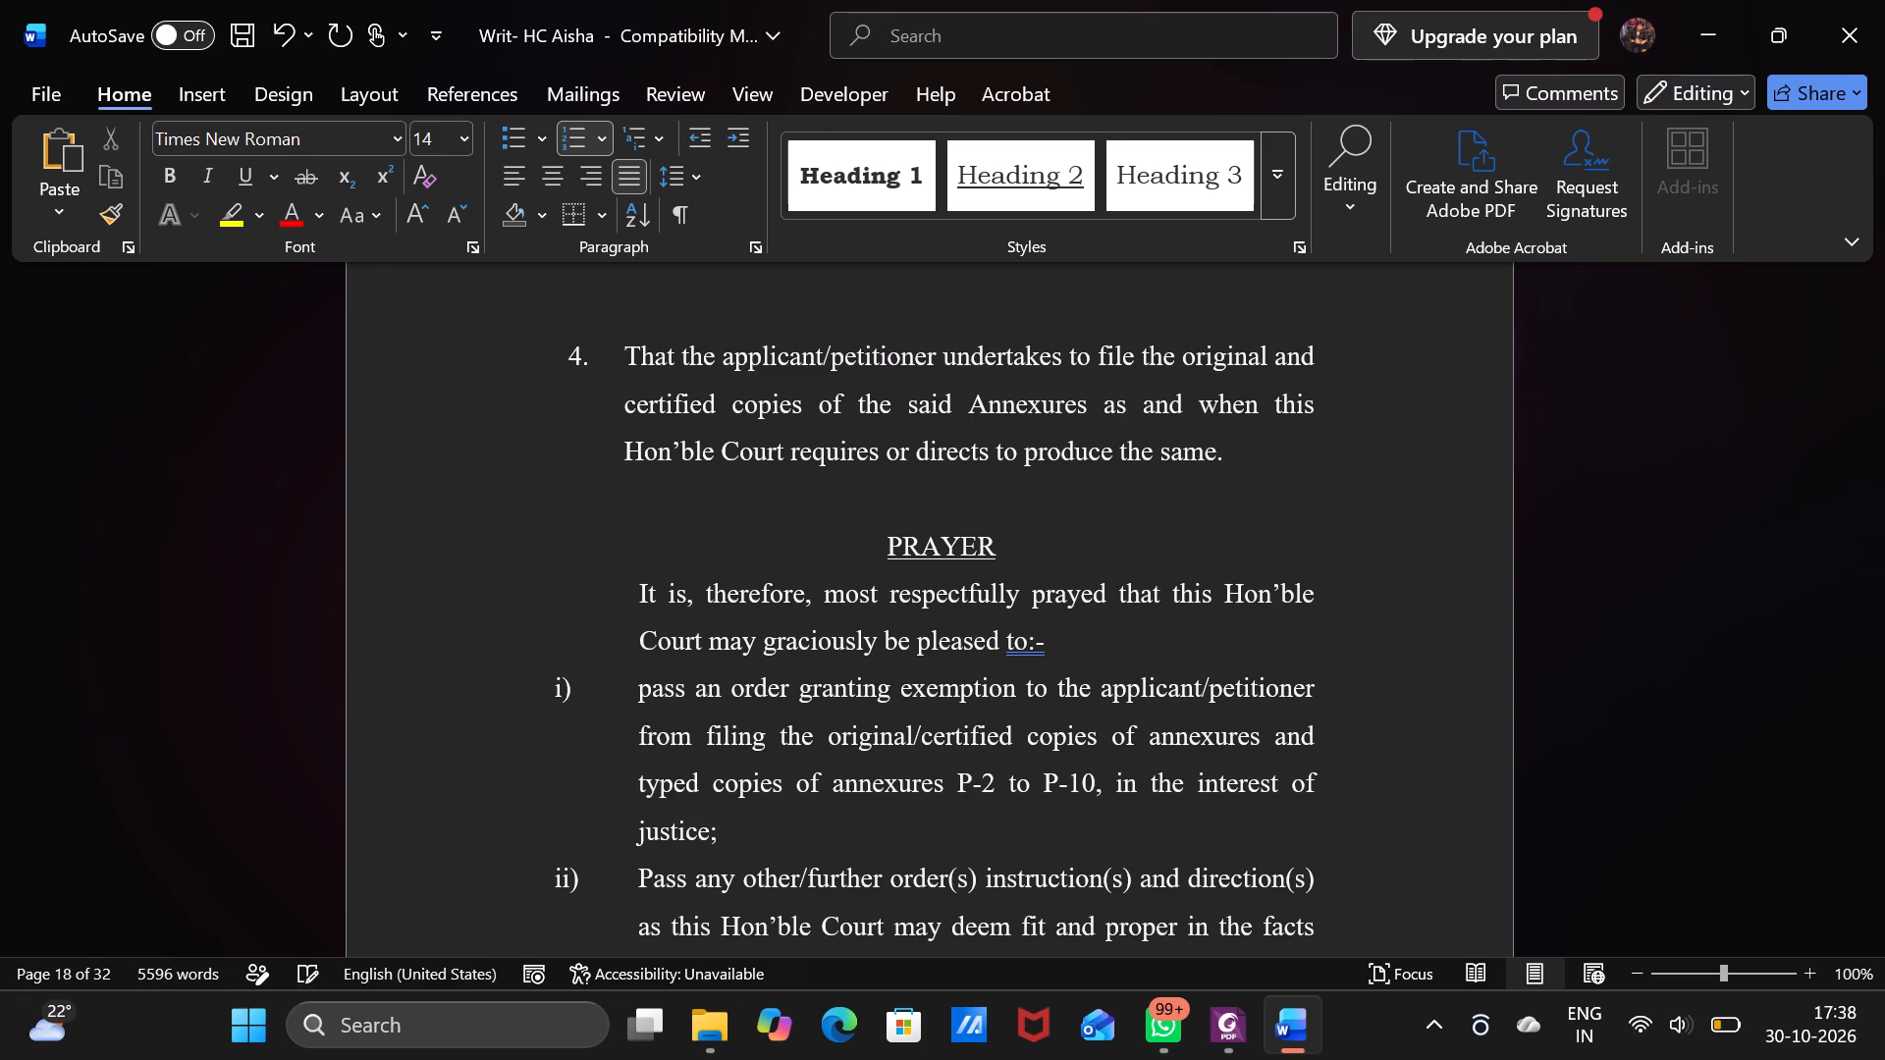
key("ctrl+s")
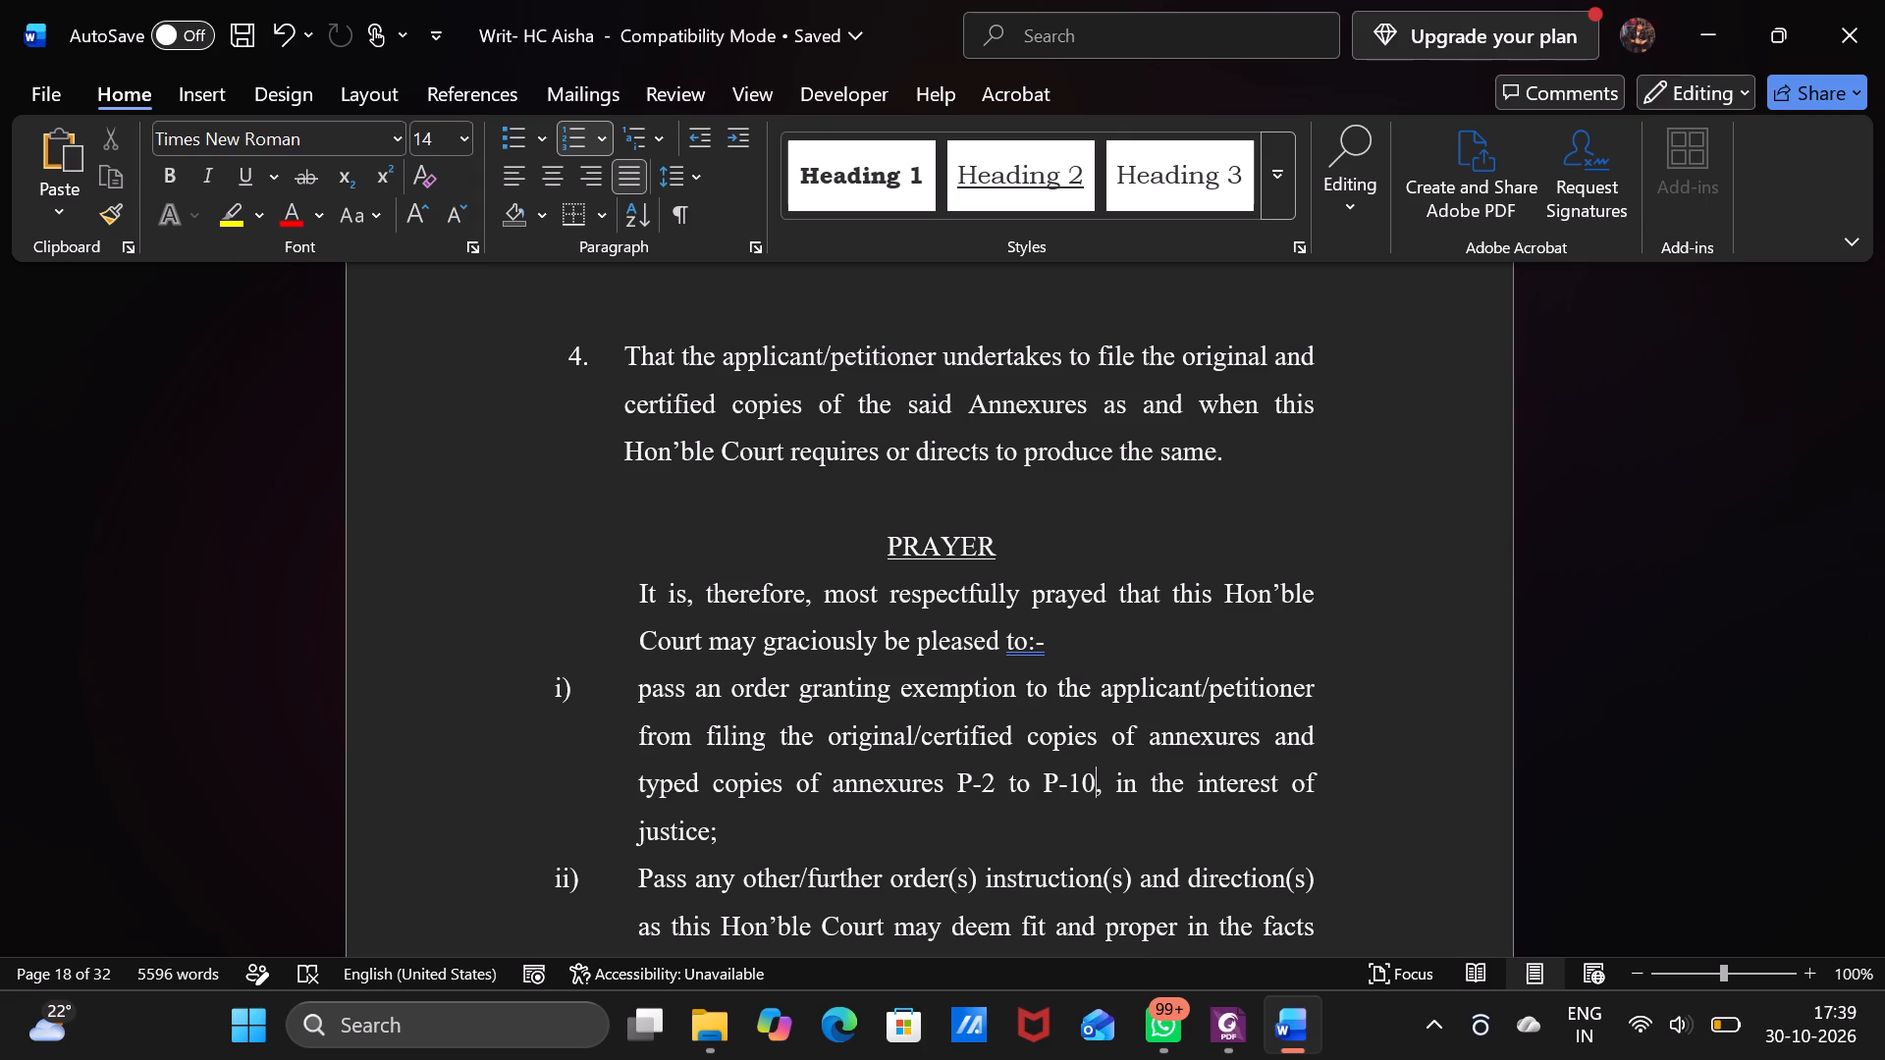
Look through the rest of the exemption application, from prayer clause i) to the next application's court heading and party names.
key("Down")
key("Down")
key("Down")
key("Down")
key("Down")
key("Down")
key("Down")
key("Down")
key("Down")
key("Down")
key("Down")
key("Down")
key("Down")
key("Down")
key("Down")
key("Down")
key("Down")
key("Down")
key("Down")
key("Down")
key("Down")
key("Down")
key("Down")
key("Down")
key("Down")
key("Down")
key("Down")
key("Down")
key("Down")
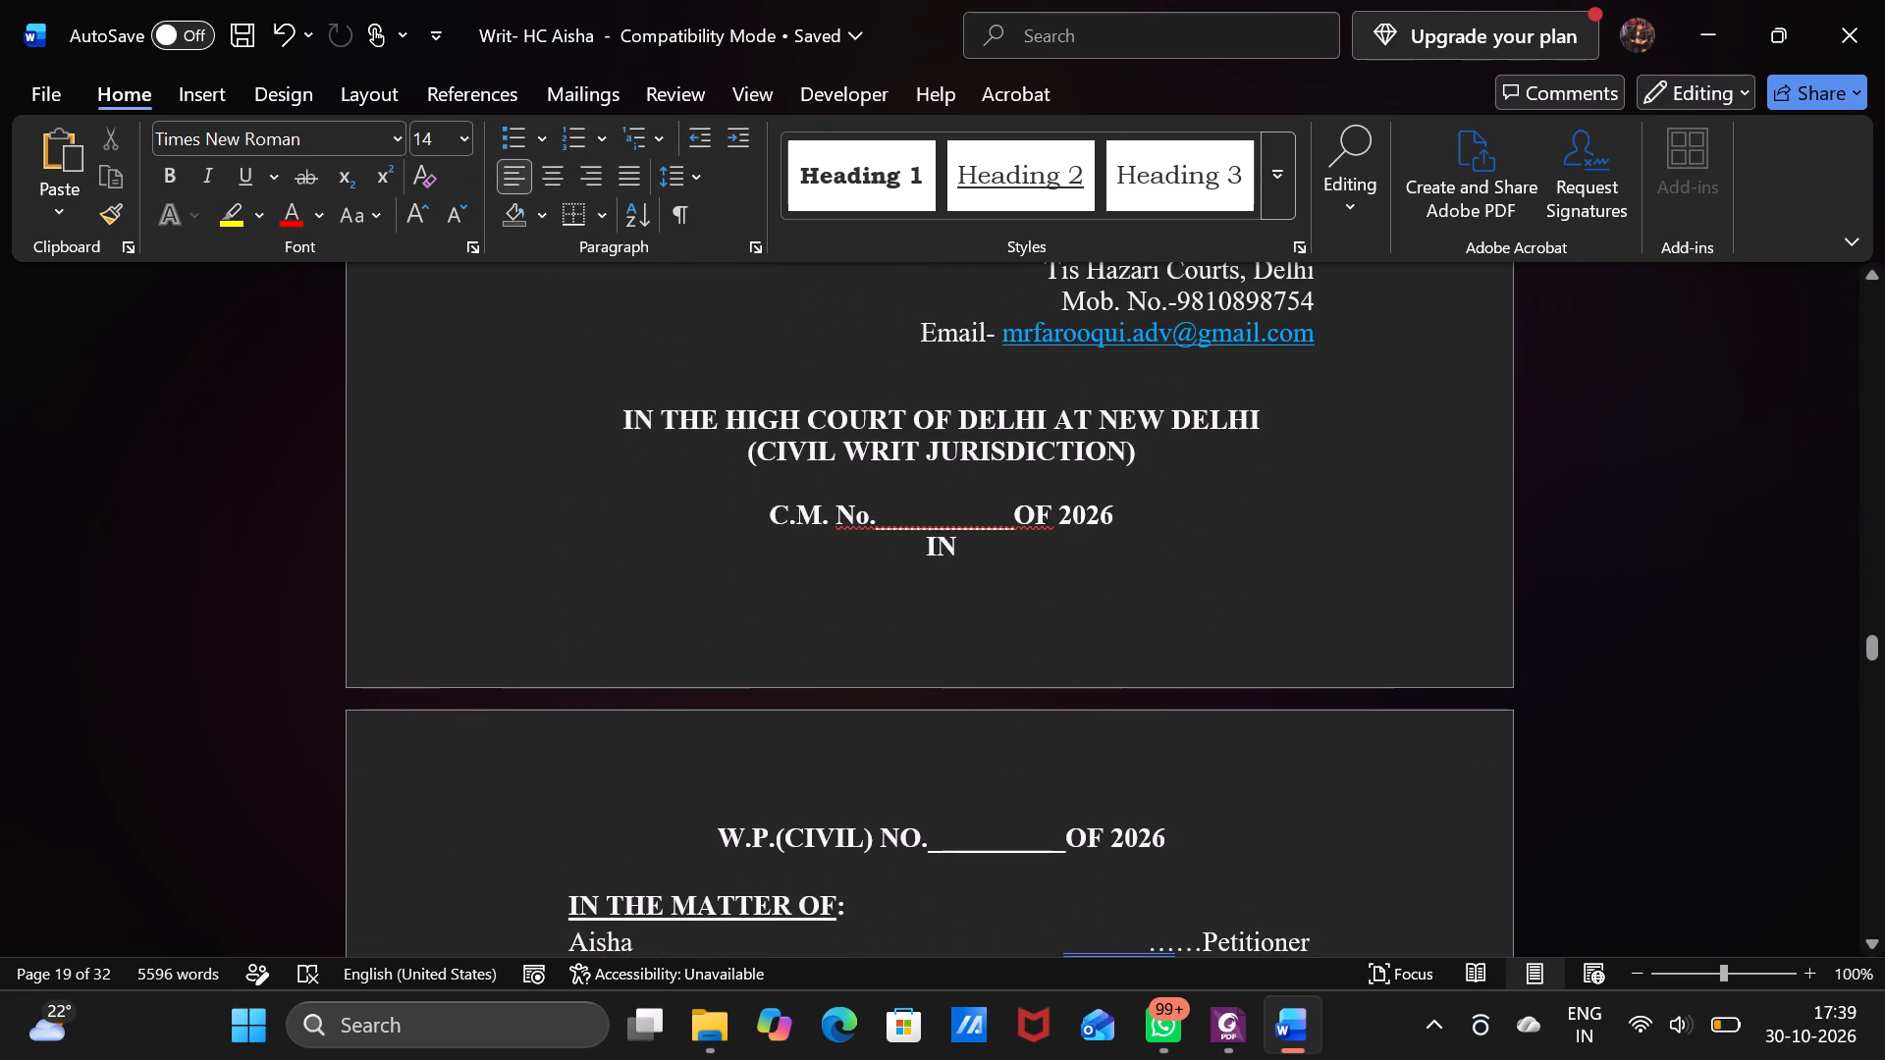
Insert five blank lines above the next application's "IN THE HIGH COURT OF DELHI AT NEW DELHI" heading to push it onto a new page.
left_click(623, 405)
key("Return")
key("Return")
key("Return")
key("Return")
key("Return")
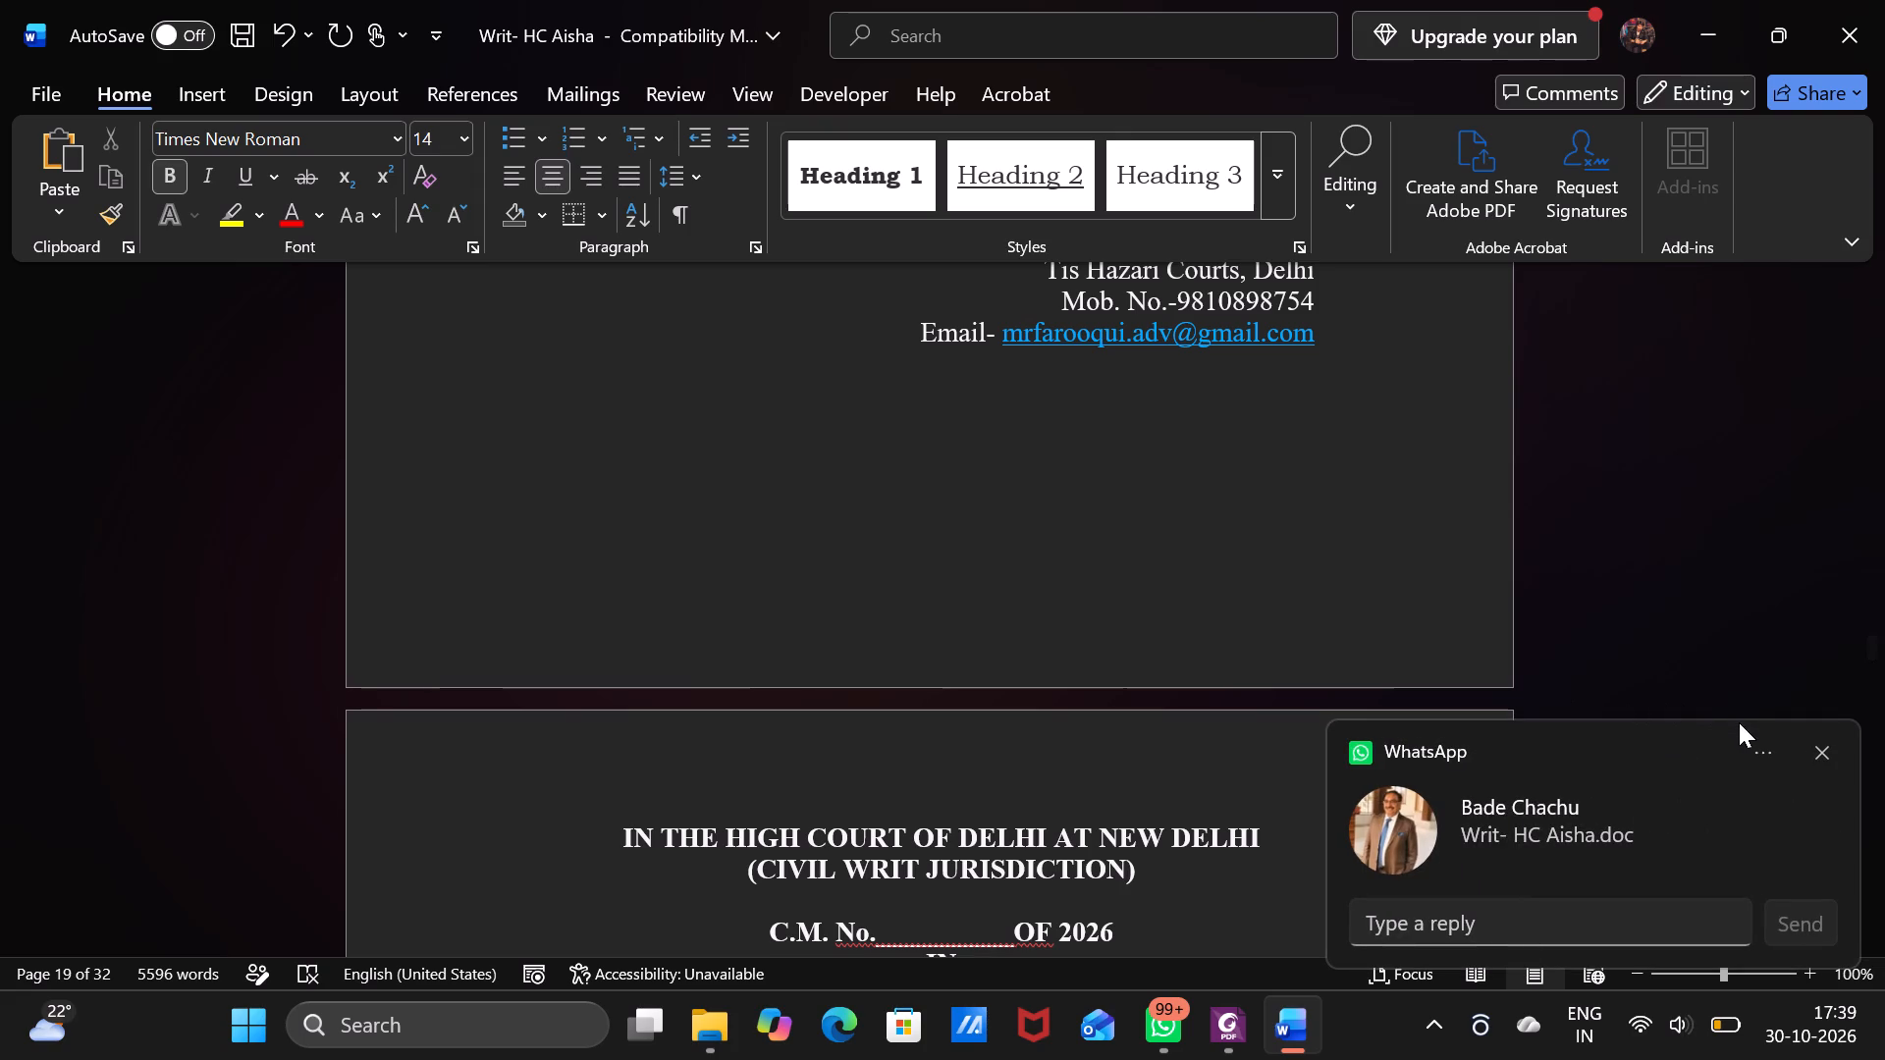
Dismiss the WhatsApp message notification covering the document.
left_click(1822, 751)
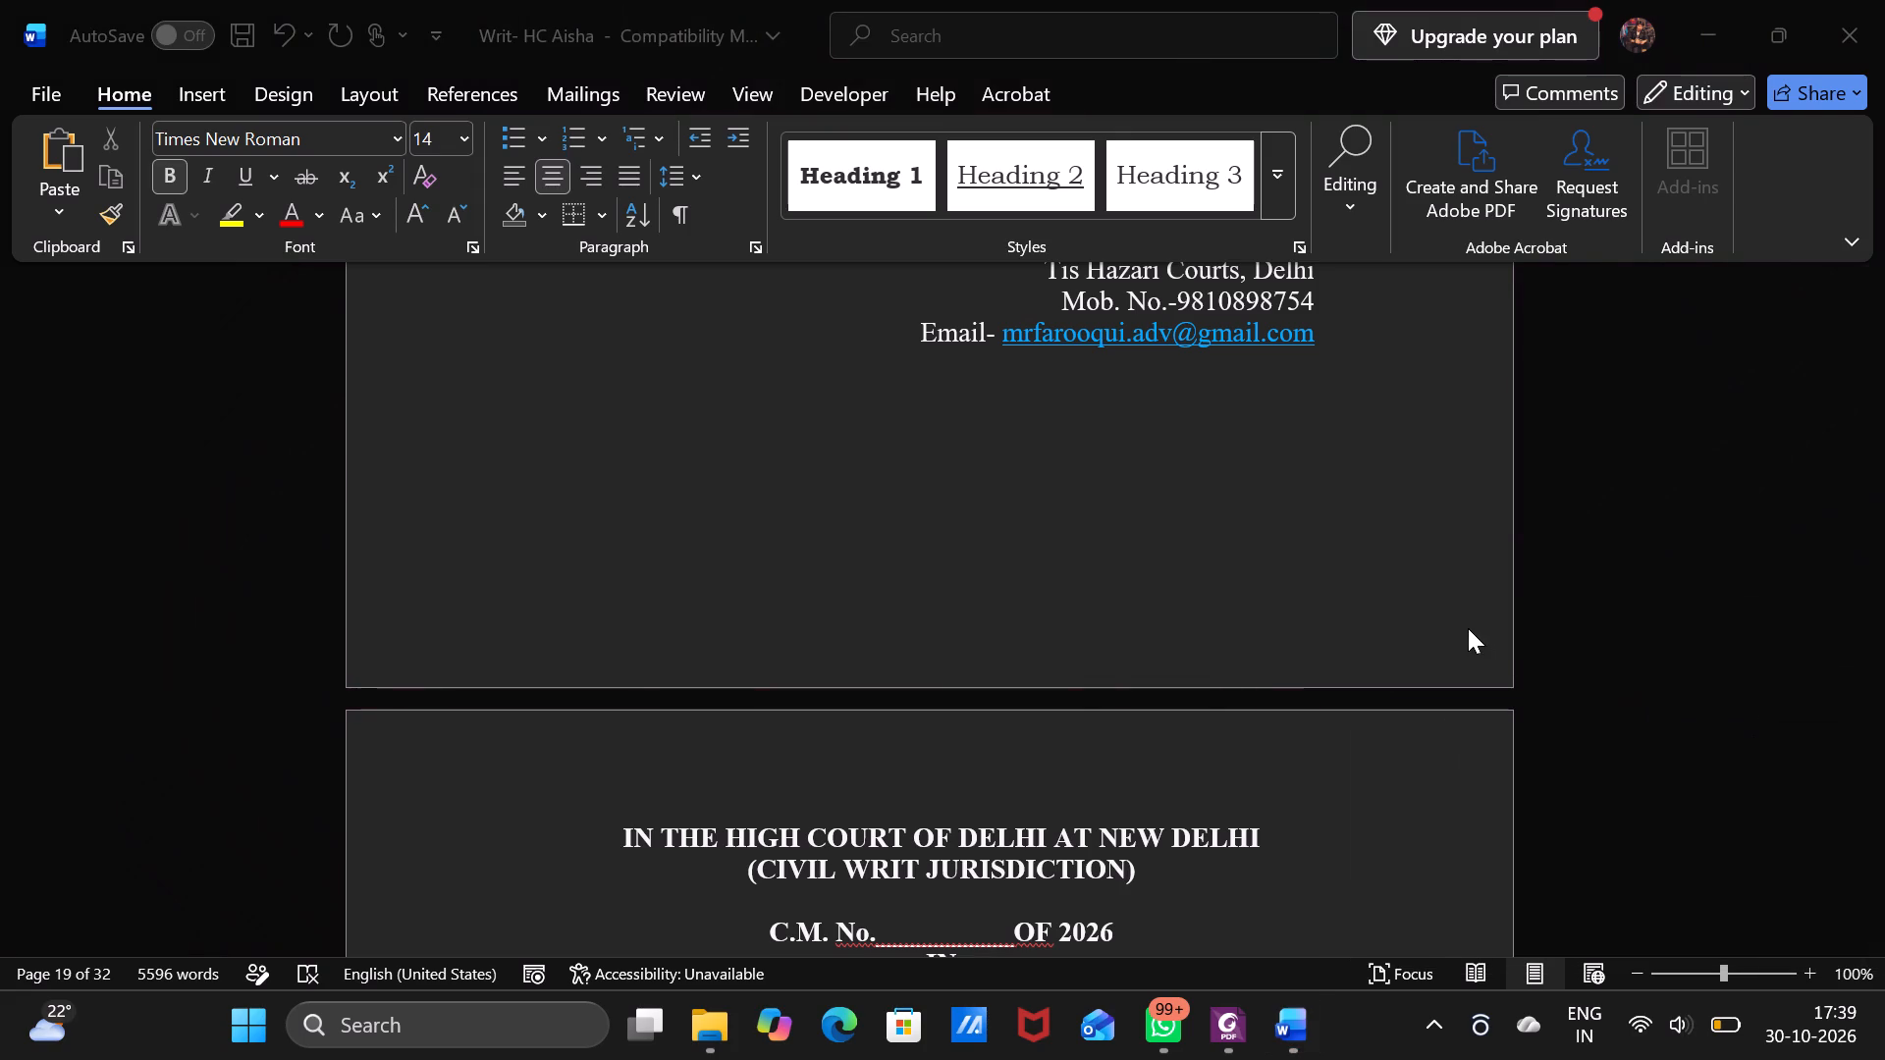
Look back through the exemption application from the advocate's signature block up to its Section 151 CPC title.
key("Up")
key("Up")
key("Up")
key("Up")
key("Up")
key("Up")
key("Up")
key("Up")
key("Up")
key("Up")
key("Up")
key("Up")
key("Up")
key("Up")
key("Up")
key("Up")
key("Up")
key("Up")
key("Up")
key("Up")
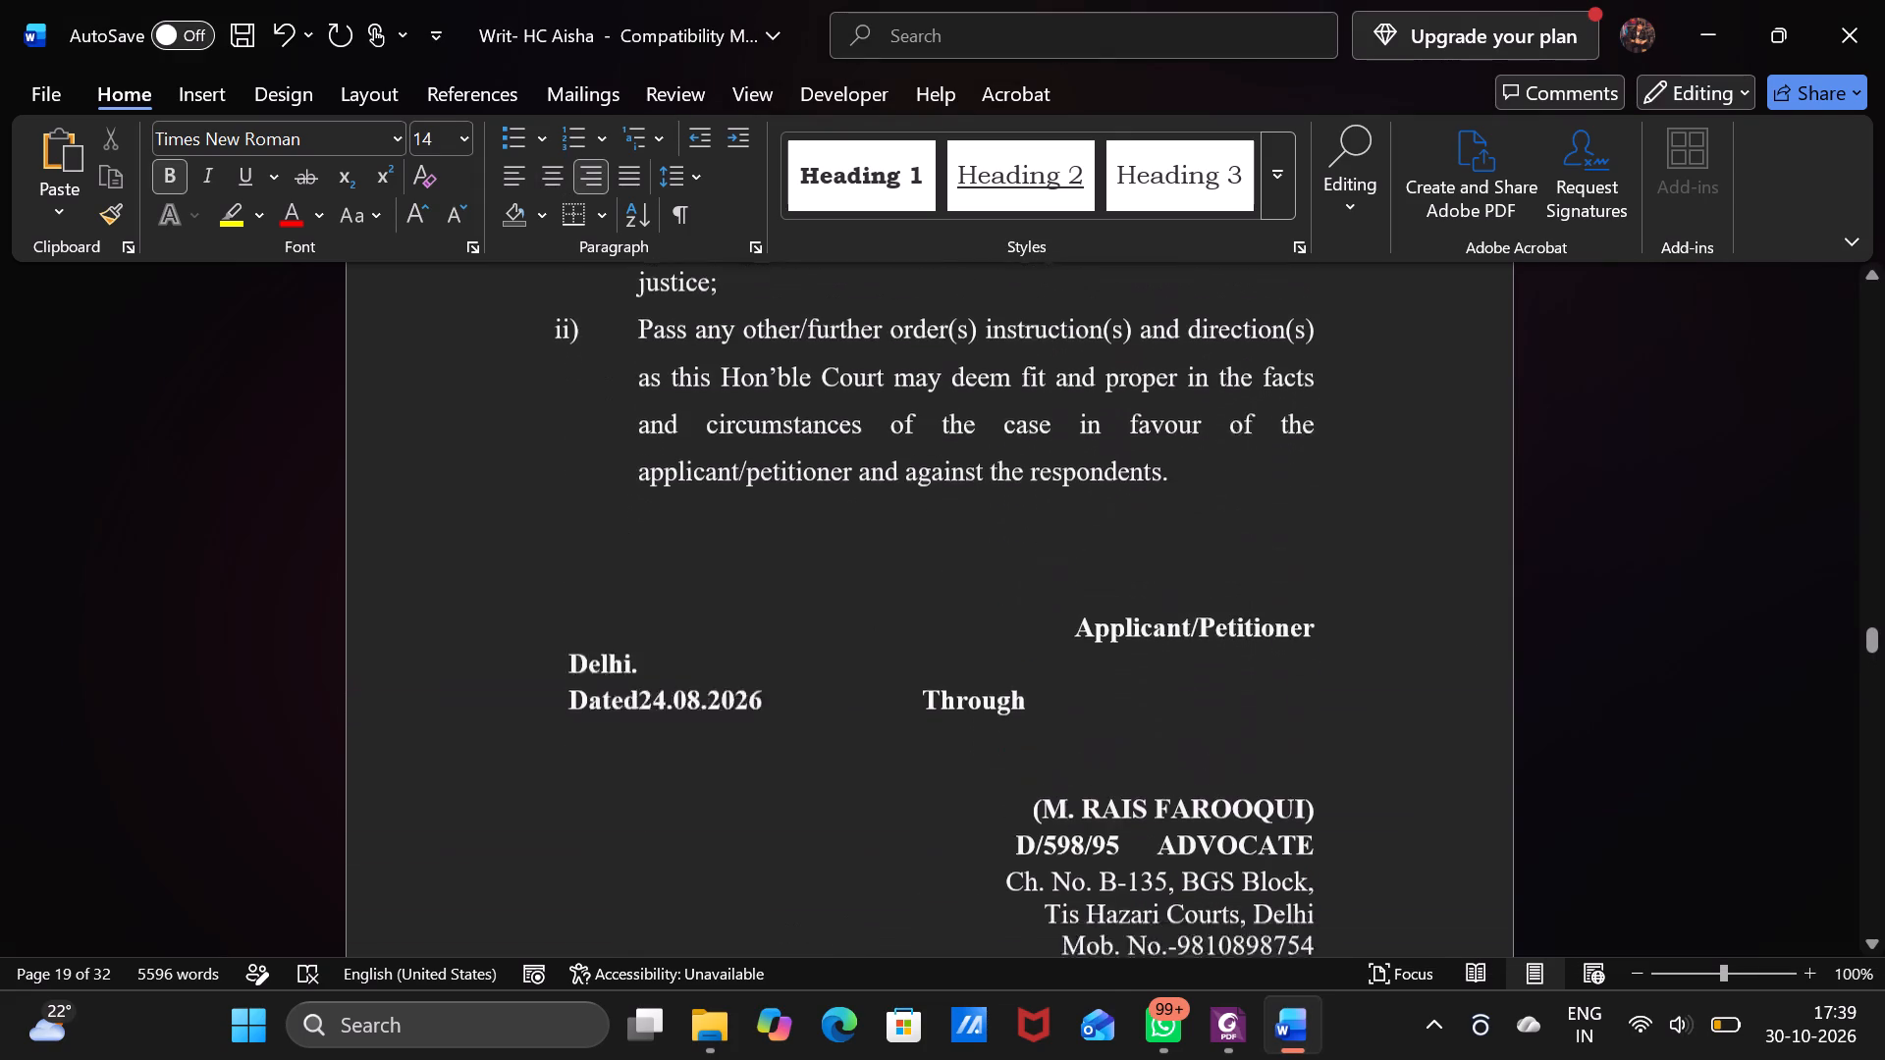
key("Up")
key("Up")
key("Up")
key("Up")
key("Up")
key("Up")
key("Up")
key("Up")
key("Up")
key("Up")
key("Up")
key("Up")
key("Up")
key("Up")
key("Up")
key("Up")
key("Up")
key("Up")
key("Up")
key("Up")
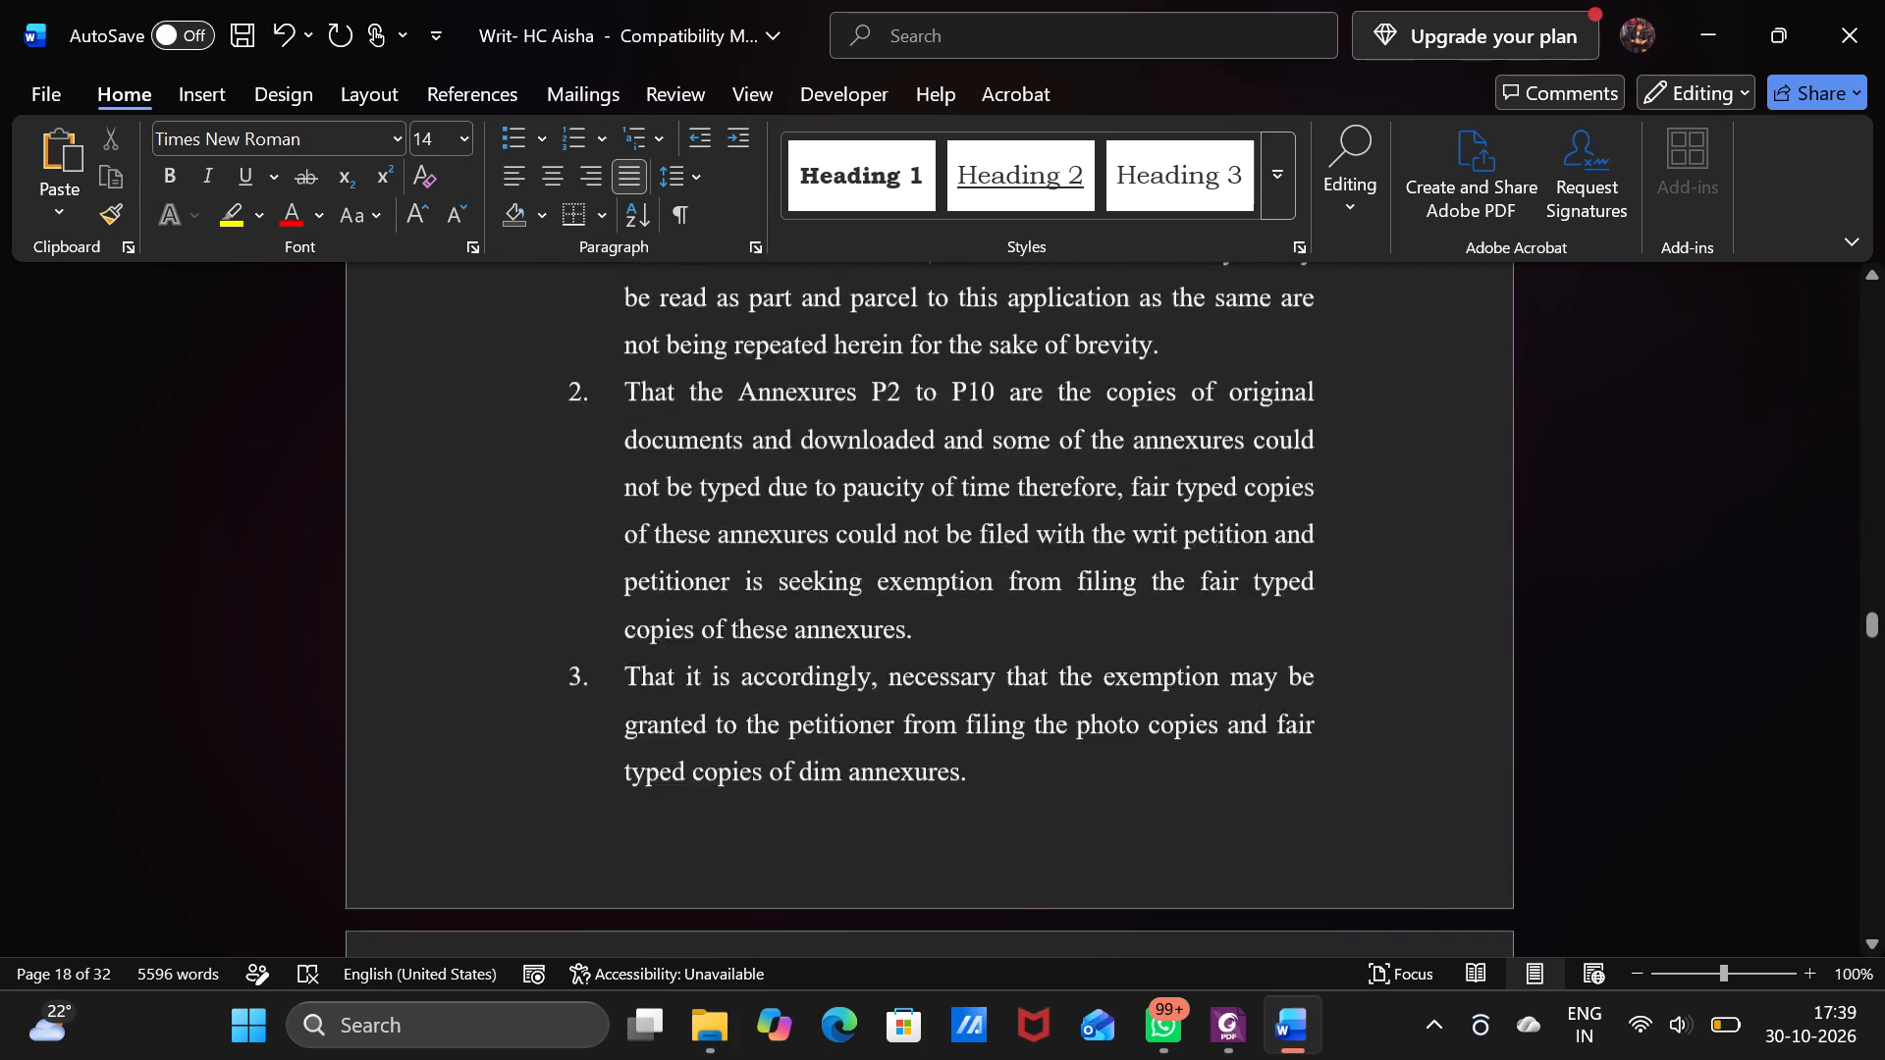
key("Up")
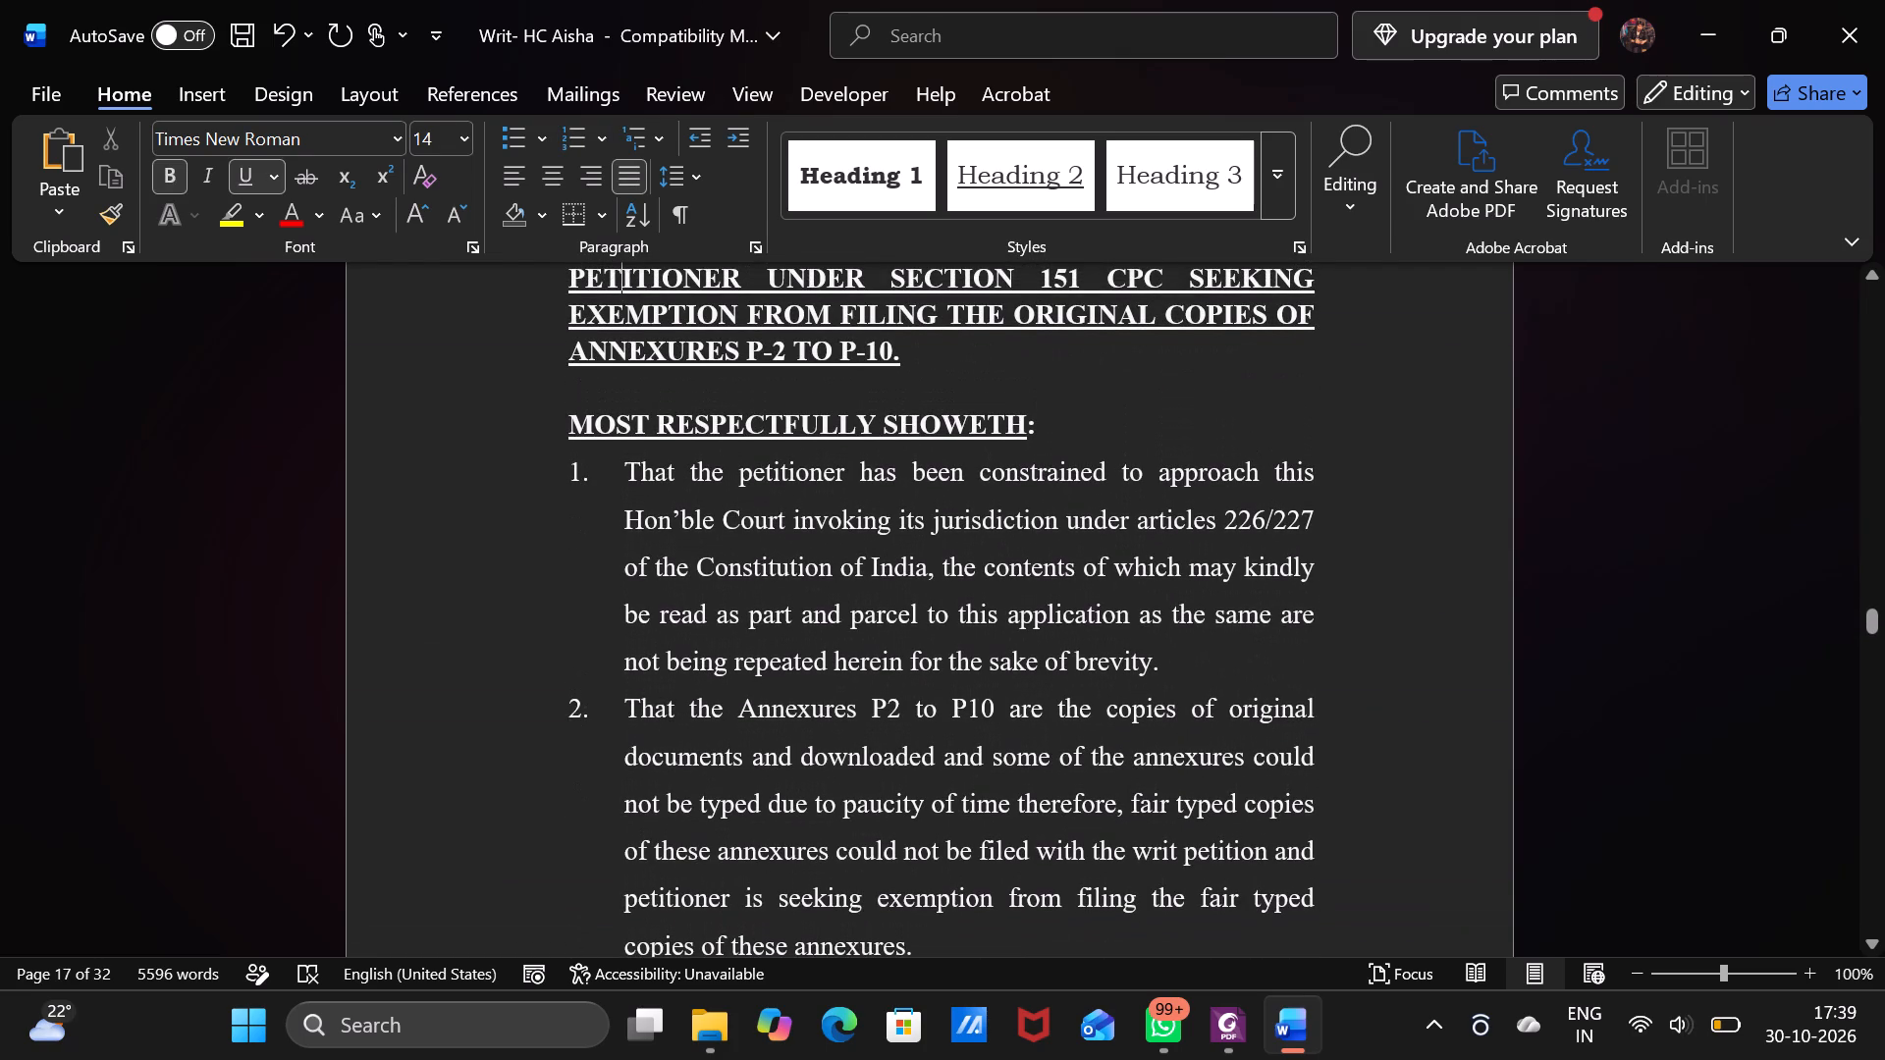
key("Up")
key("Up")
key("Up")
key("Up")
Reread the exemption application from its title through the numbered paragraphs to the end of prayer clause ii).
key("Down")
key("Down")
key("Down")
key("Down")
key("Down")
key("Down")
key("Down")
key("Down")
key("Down")
key("Down")
key("Down")
key("Down")
key("Down")
key("Down")
key("Down")
key("Down")
key("Down")
key("Down")
key("Down")
key("Down")
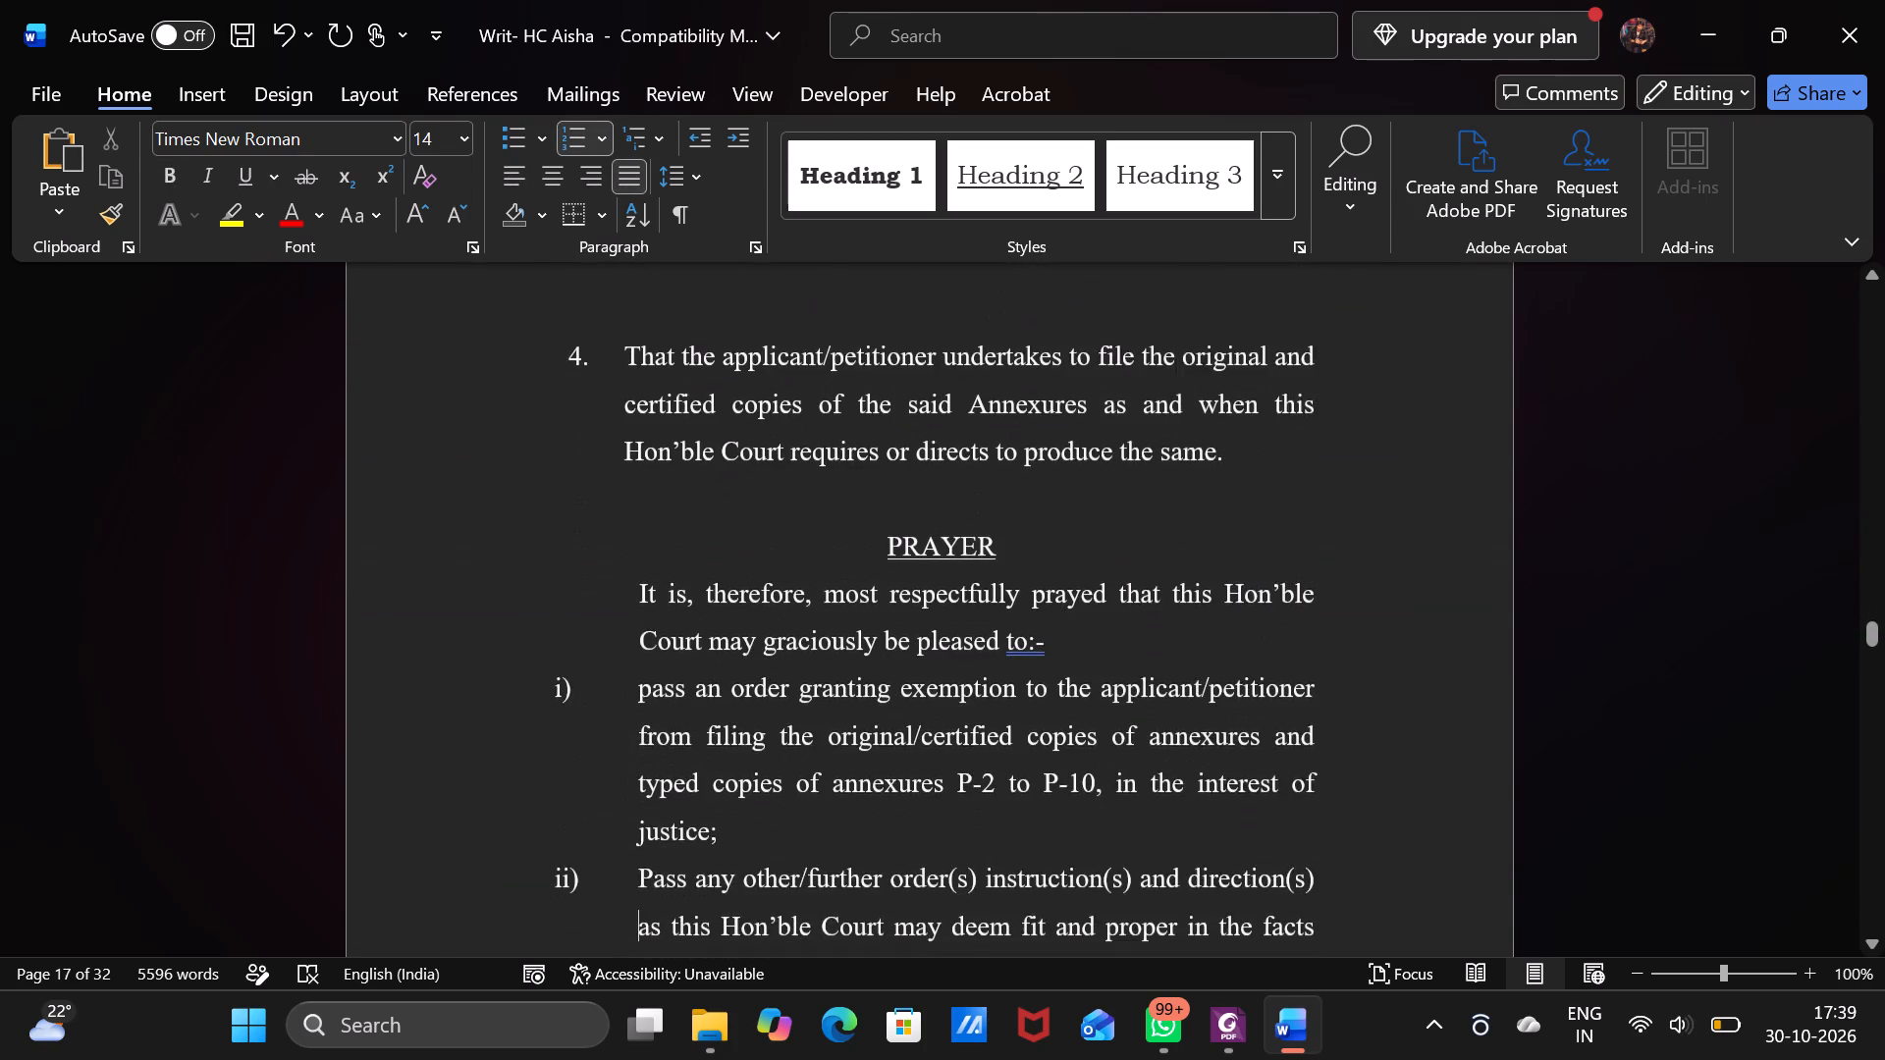
key("Down")
key("Down")
key("Down")
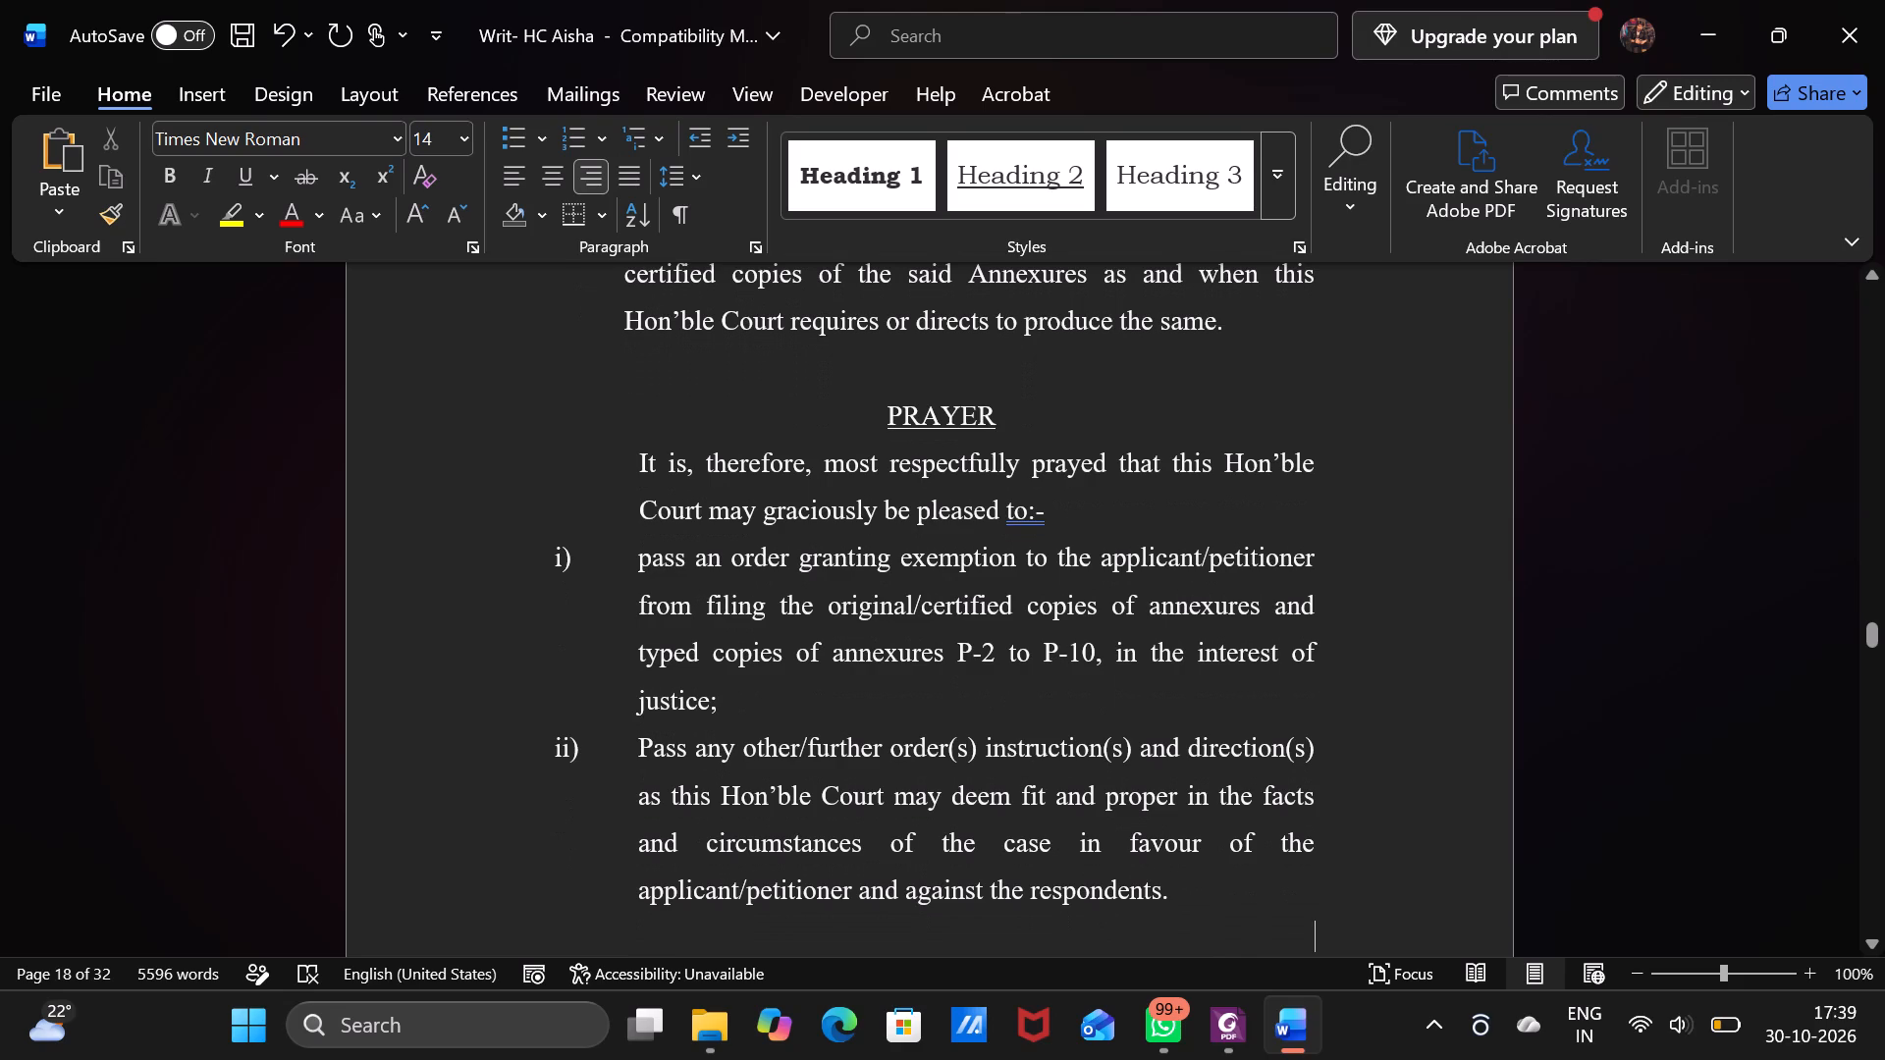
Check the page layout from the exemption application's prayer and signature block down to the next application's court heading.
key("Down")
key("Down")
key("Down")
key("Down")
key("Down")
key("Down")
key("Down")
key("Down")
key("Down")
key("Down")
key("Down")
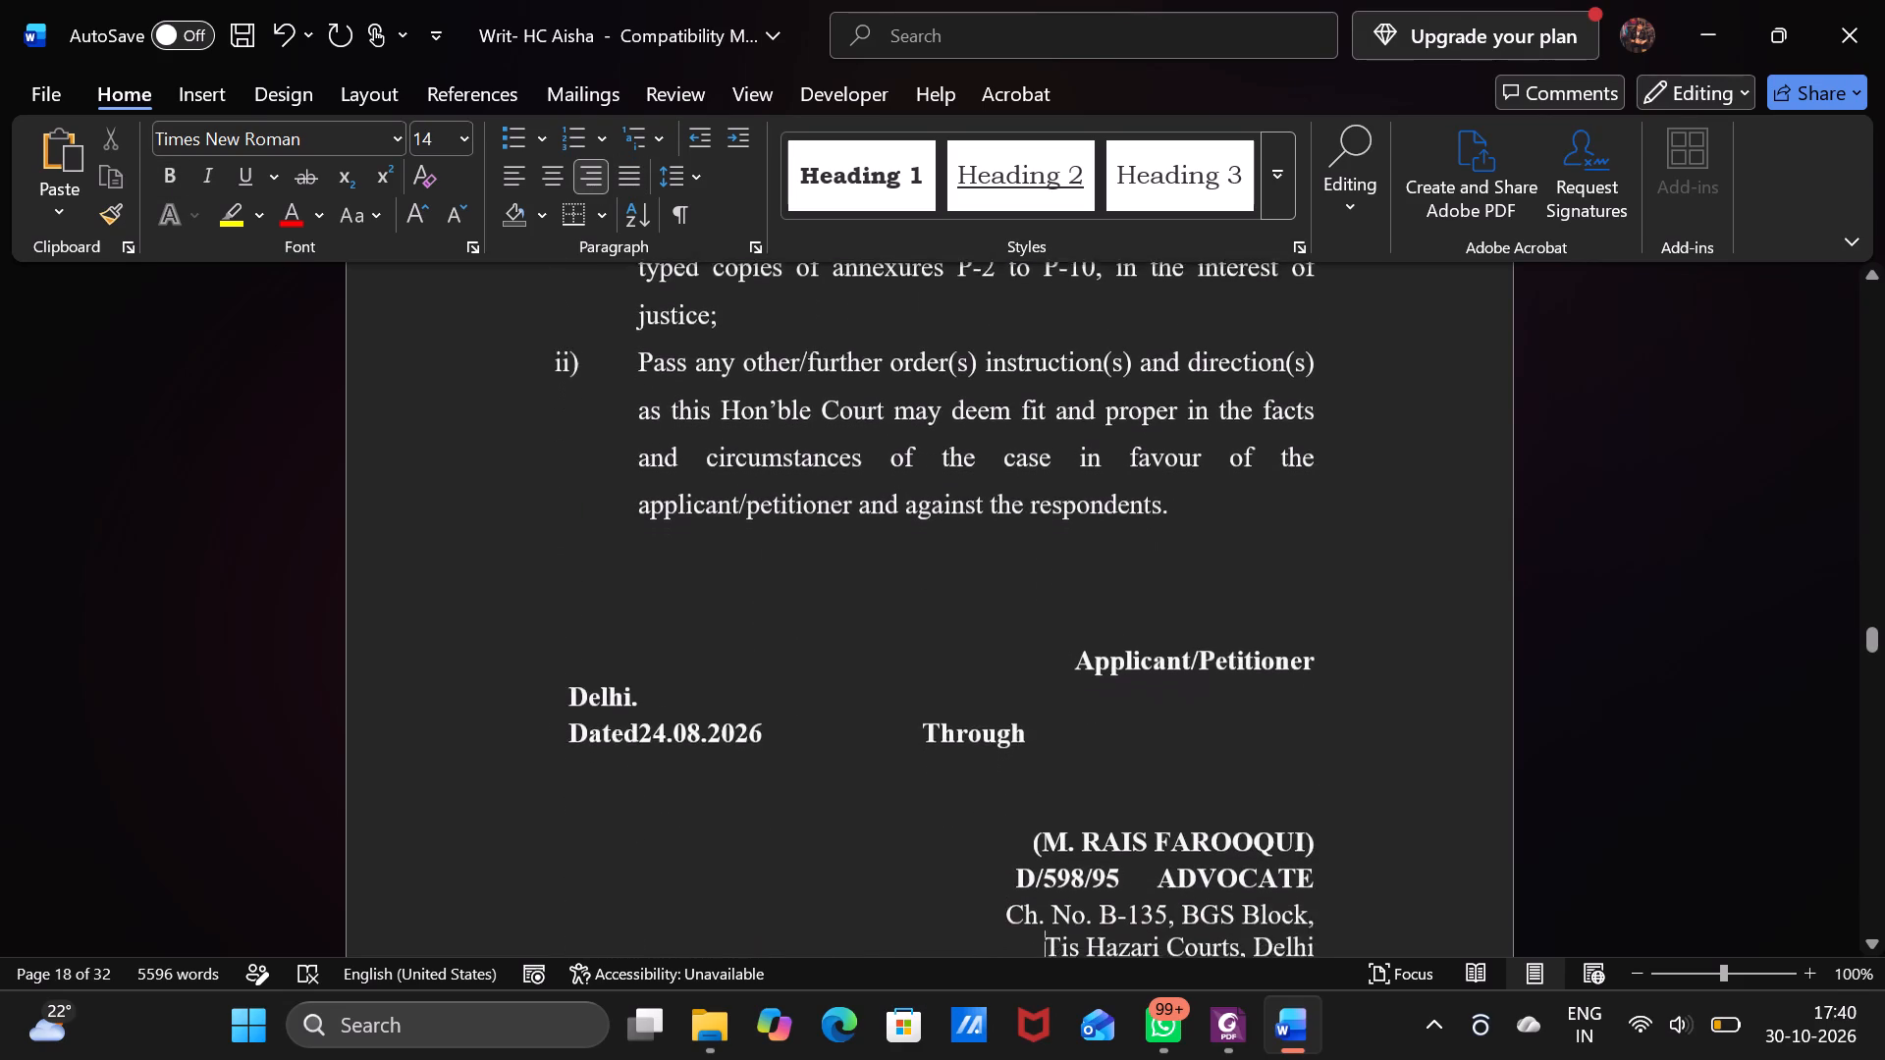
key("Down")
key("Down")
key("Down")
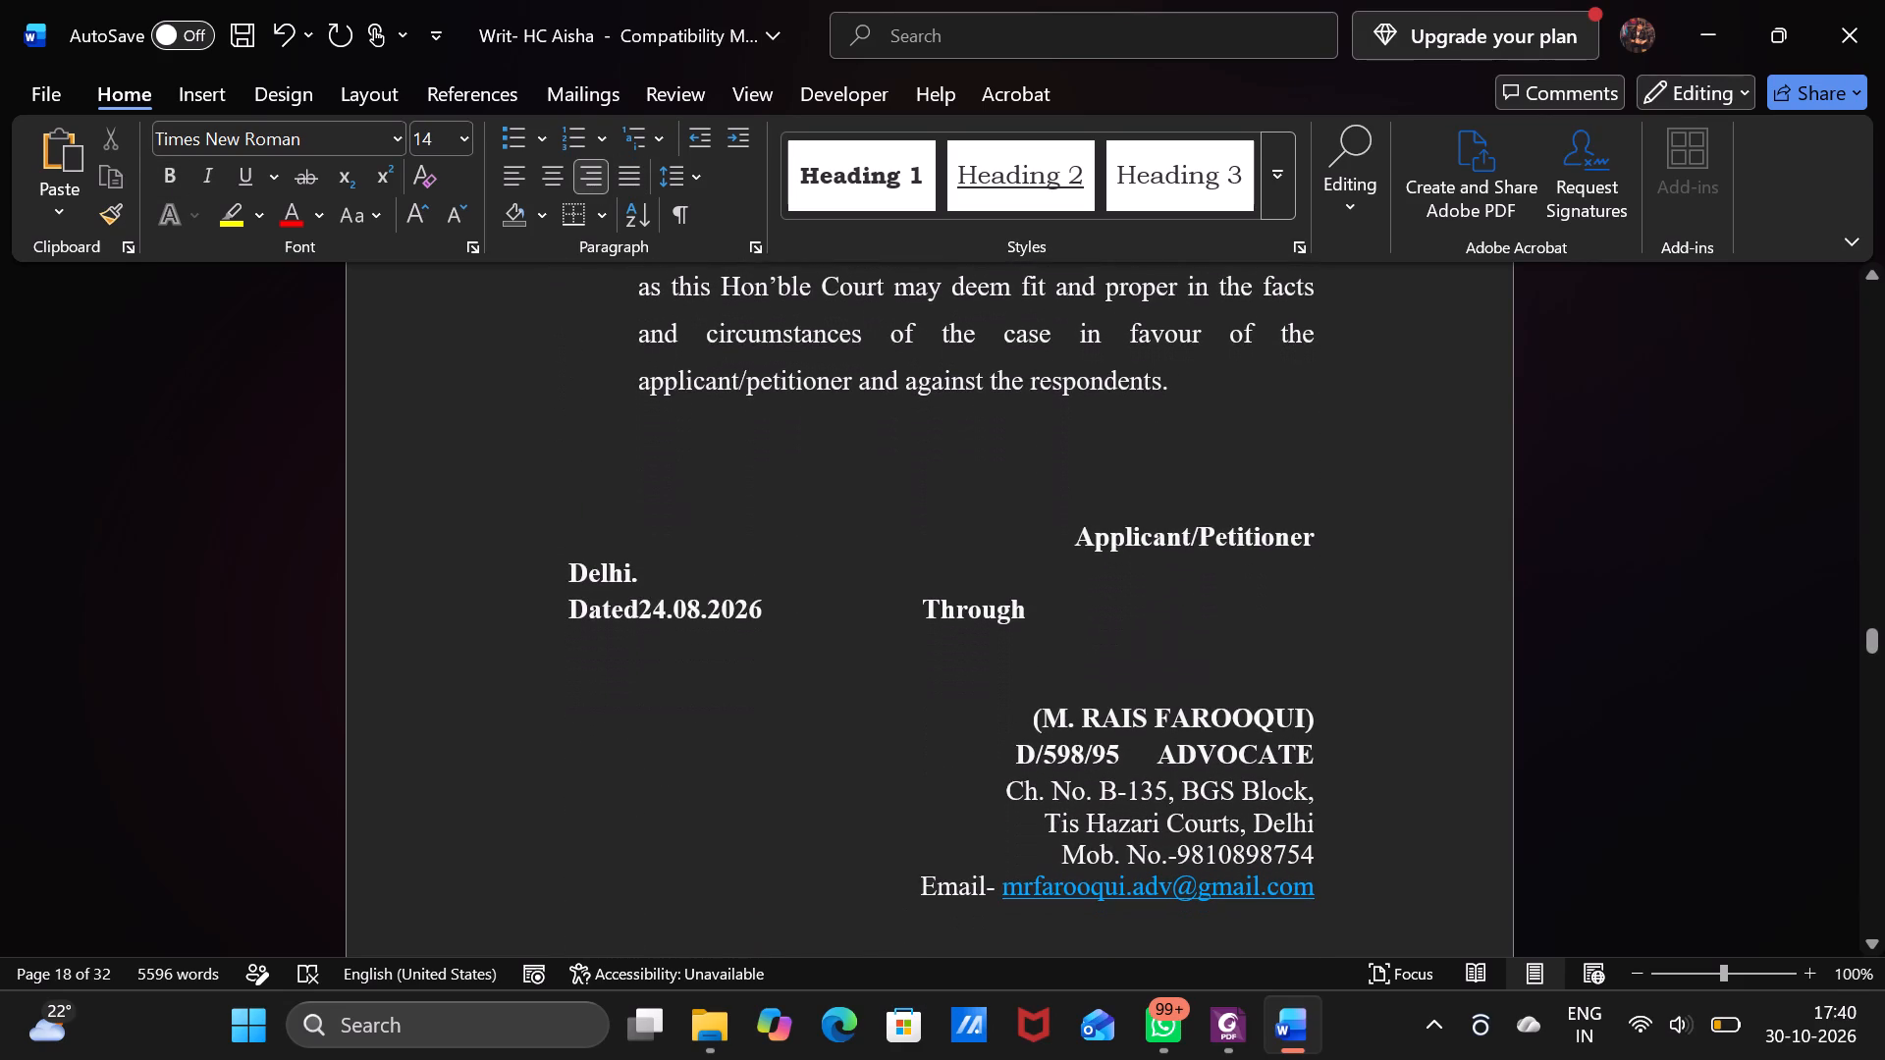
key("Down")
key("Down")
key("Down")
key("Down")
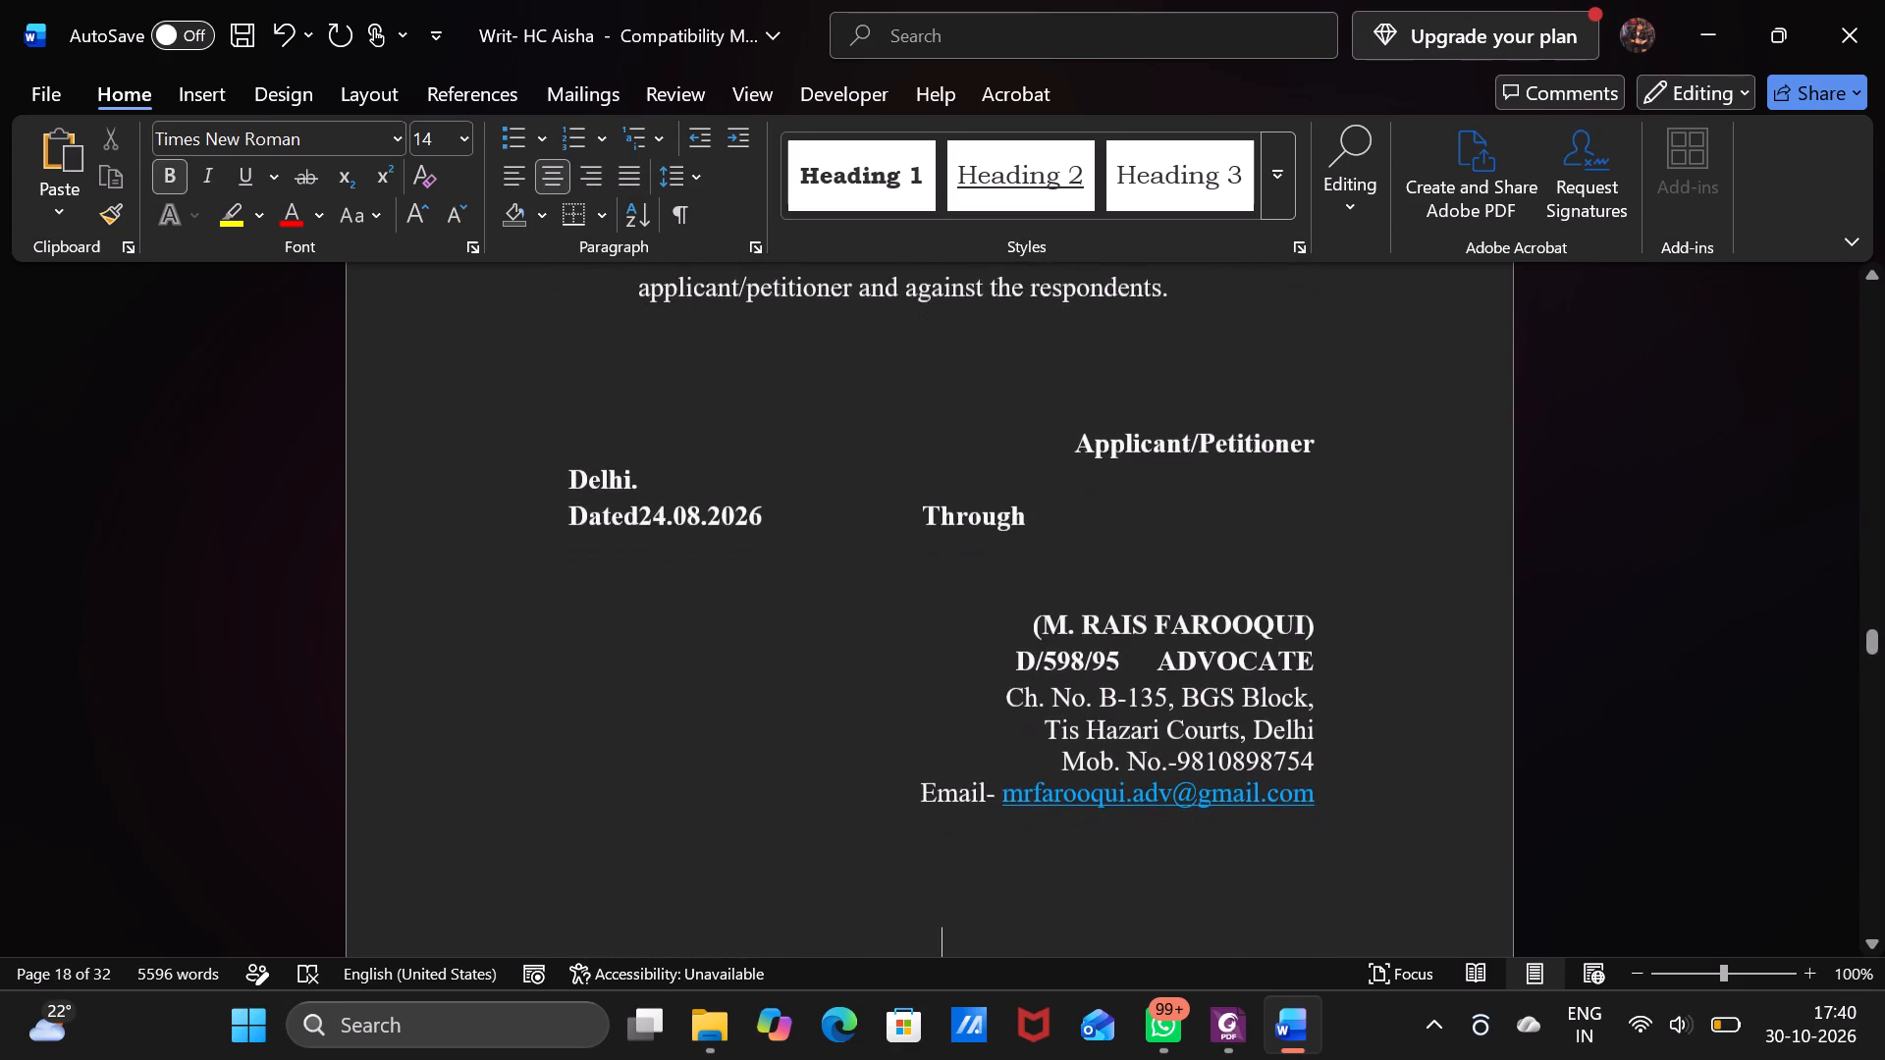
key("Down")
key("Down")
key("Up")
key("Down")
key("Down")
key("Down")
key("Down")
key("Down")
key("Down")
key("Down")
key("Down")
key("Down")
key("Down")
key("Down")
key("Down")
key("Down")
key("Down")
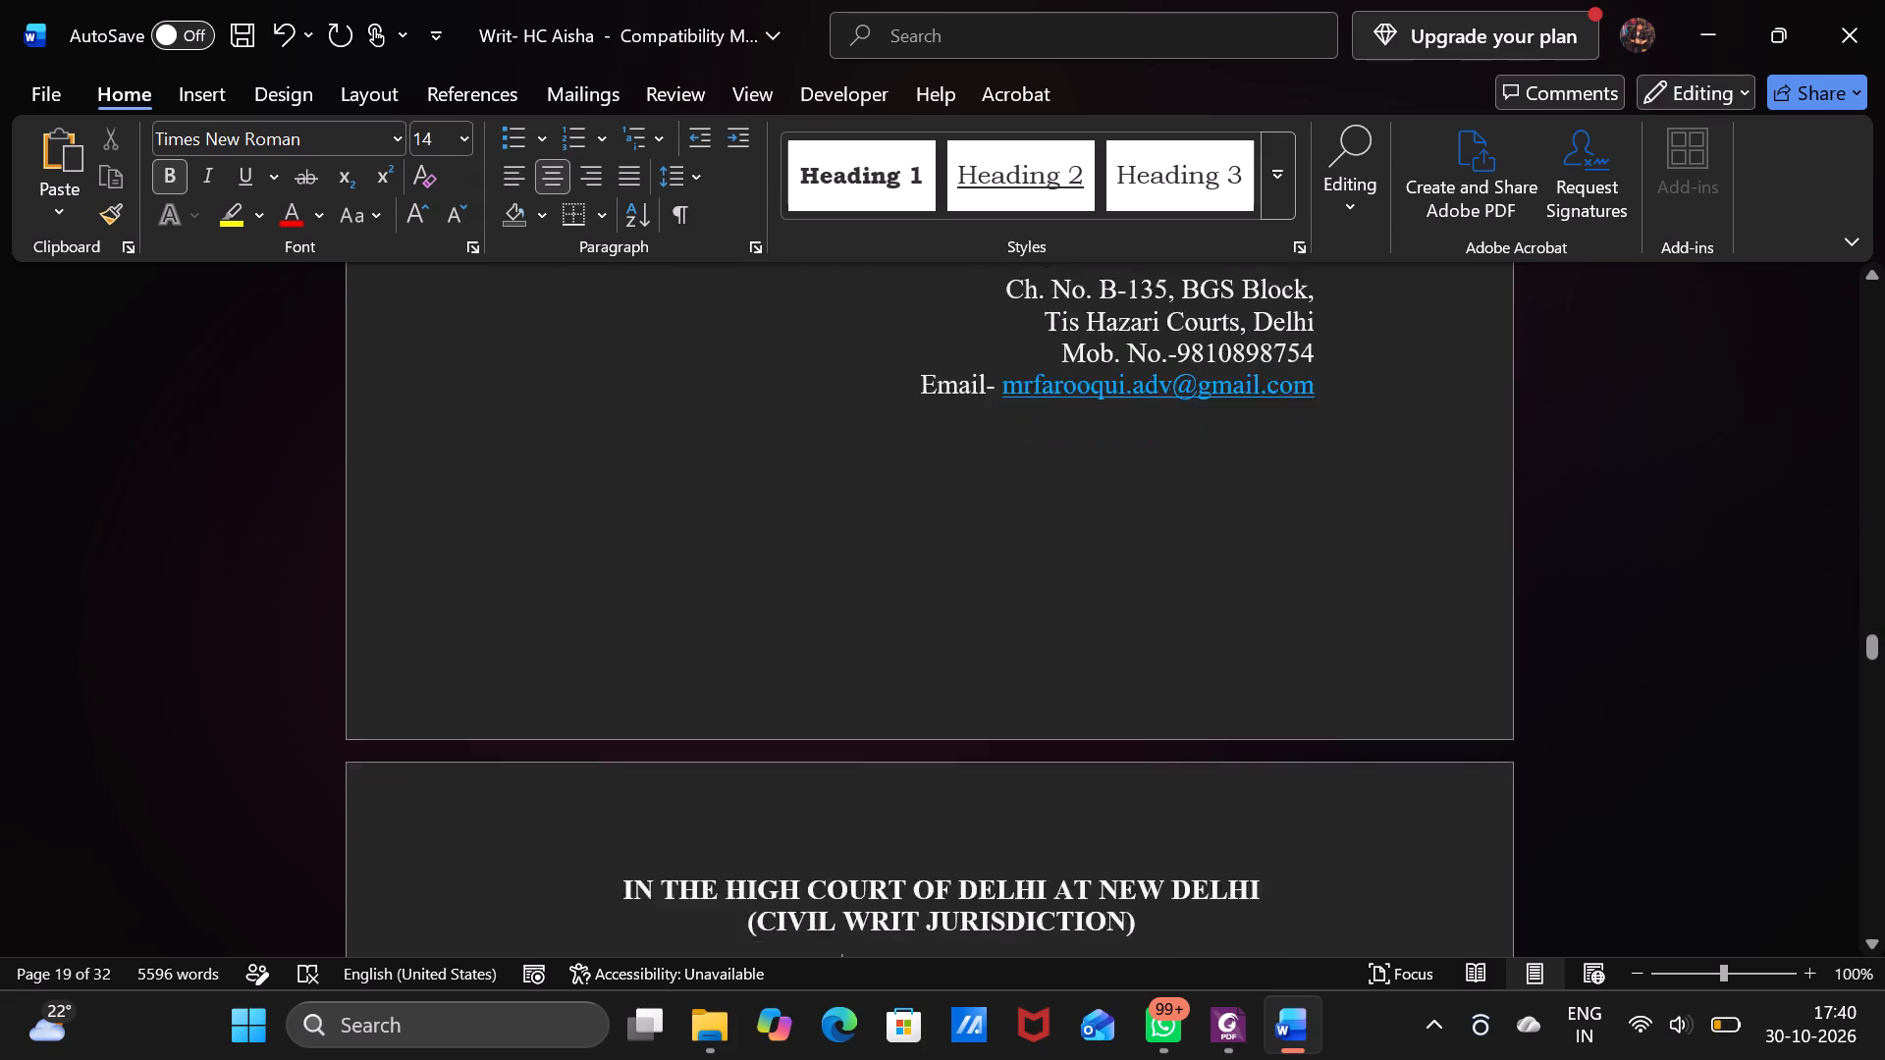
Review the exemption application again, from numbered paragraphs 2 to 4 through prayer clause i).
key("Up")
key("Up")
key("Up")
key("Up")
key("Up")
key("Up")
key("Up")
key("Up")
key("Up")
key("Up")
key("Up")
key("Up")
key("Up")
key("Up")
key("Up")
key("Up")
key("Up")
key("Up")
key("Up")
key("Up")
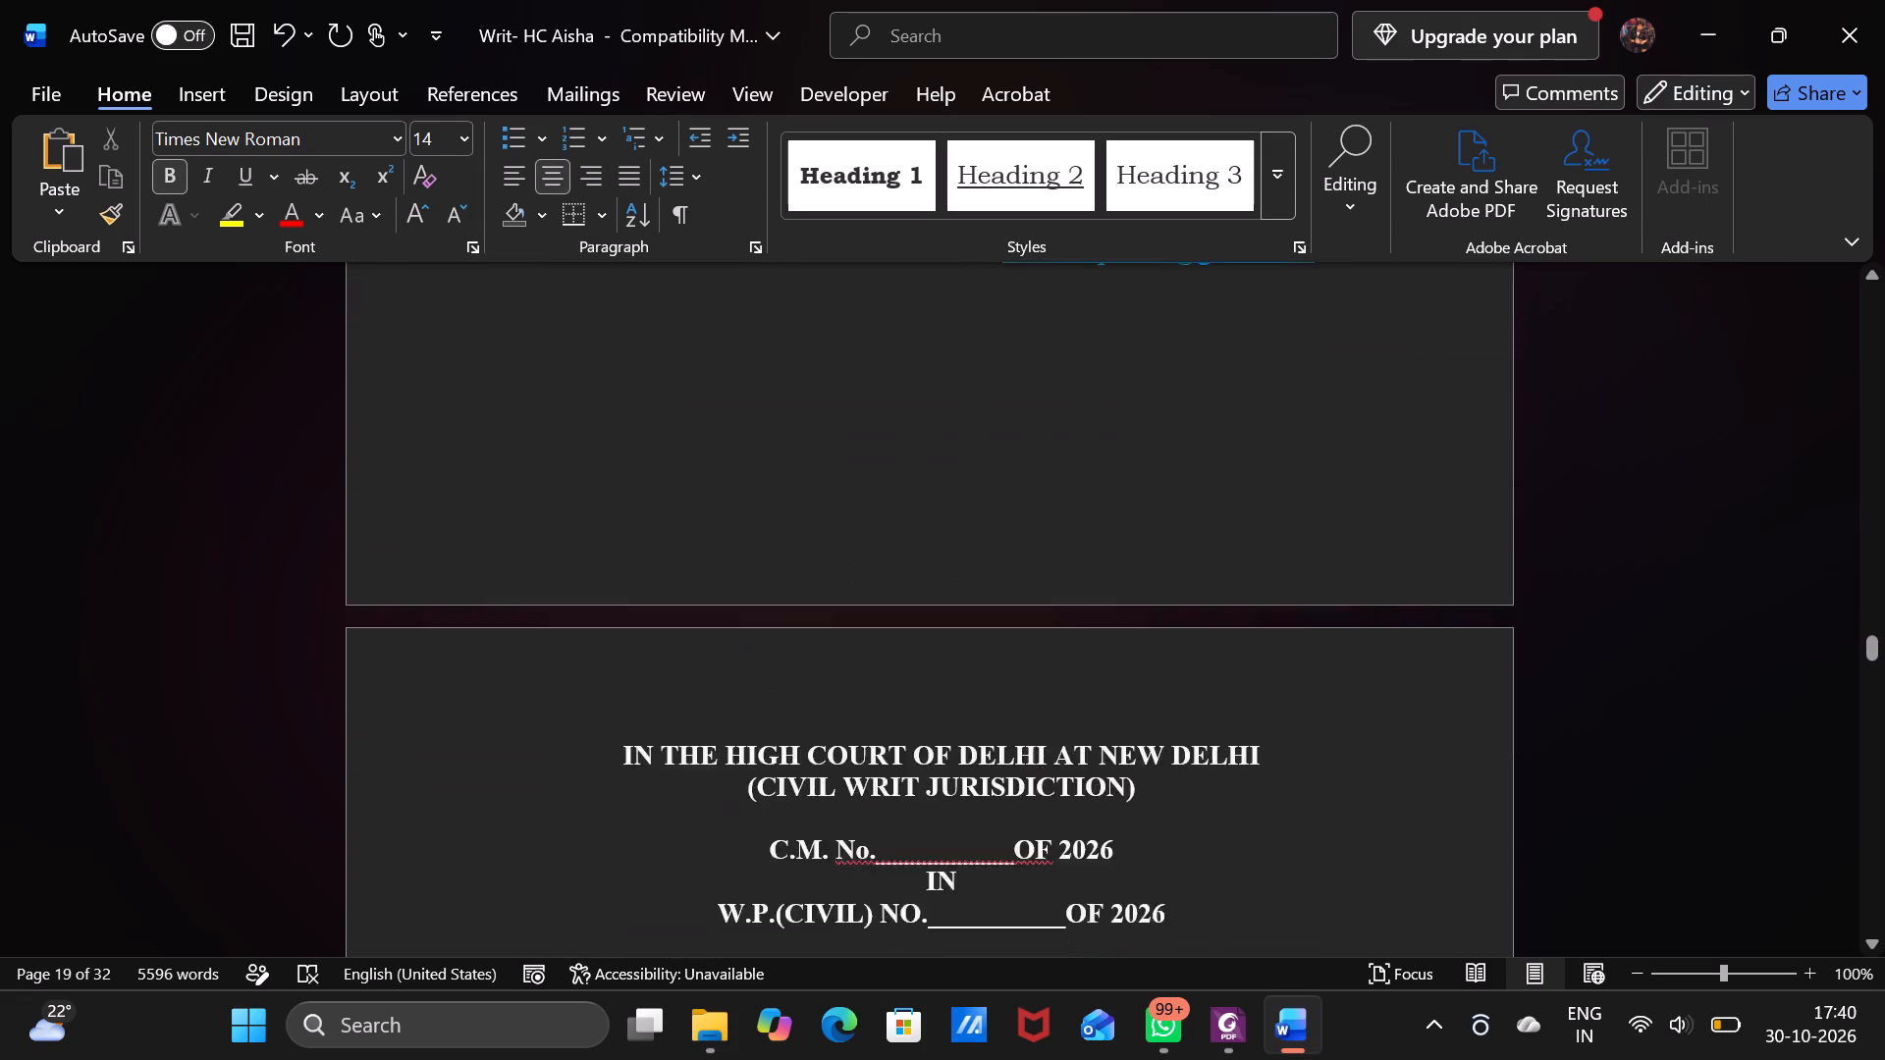
key("Up")
key("Up")
key("Up")
key("Up")
key("Up")
key("Up")
key("Up")
key("Up")
key("Up")
key("Up")
key("Up")
key("Up")
key("Up")
key("Up")
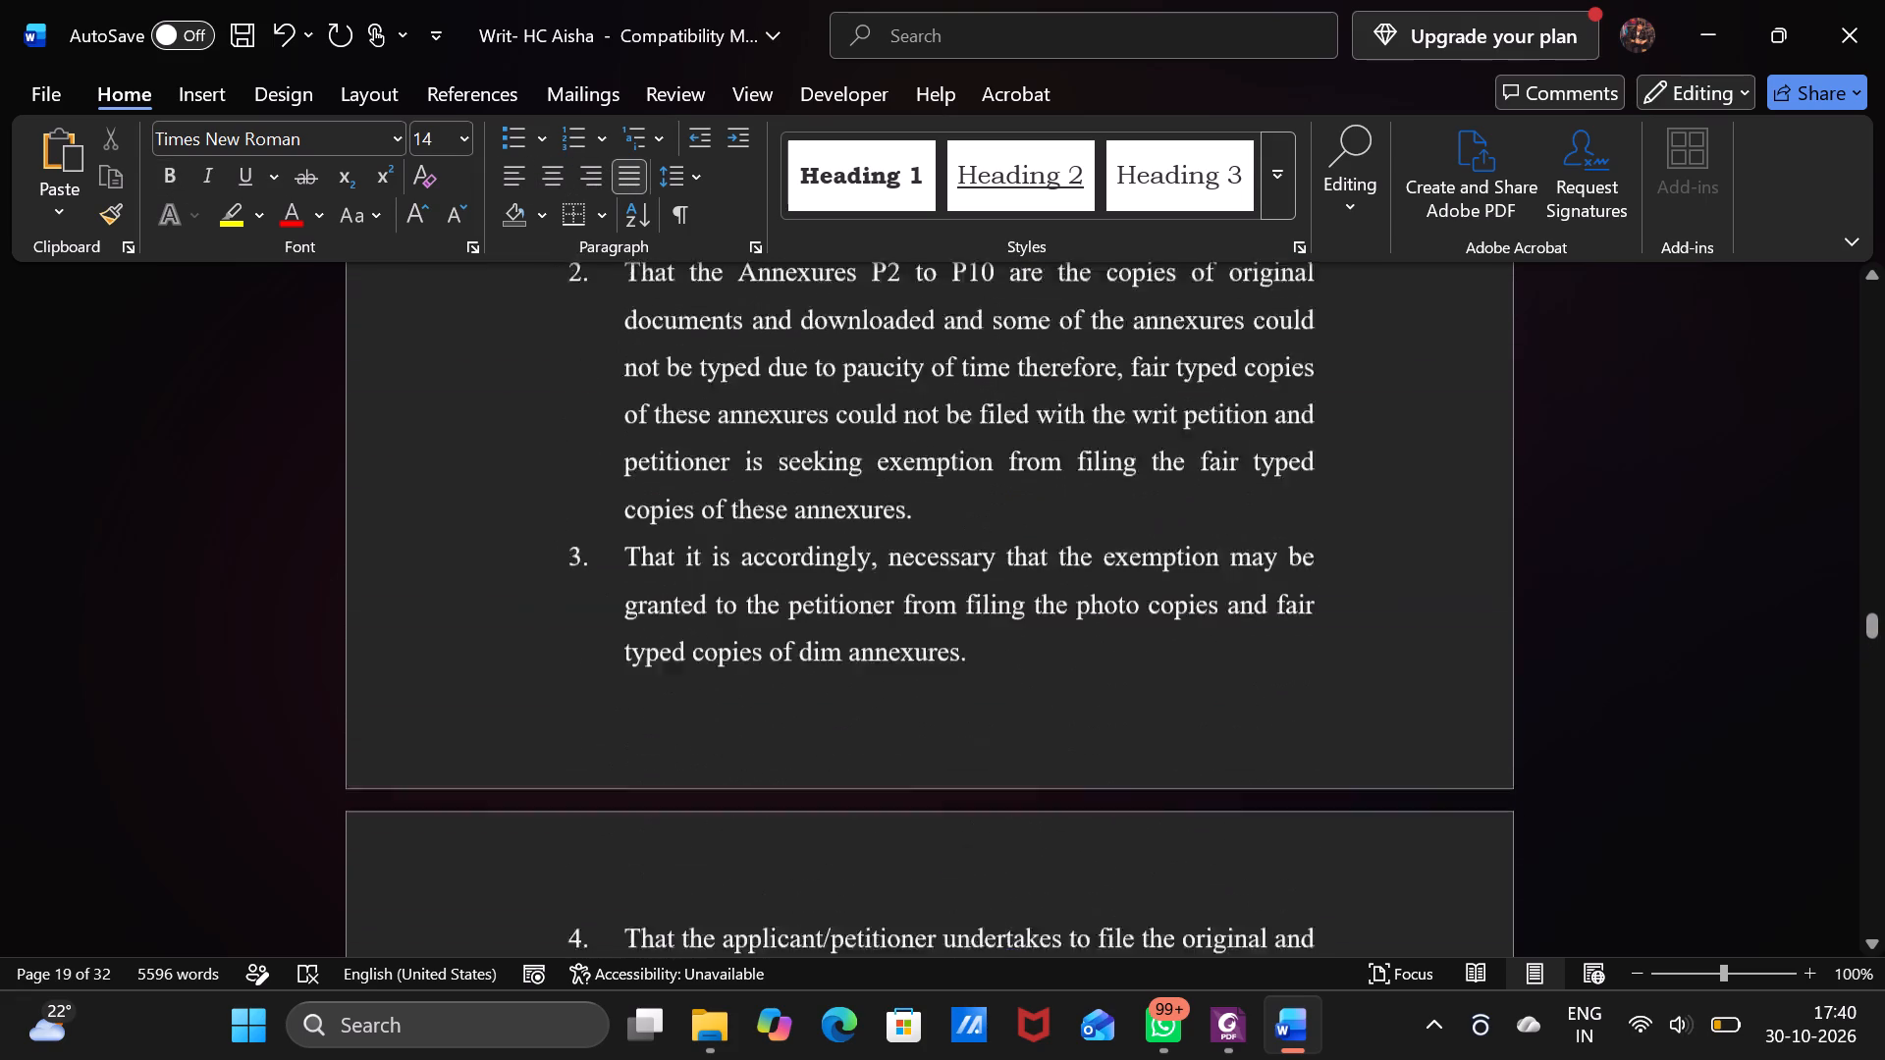
key("Down")
key("Down")
key("Down")
key("Down")
key("Down")
key("Down")
key("Down")
key("Down")
key("Down")
key("Down")
key("Down")
key("Down")
key("Down")
key("Down")
key("Down")
key("Down")
key("Down")
key("Down")
key("Down")
key("Down")
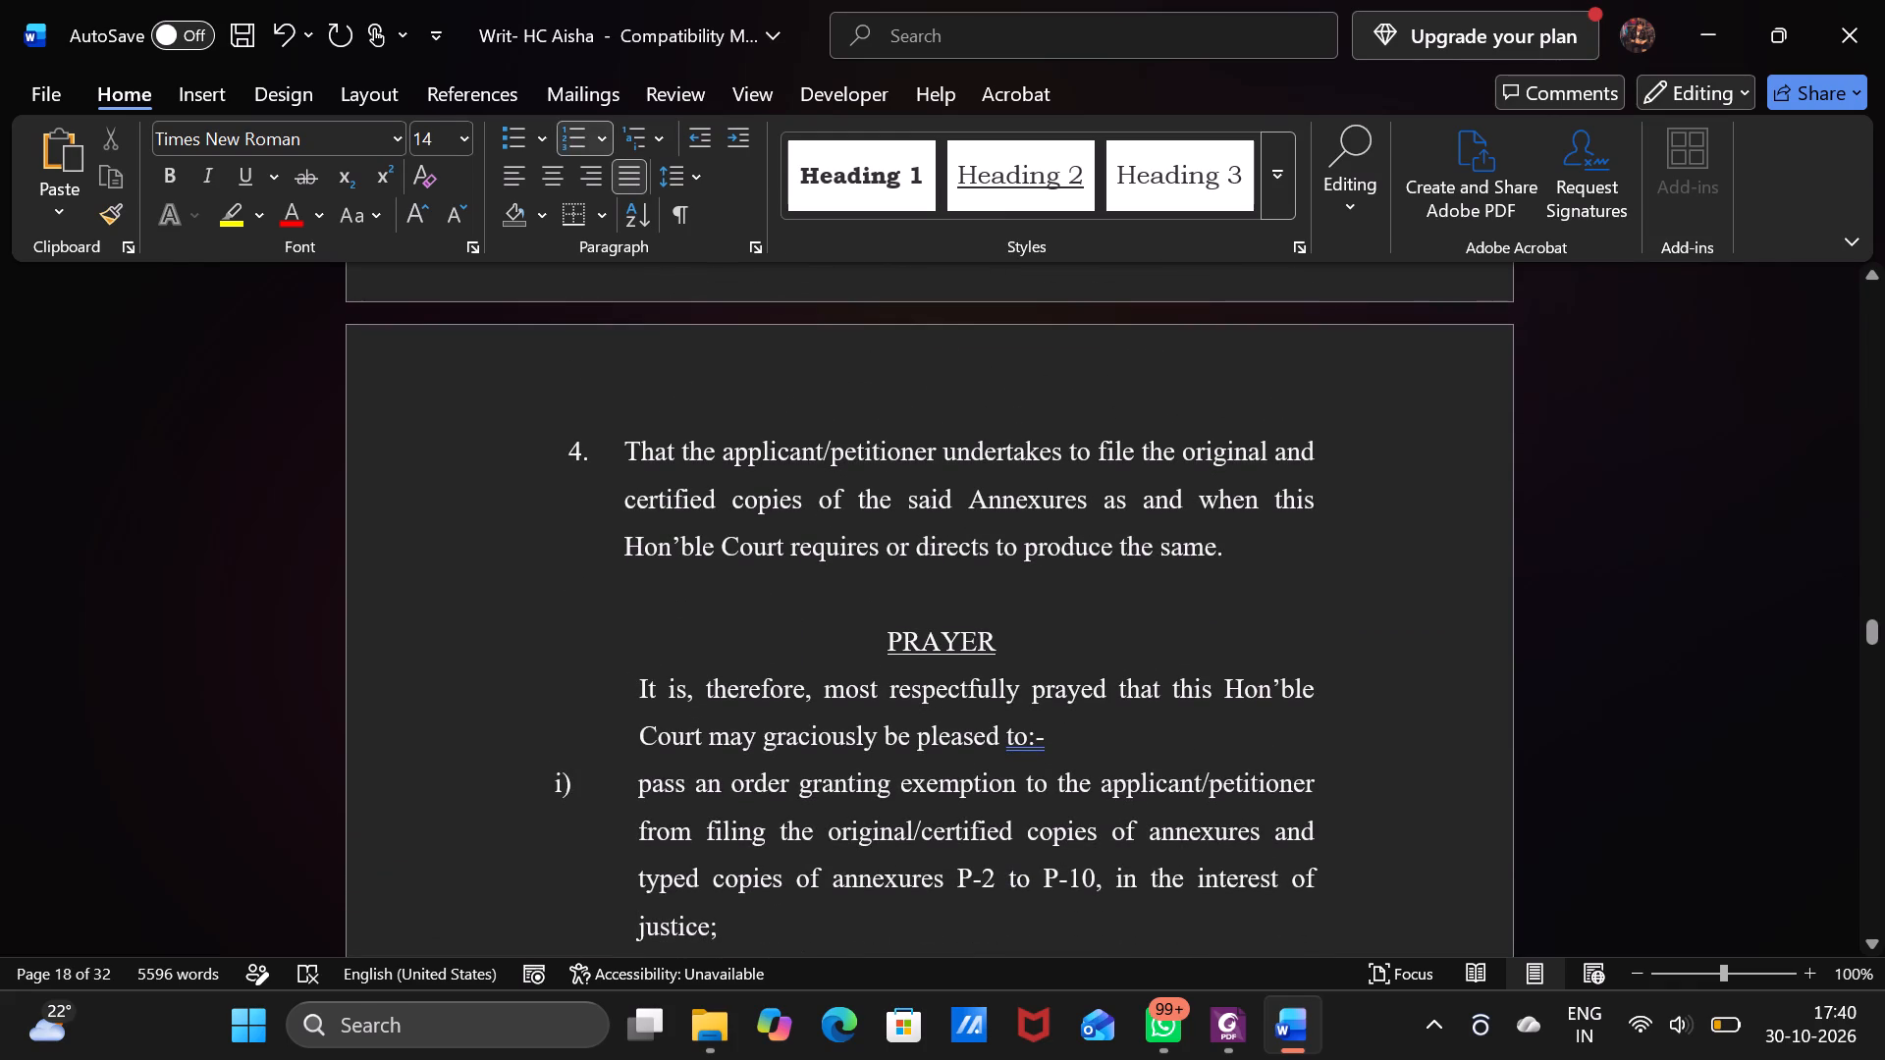
Print only page 17, the exemption application's first page, as one copy on the Canon LBP2900.
key("ctrl+p")
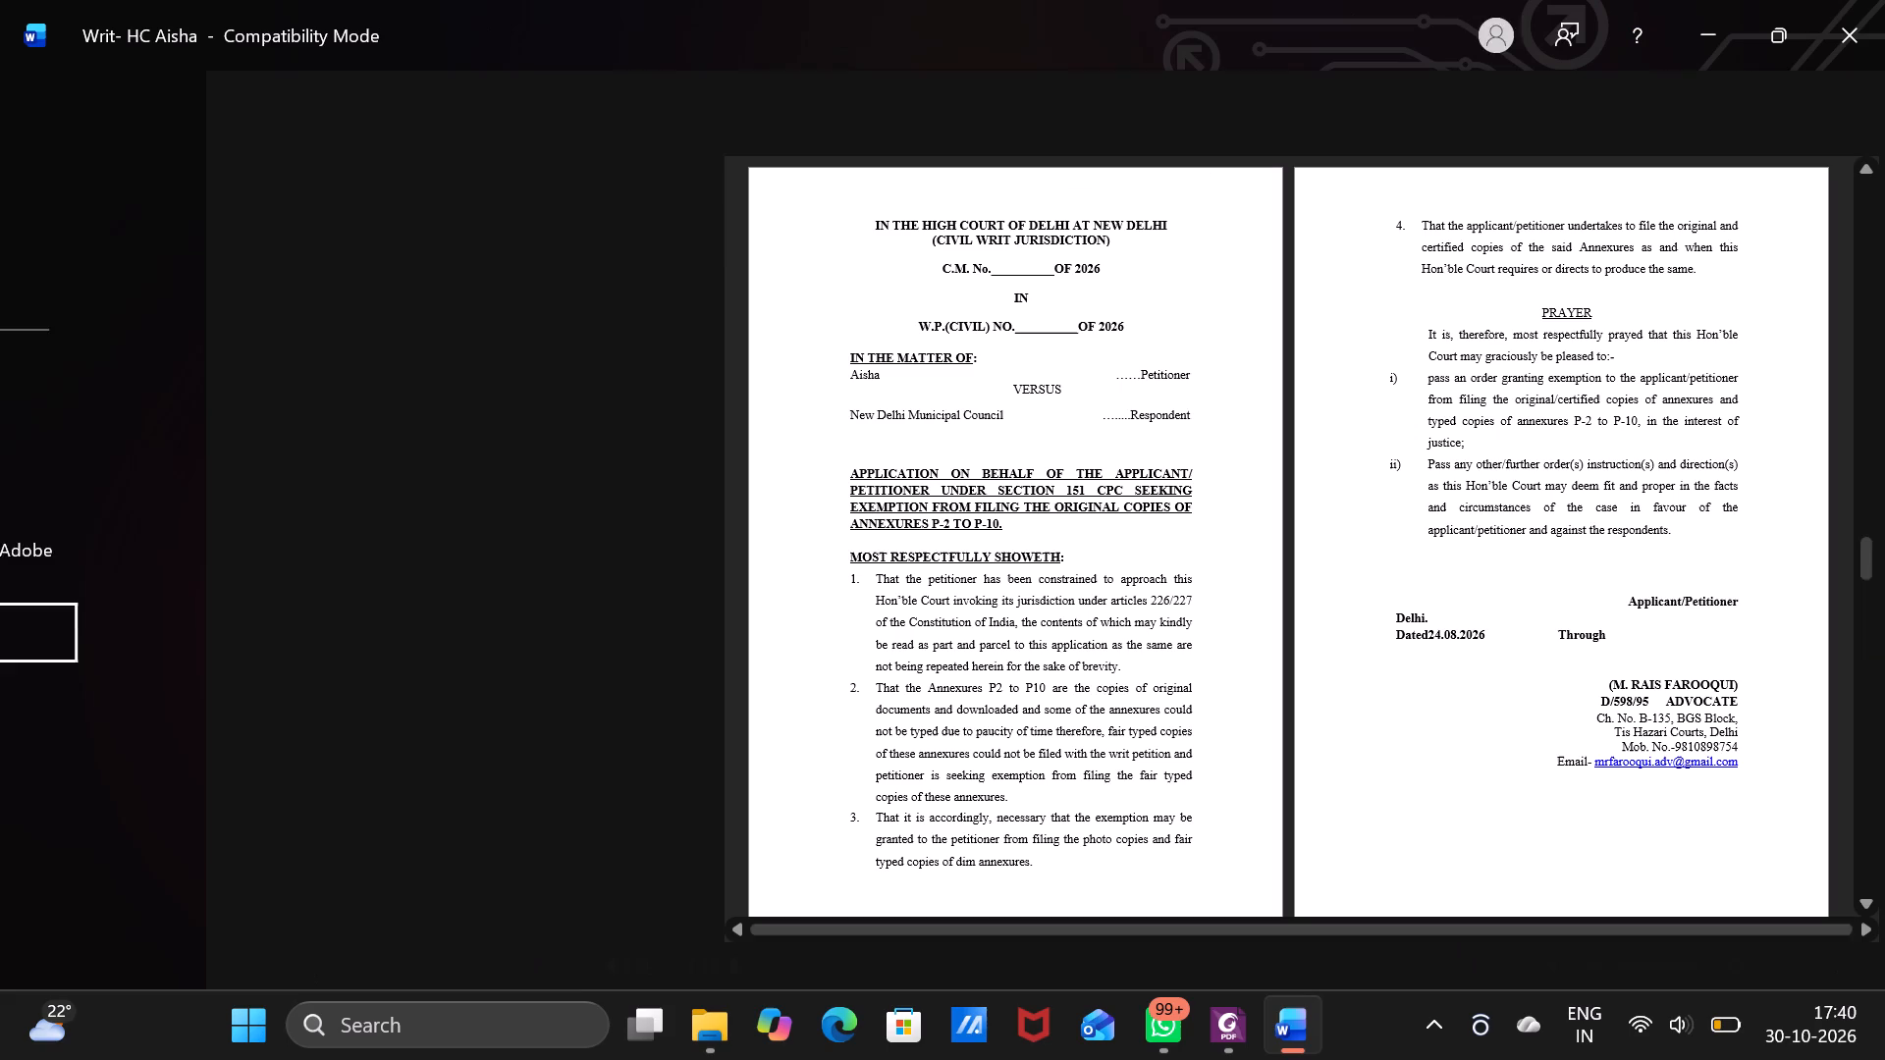
left_click(445, 568)
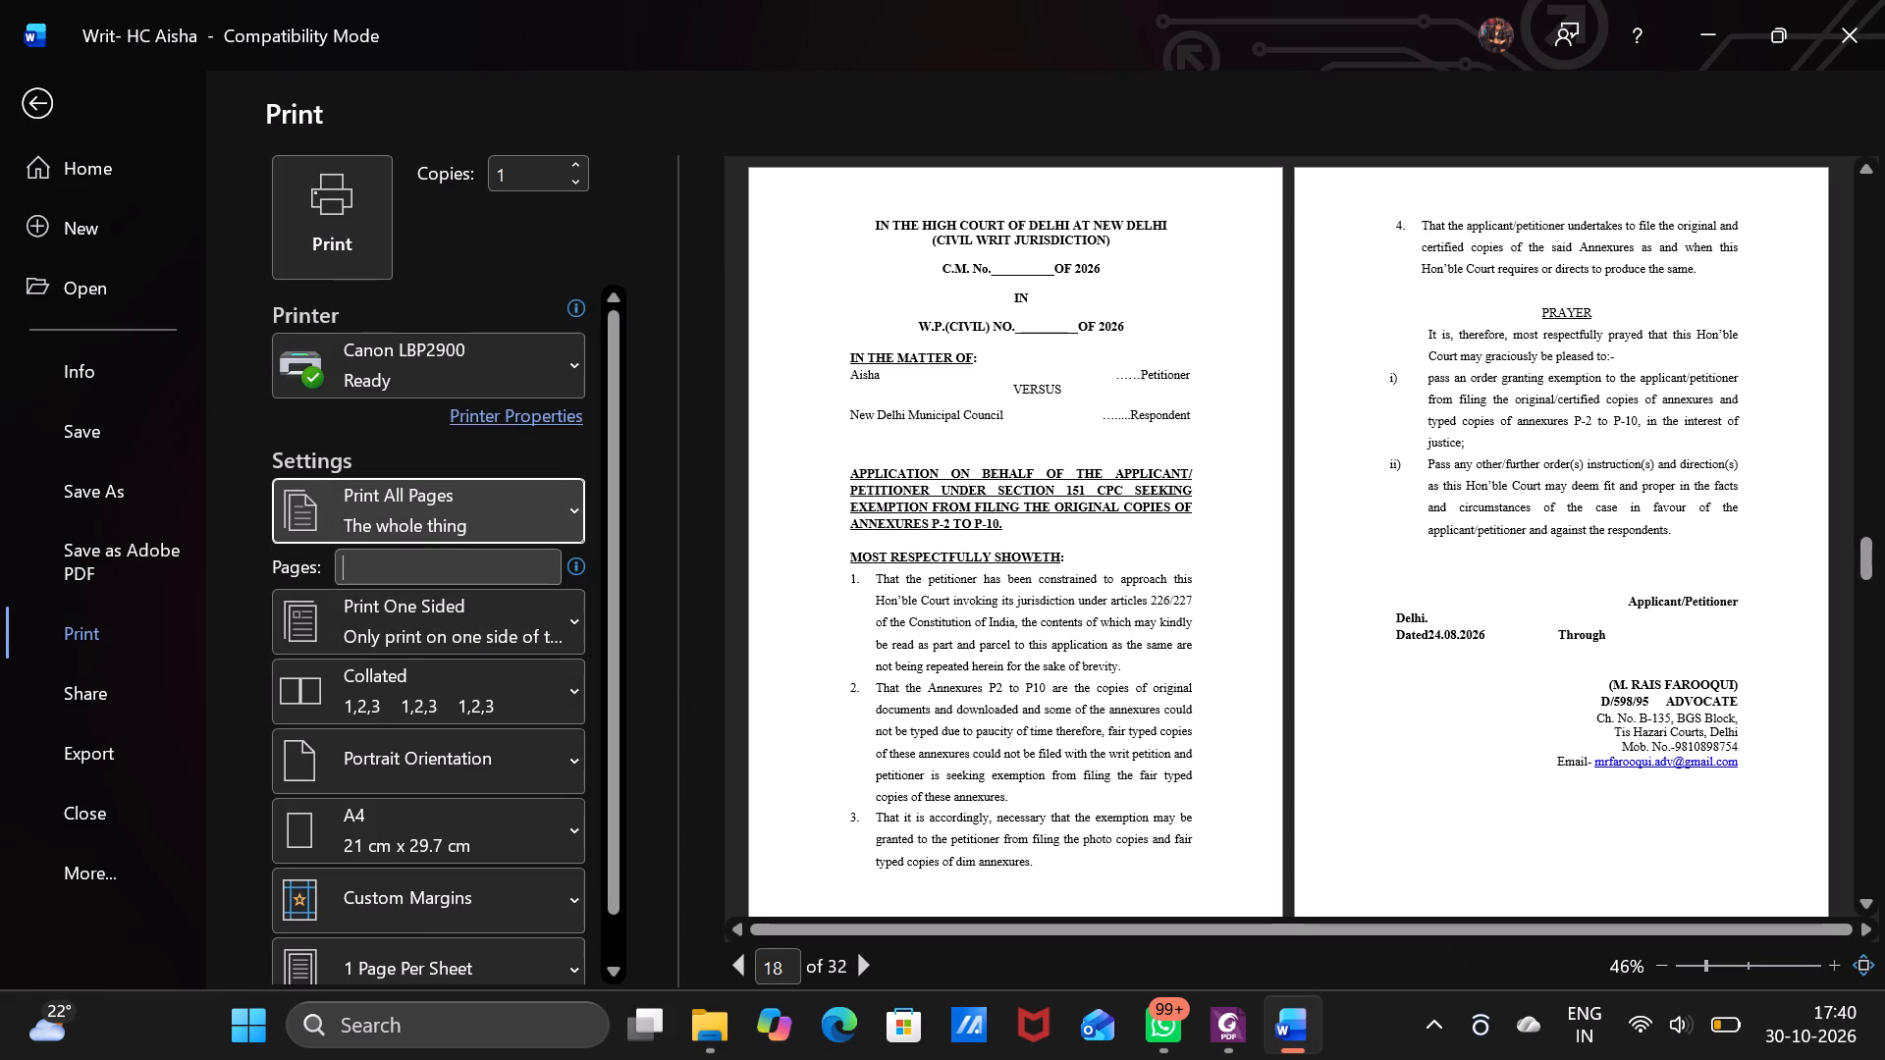
type("17")
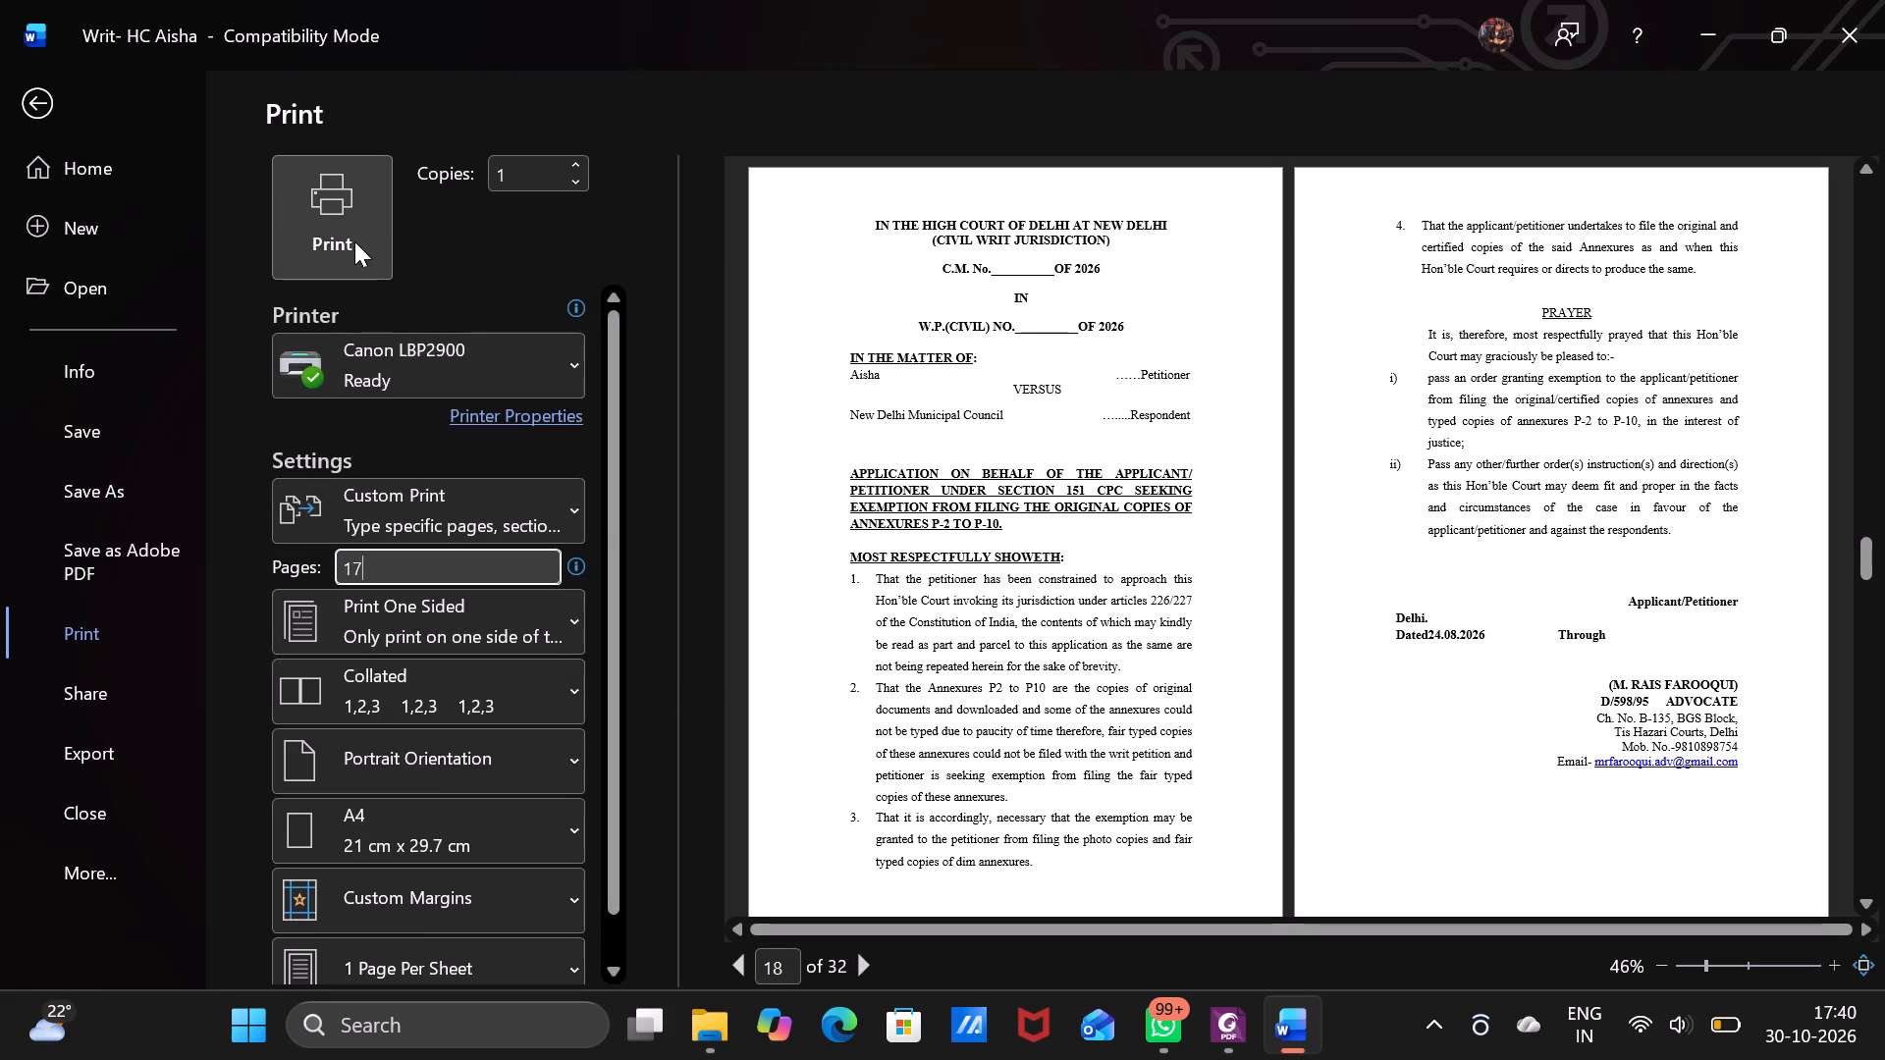
left_click(353, 236)
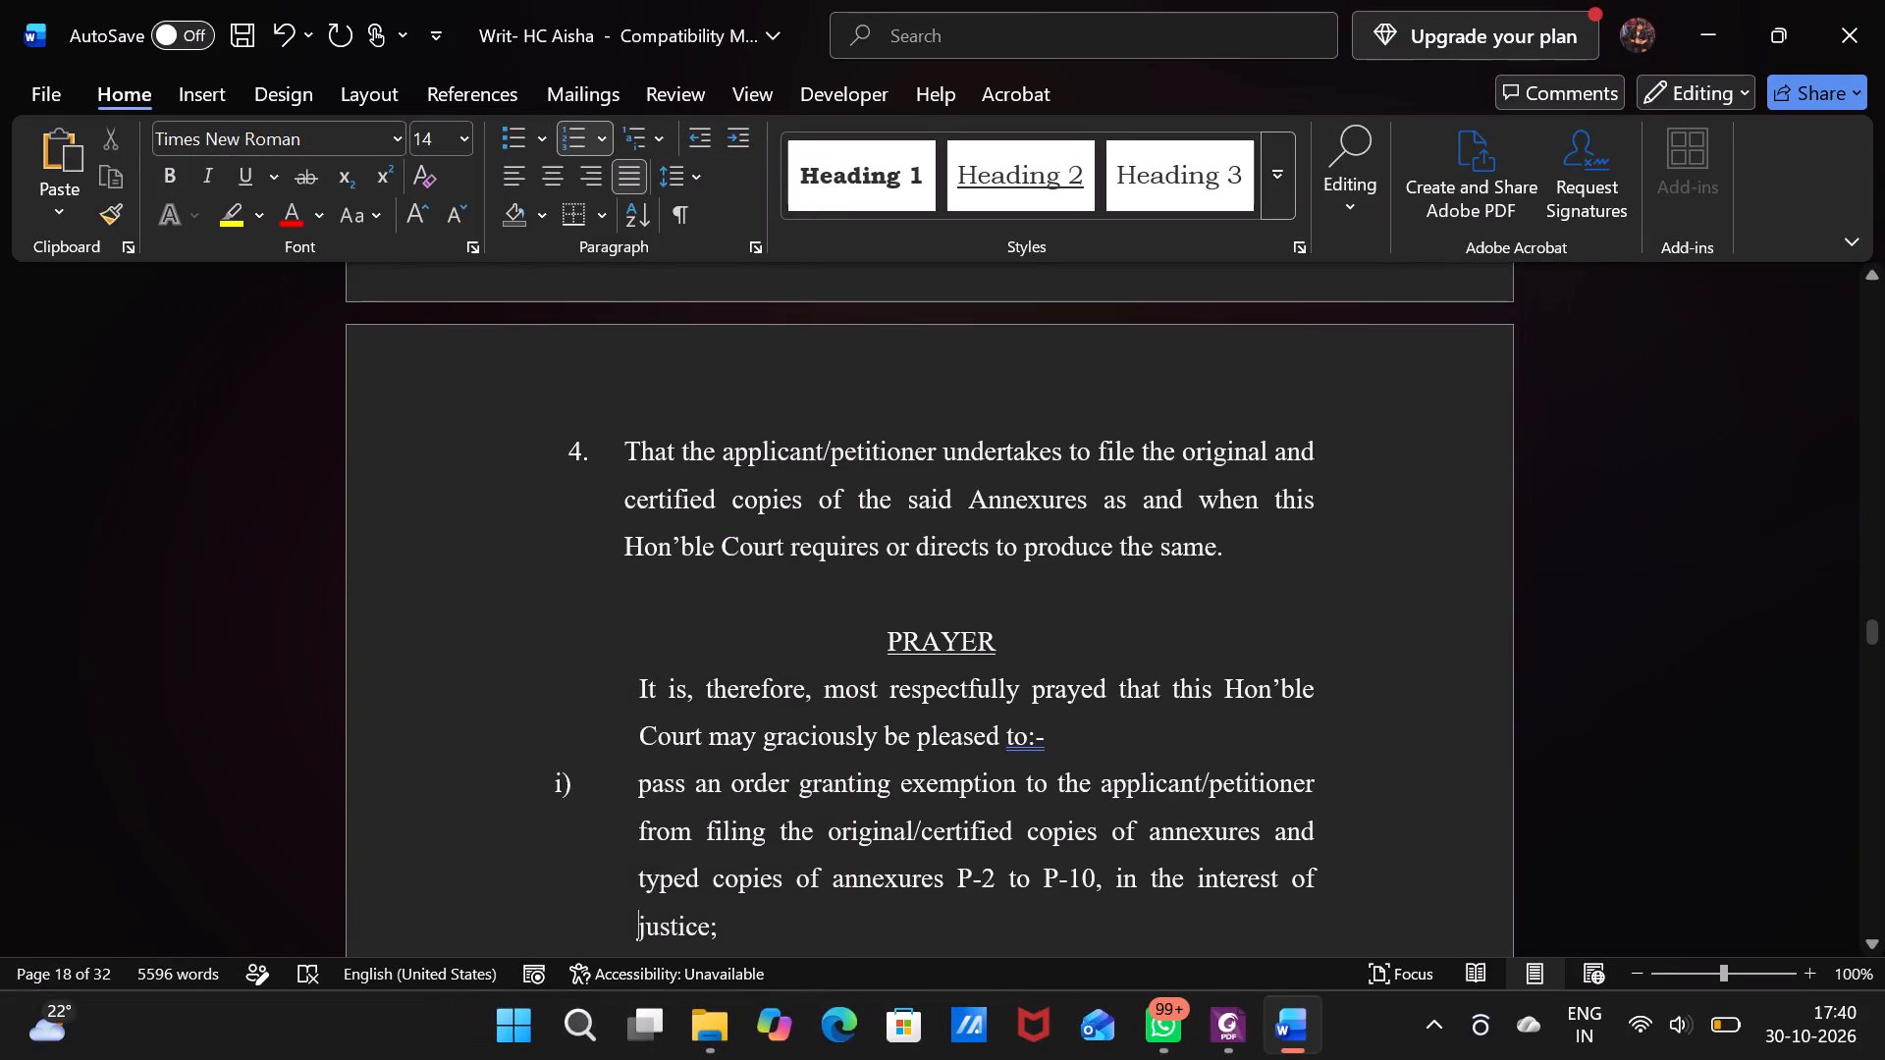
Print only page 18, the exemption application's prayer and signature page, on the Canon LBP2900.
key("ctrl+p")
left_click(440, 554)
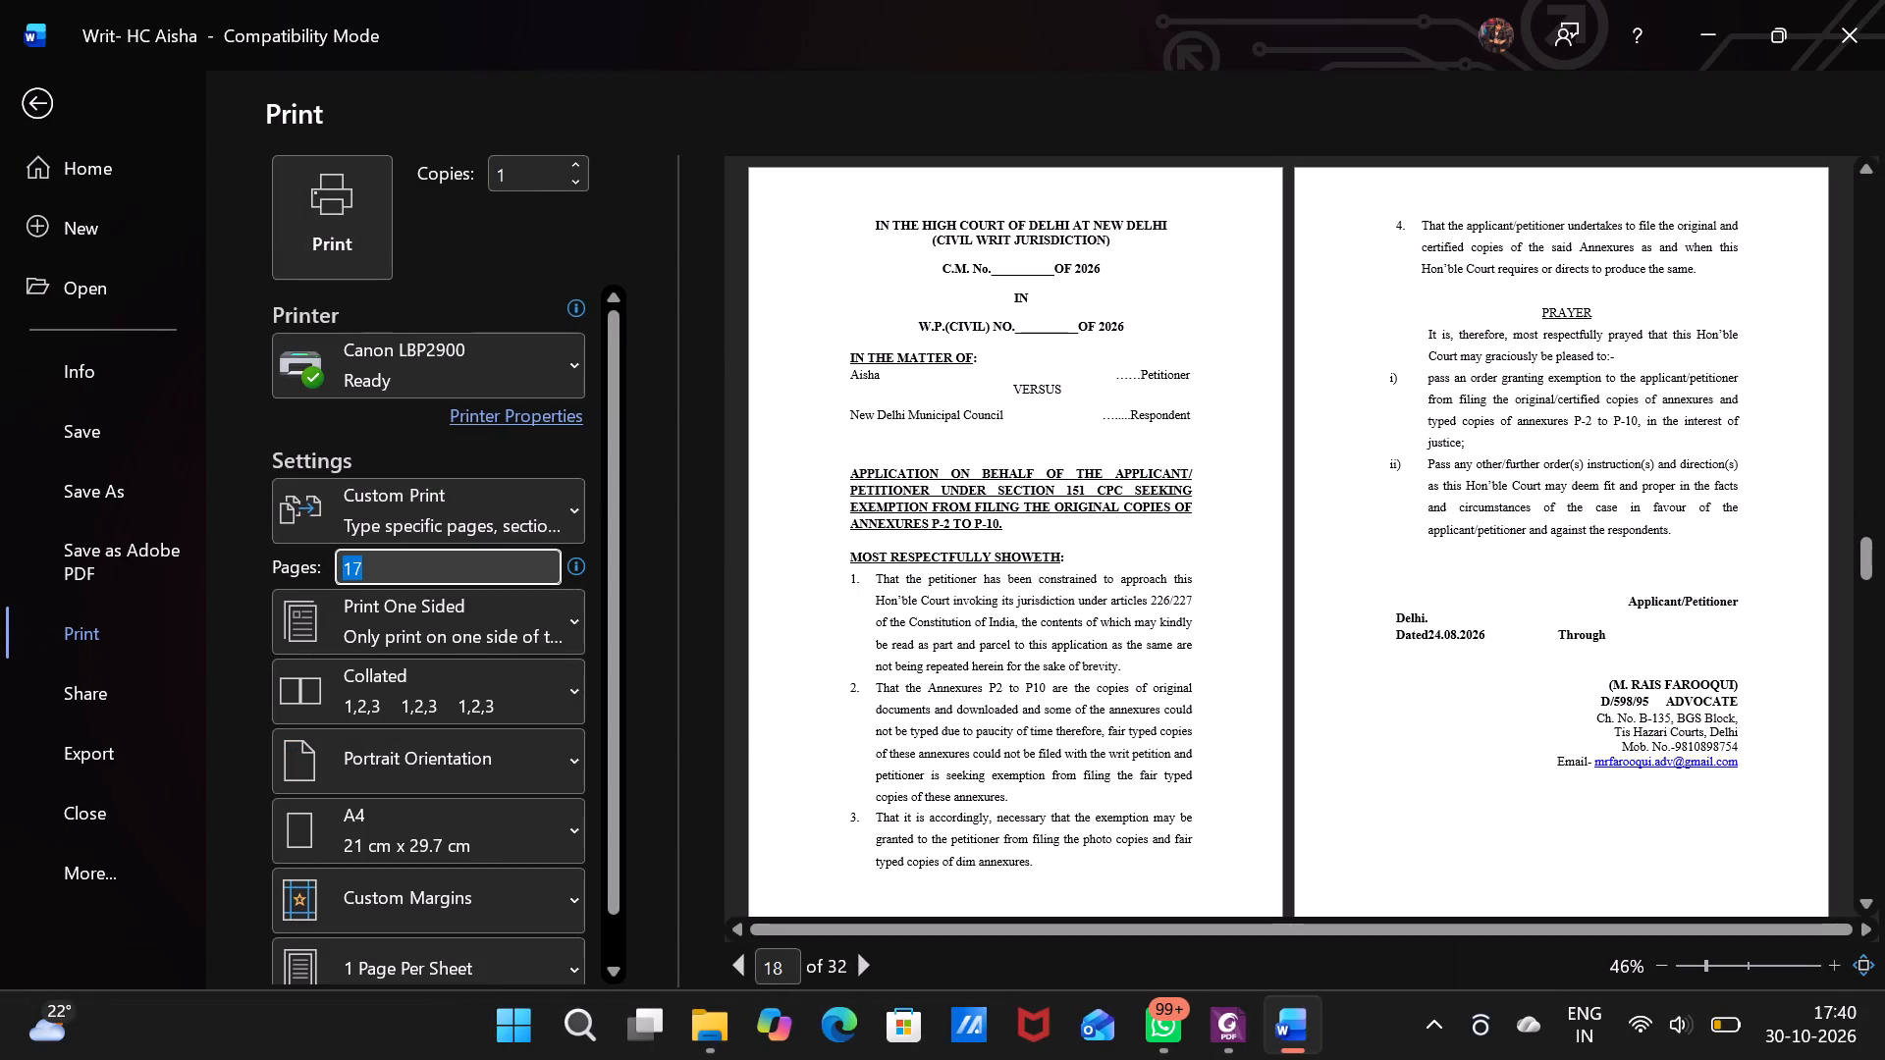
type("18")
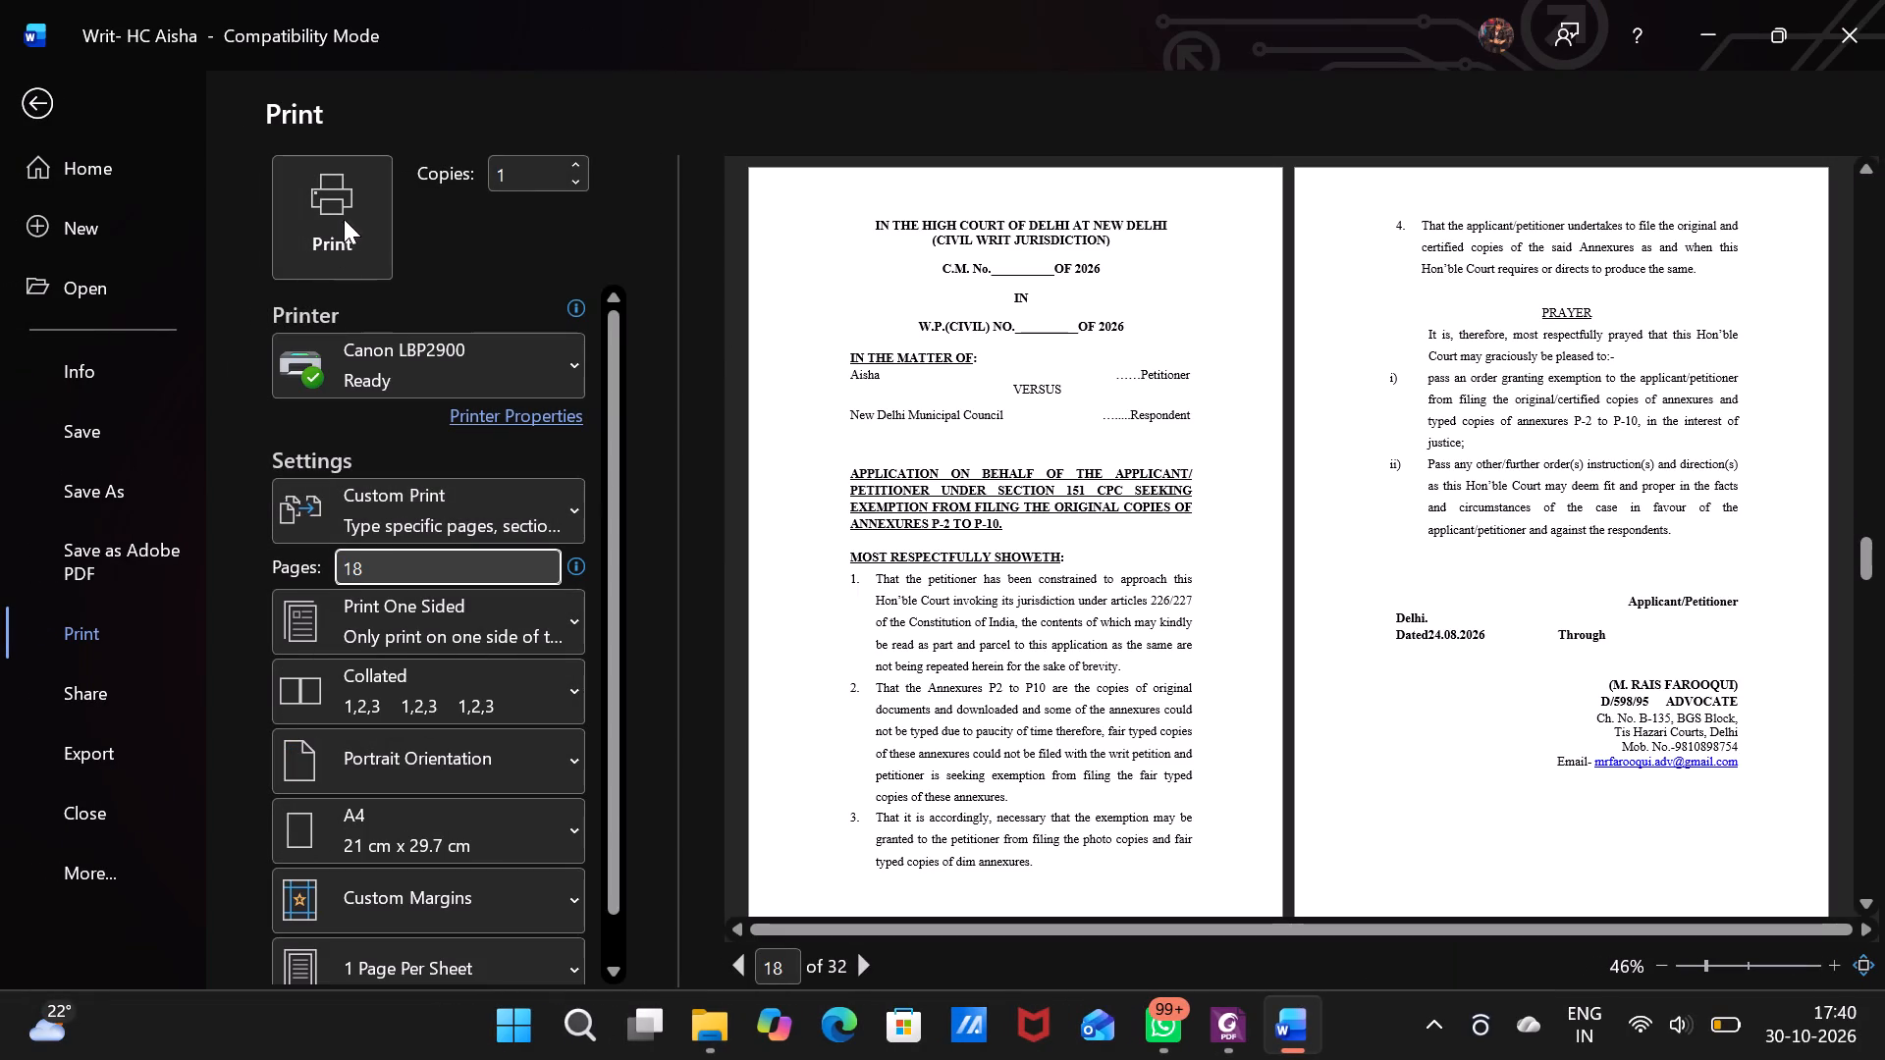
Send page 18 to the Canon LBP2900 as one copy and dismiss the printer status window.
left_click(345, 212)
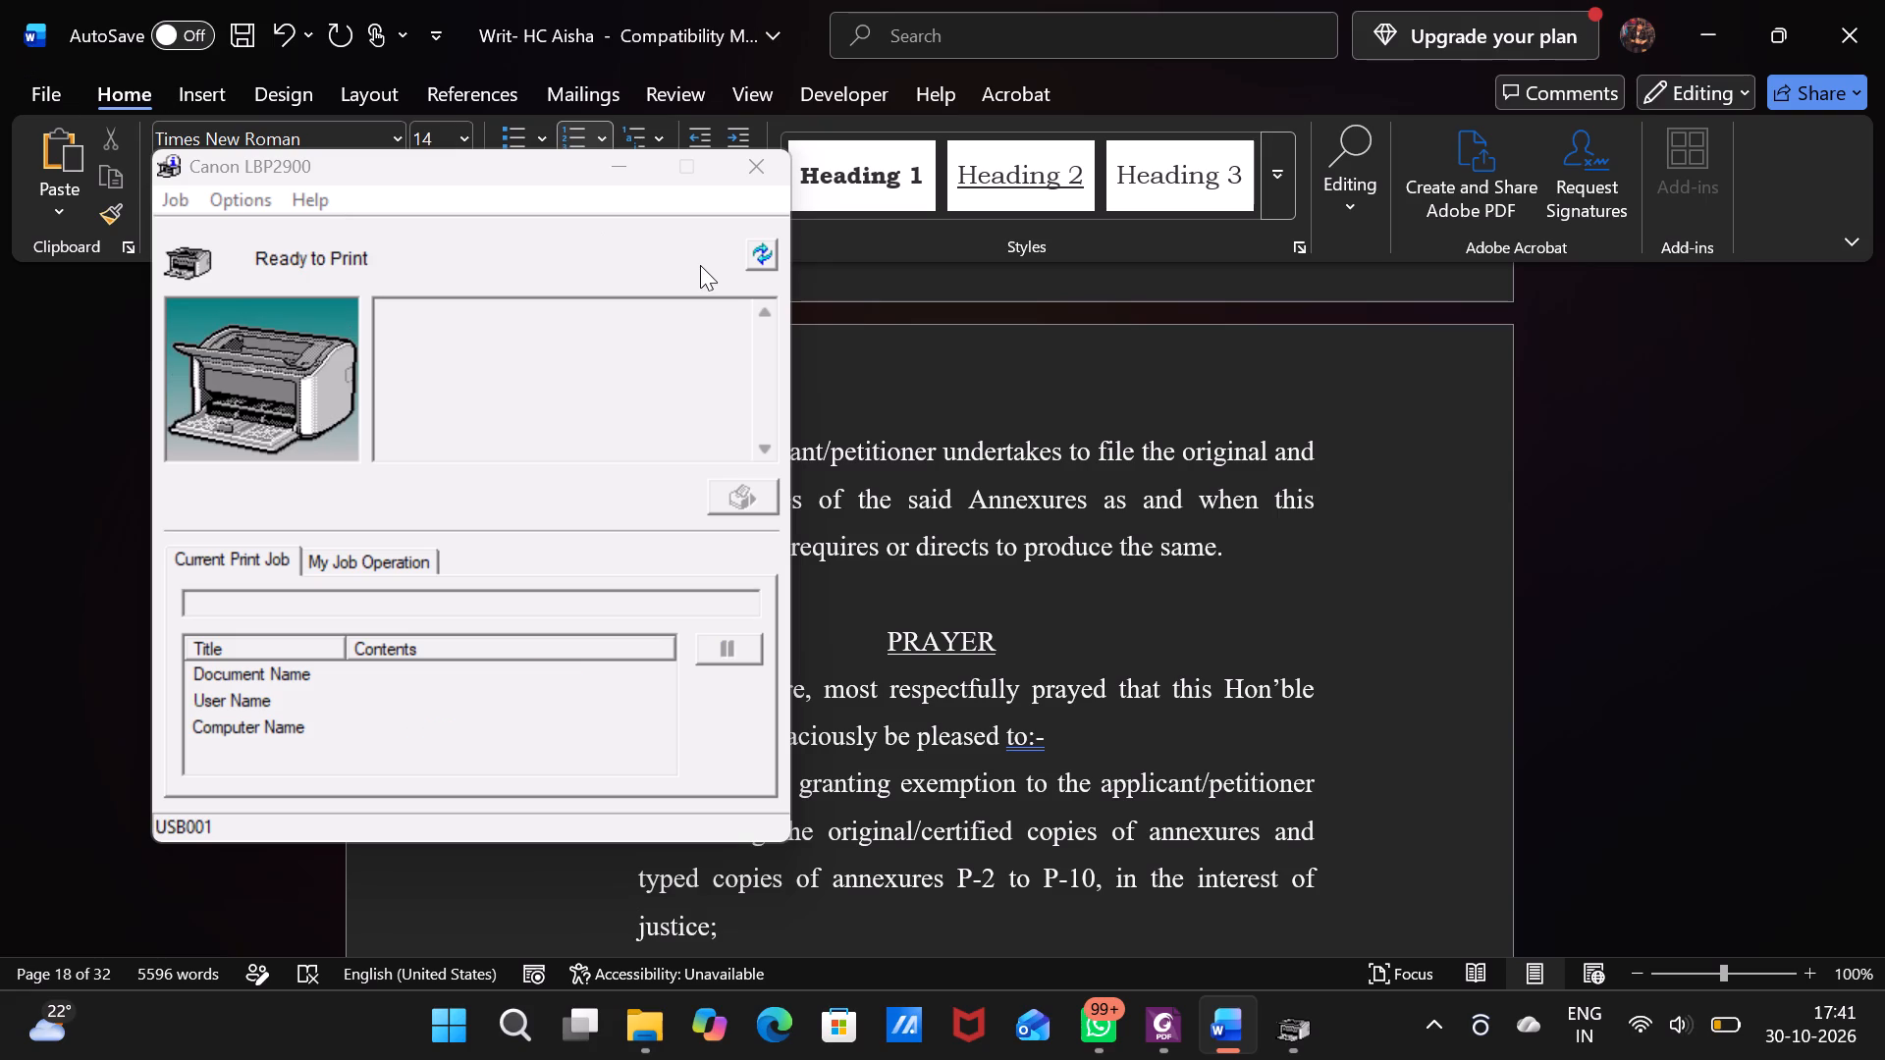
left_click(758, 174)
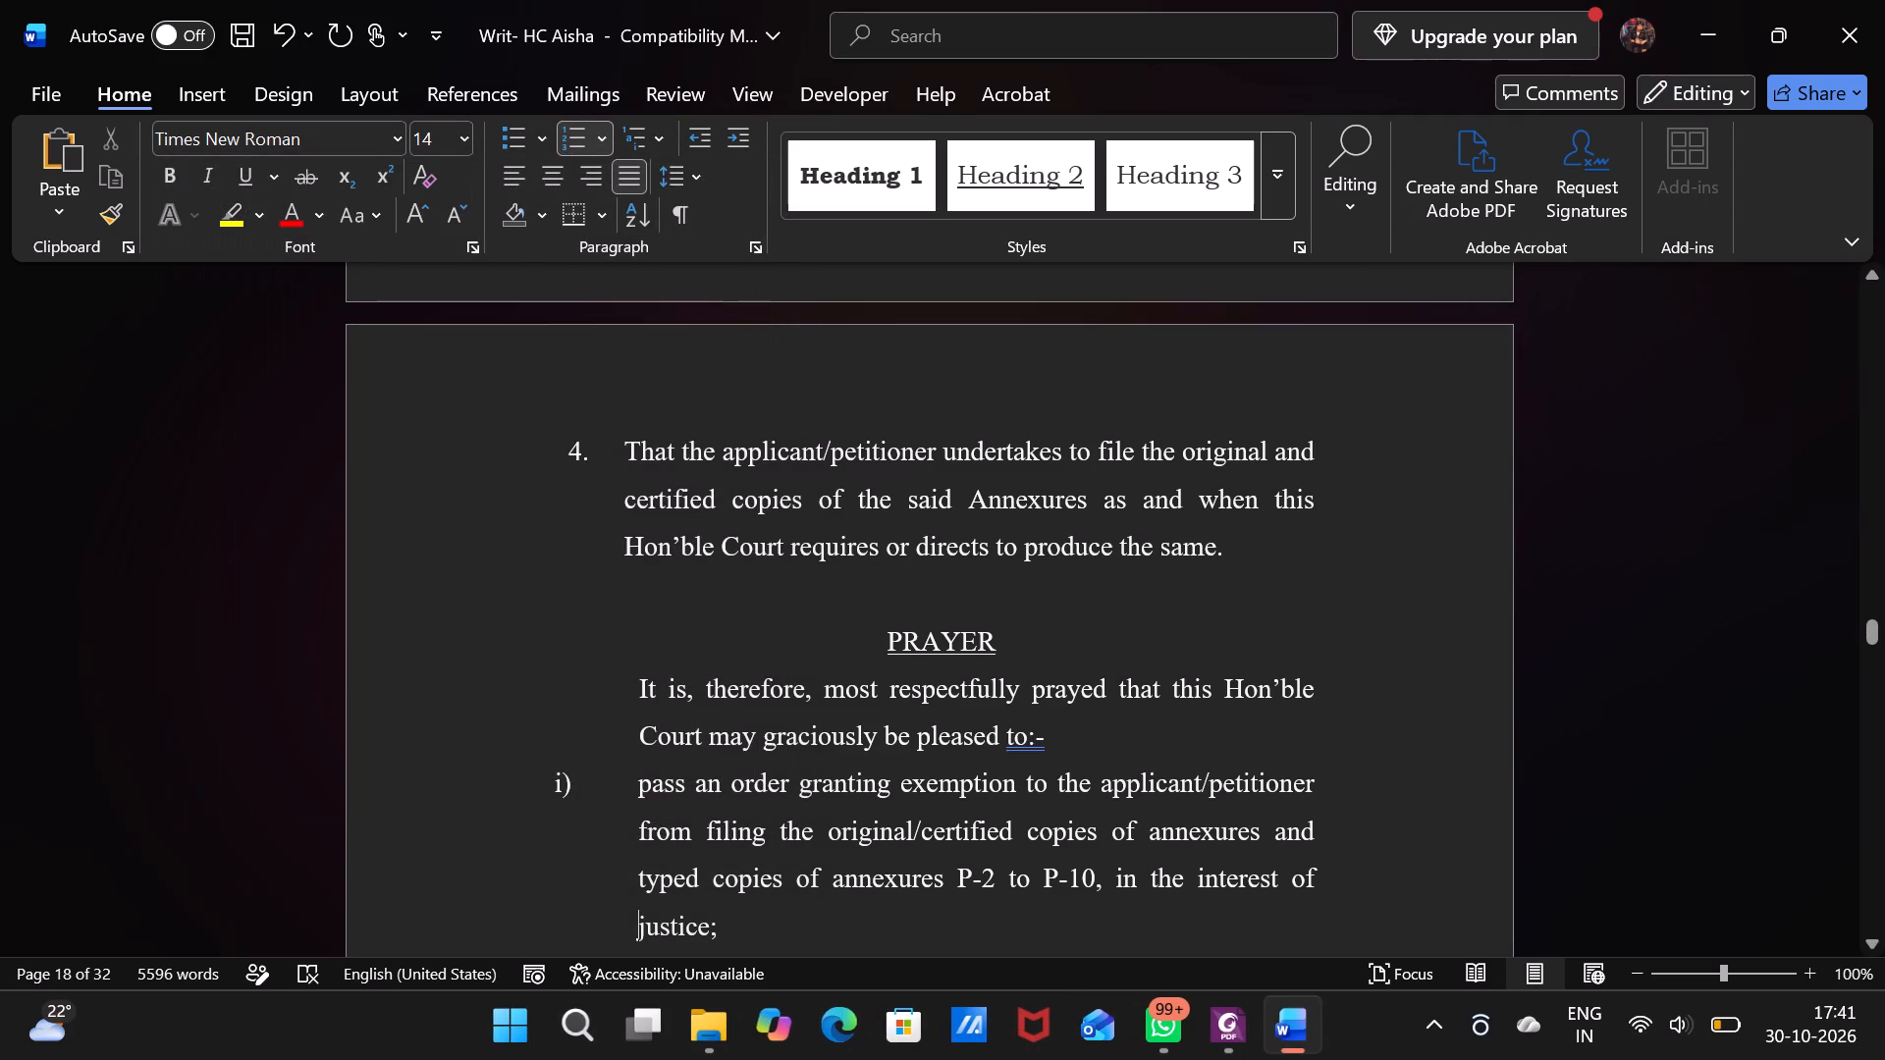
Save the Writ- HC Aisha document and close it.
key("ctrl+s")
left_click(1844, 46)
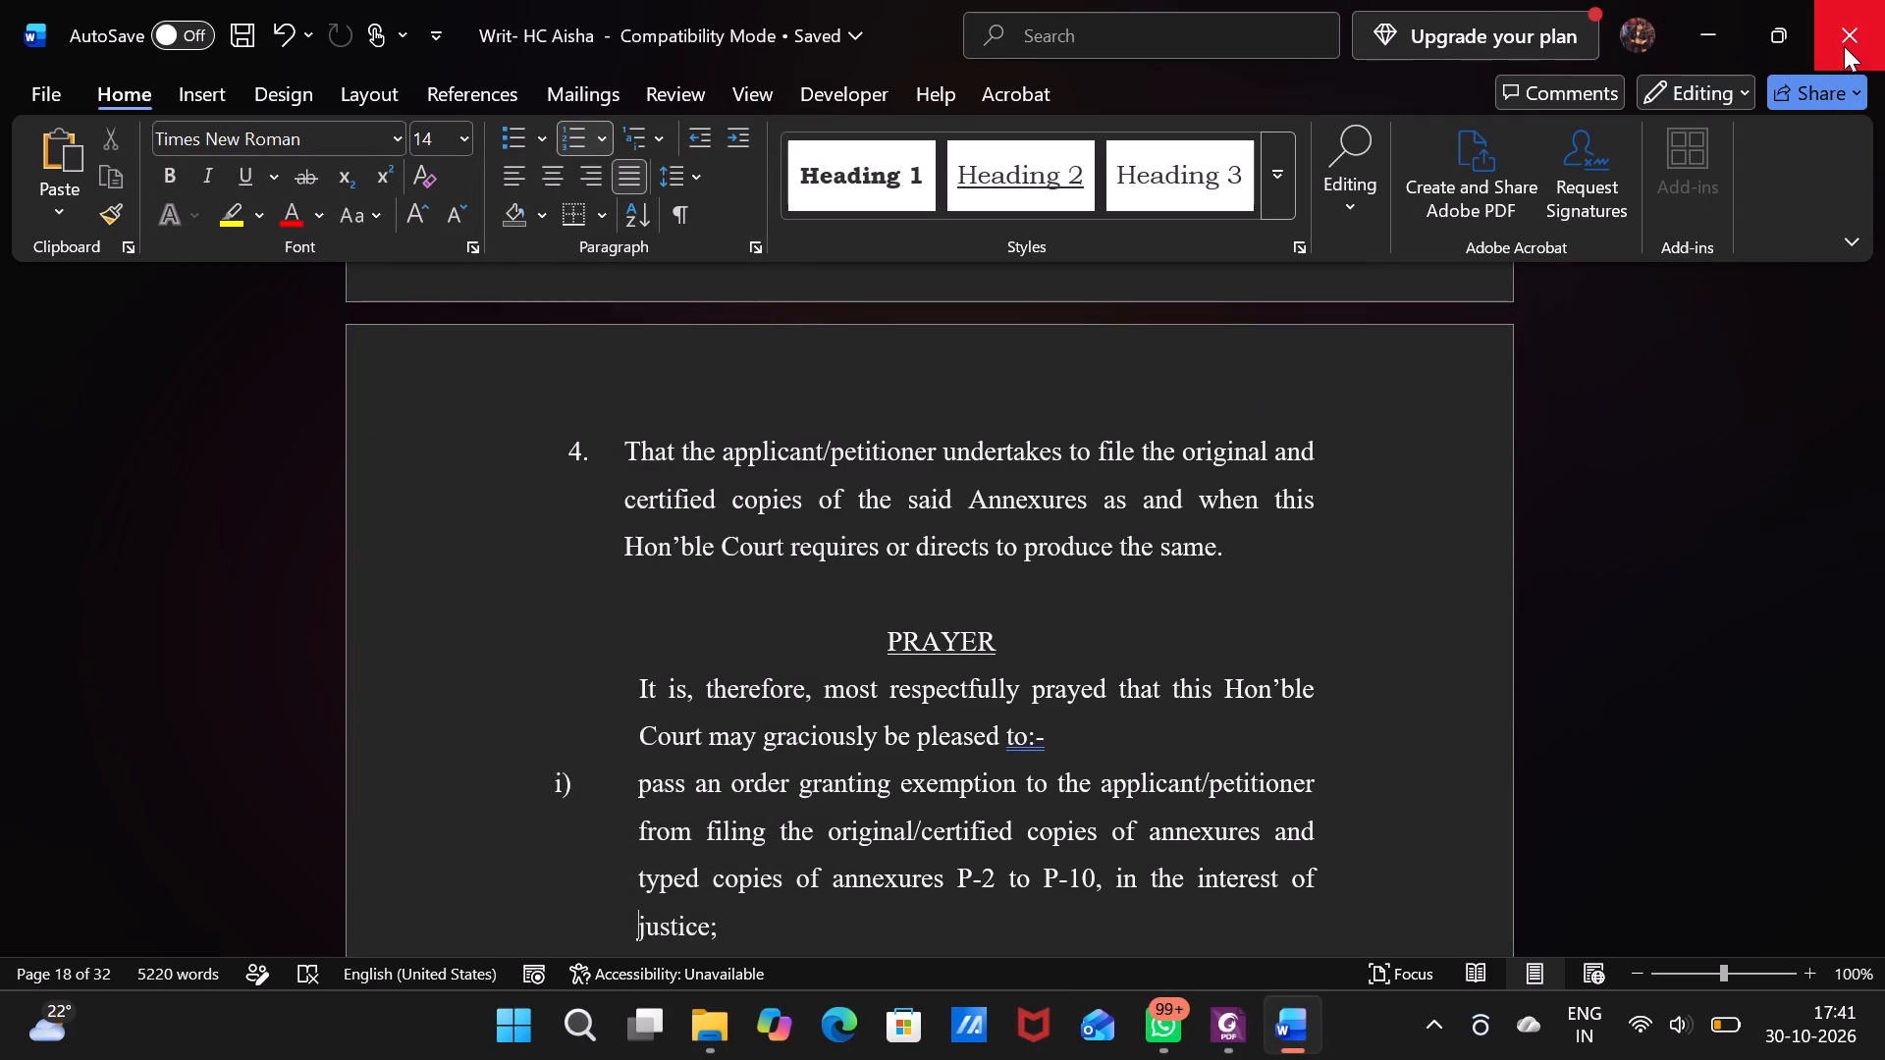
left_click(1844, 46)
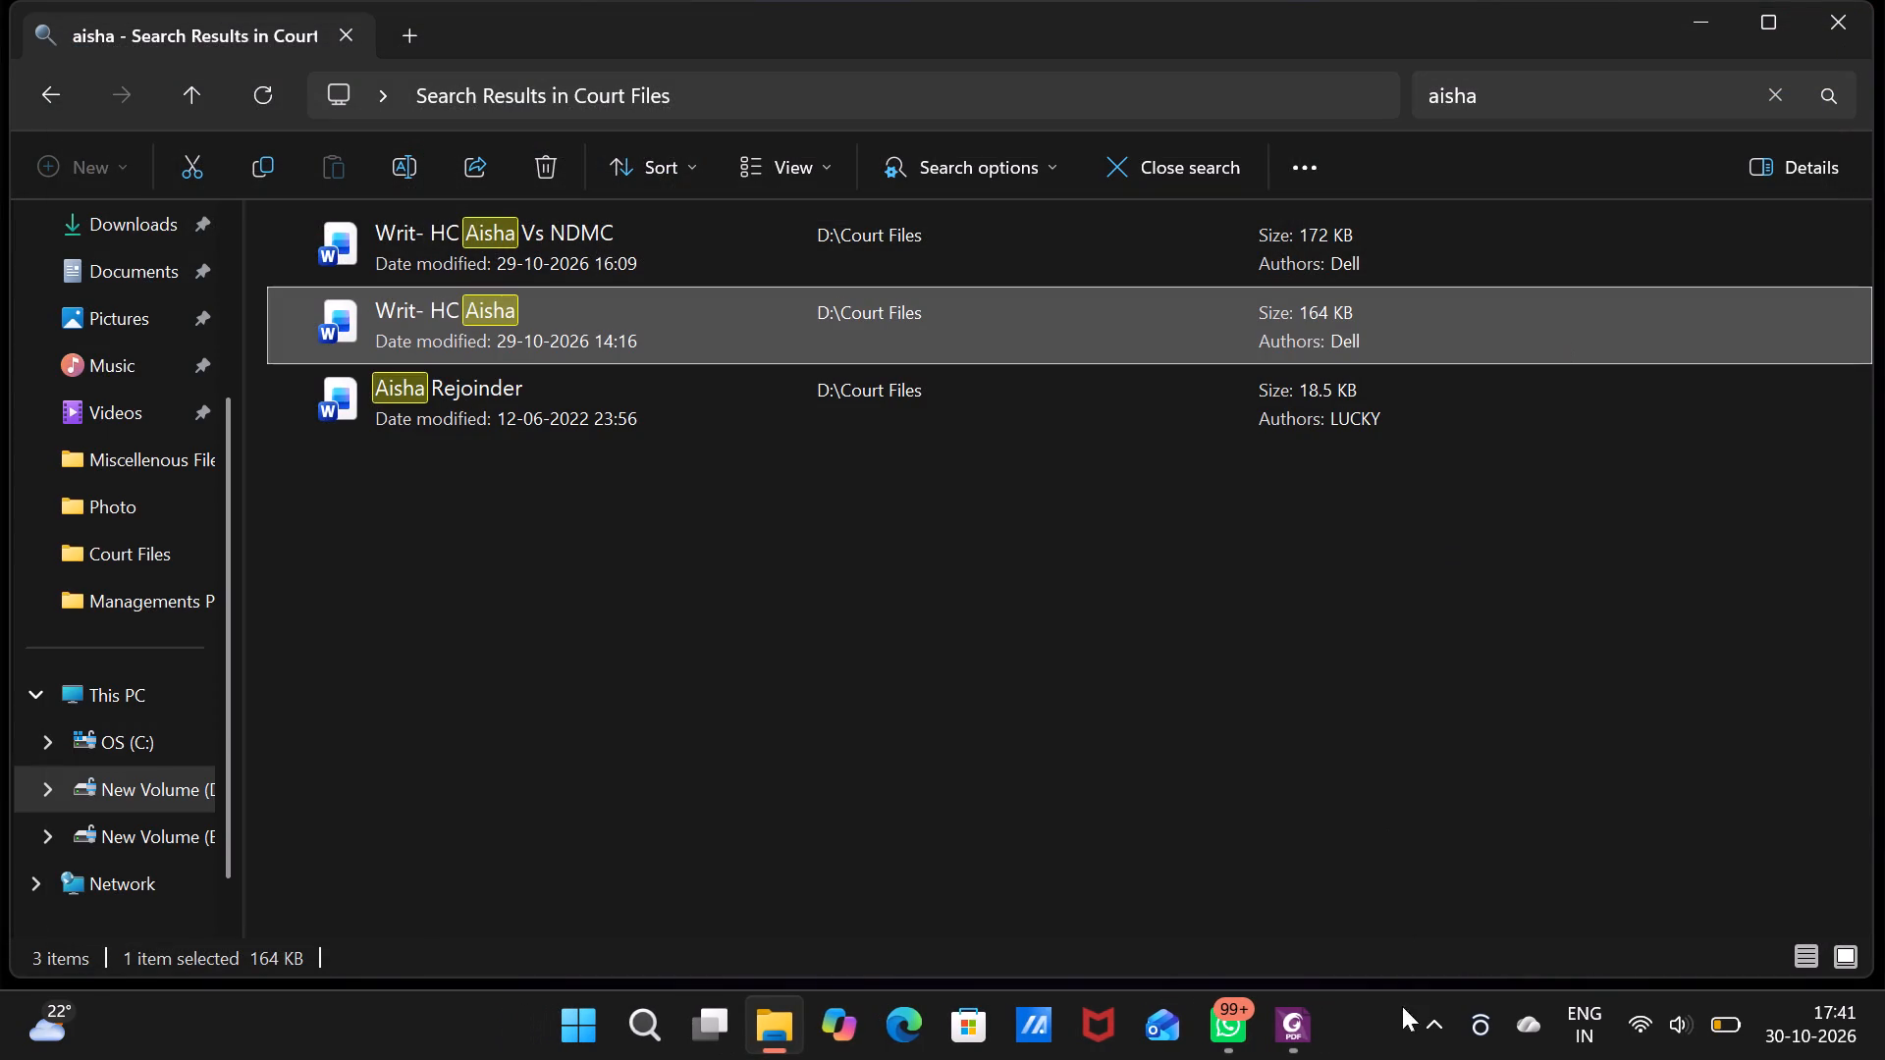
Close the file window showing the aisha search in Court Files.
left_click(1833, 18)
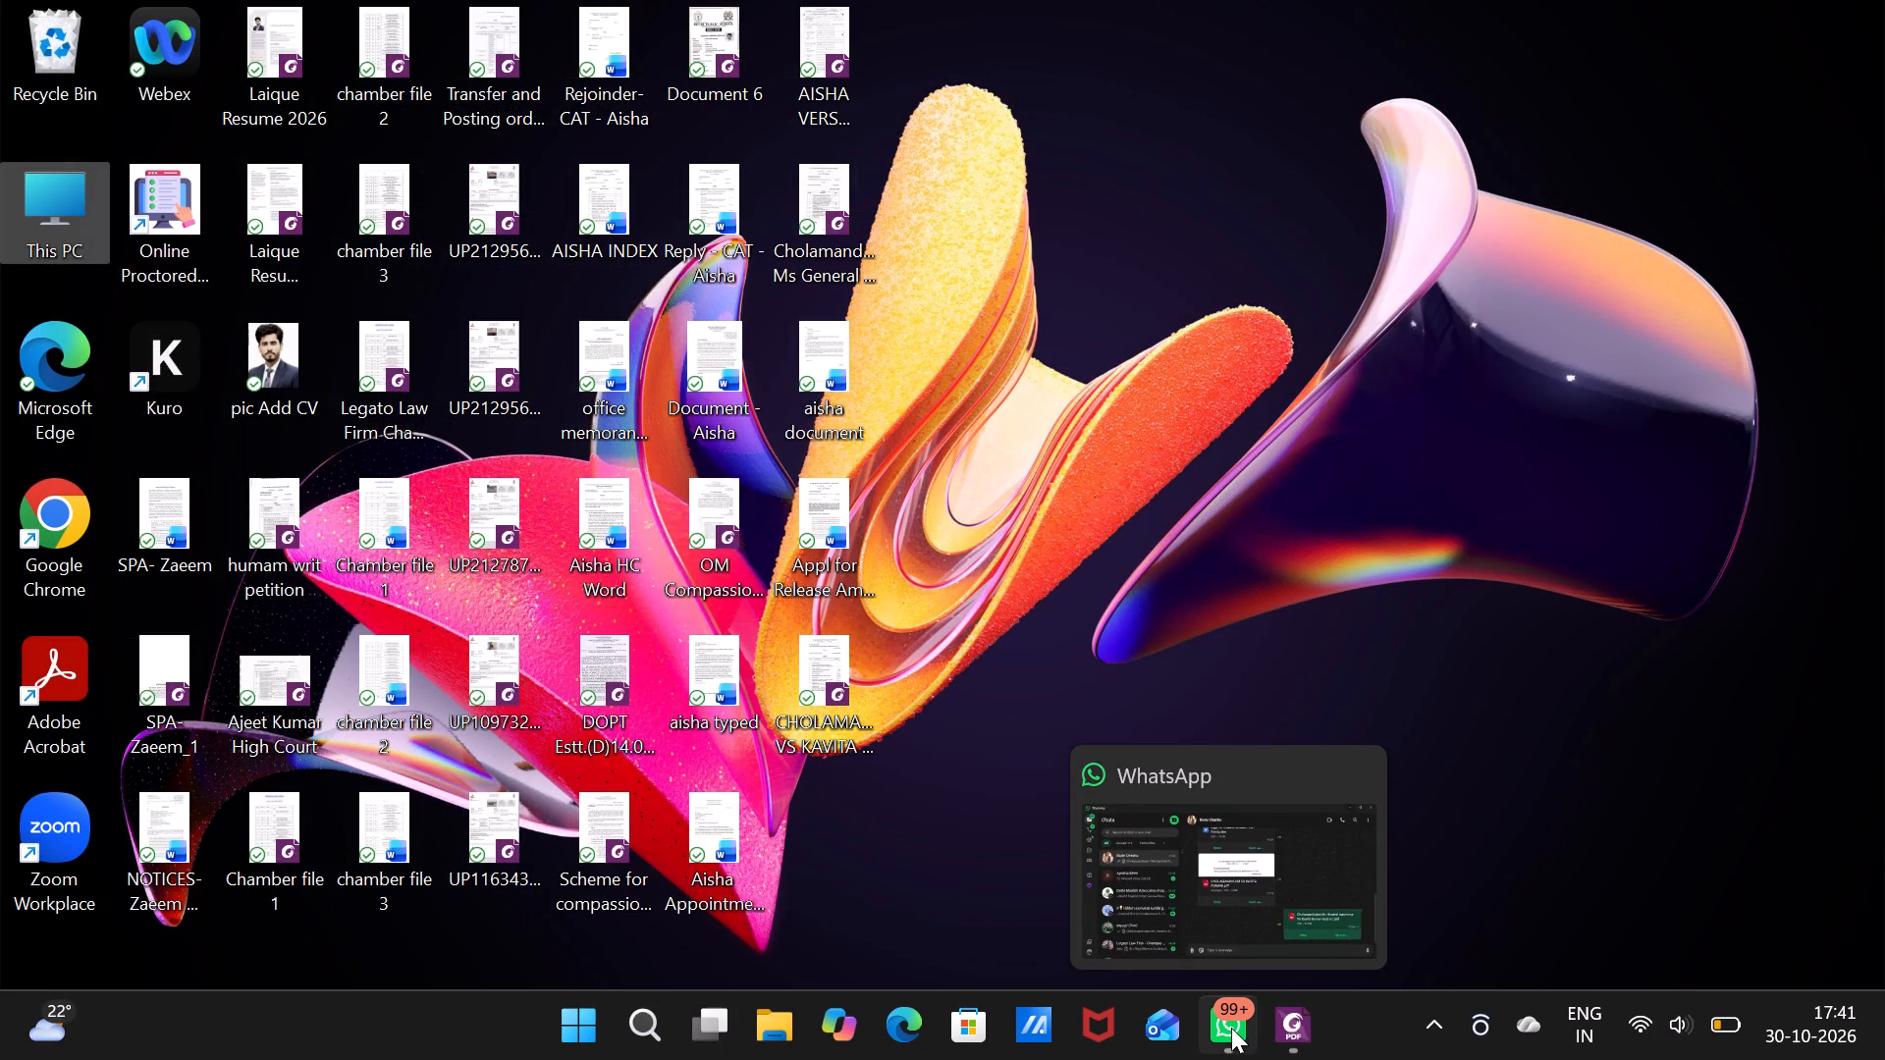